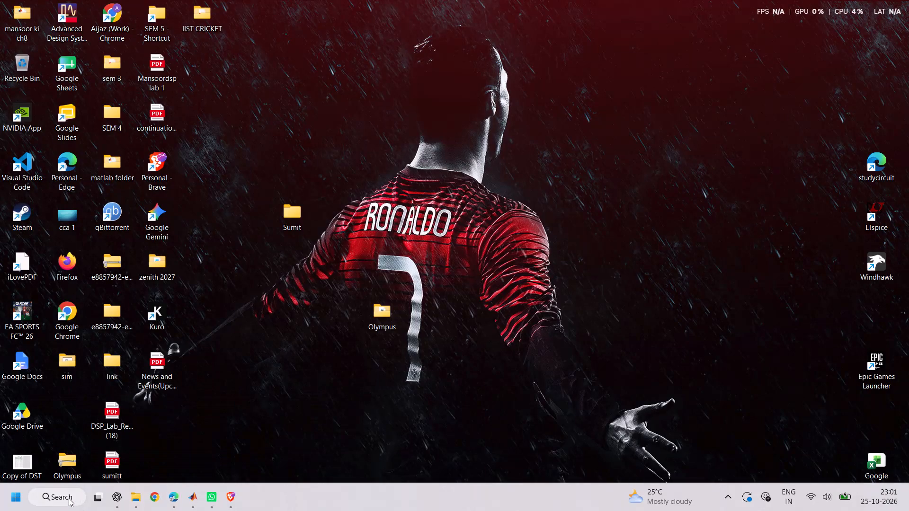
Find the Word app through the Windows search, launch it and maximize its window.
click(69, 498)
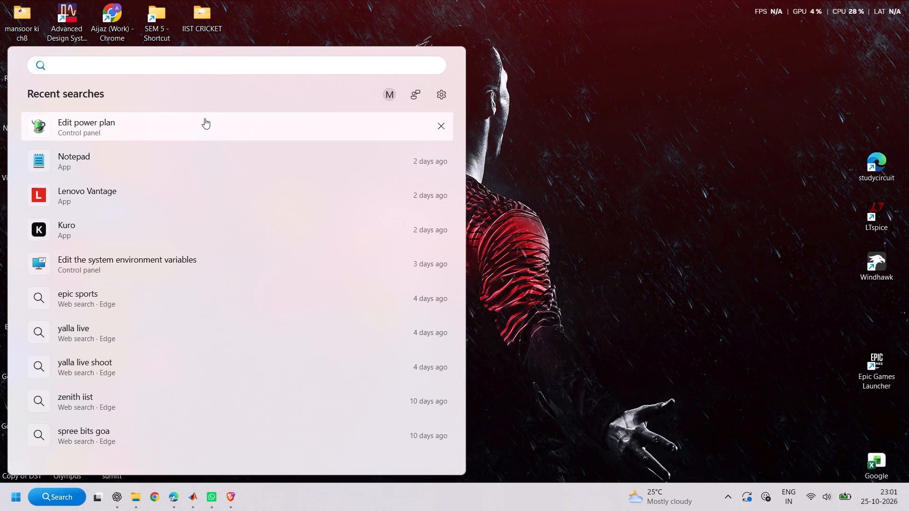
text(wo)
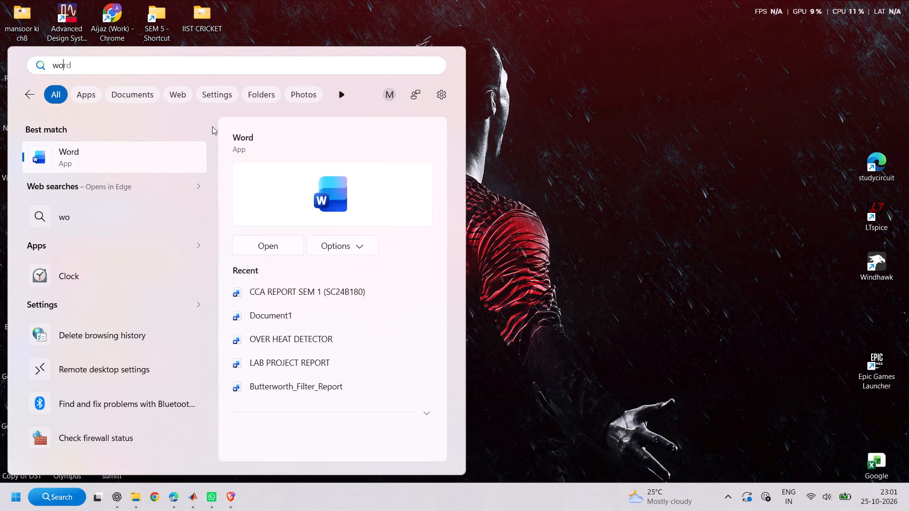
key(r)
click(264, 244)
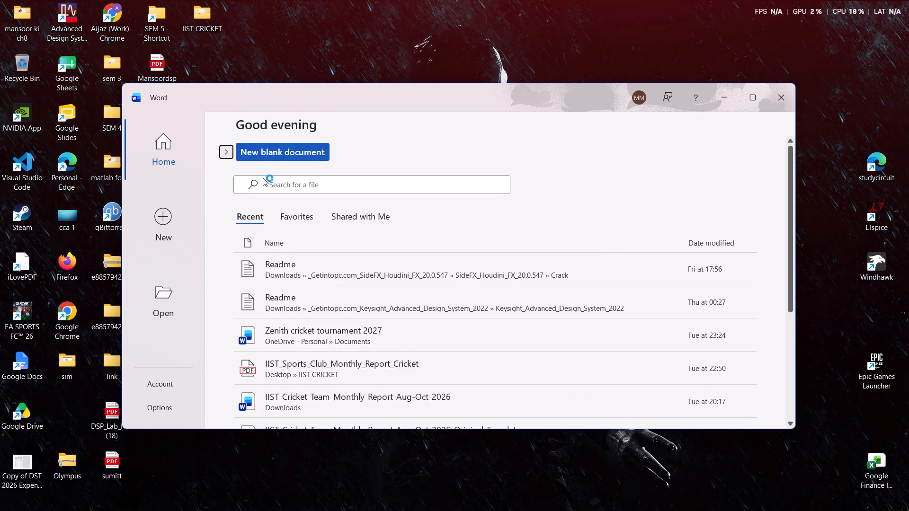
click(758, 100)
click(751, 104)
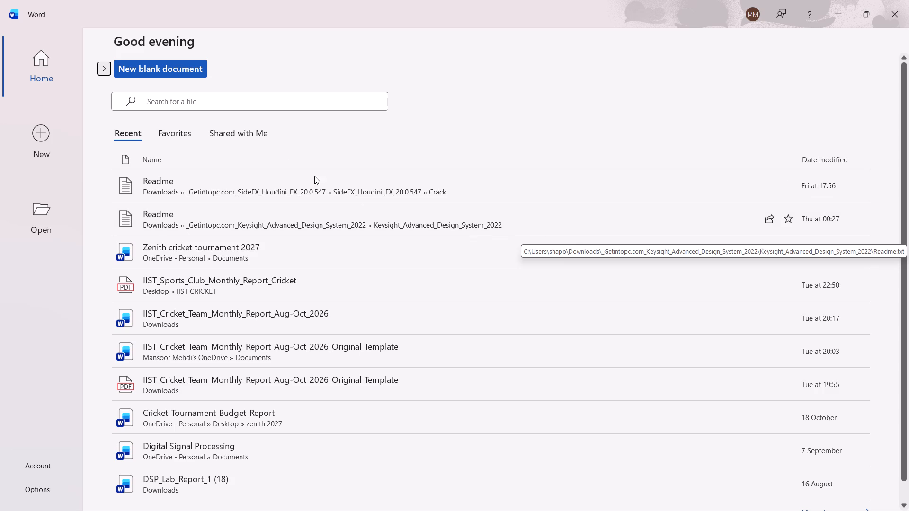
Open the preview of the Single spaced (blank) template for a new document.
click(42, 127)
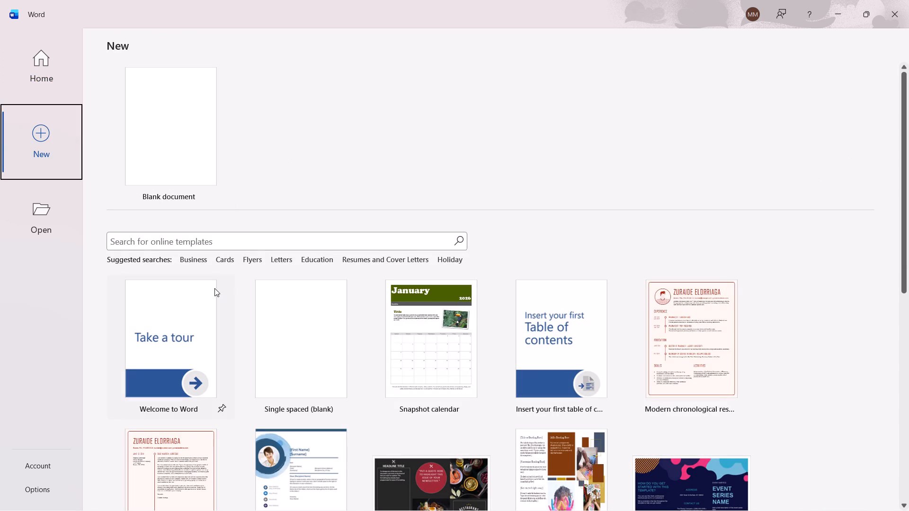
click(302, 325)
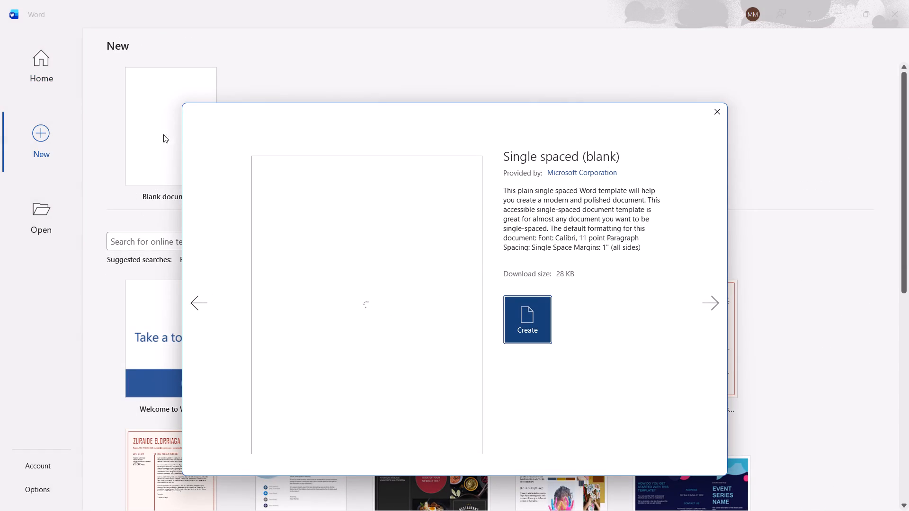
Create a new blank document and place the cursor in its empty page.
double_click(151, 135)
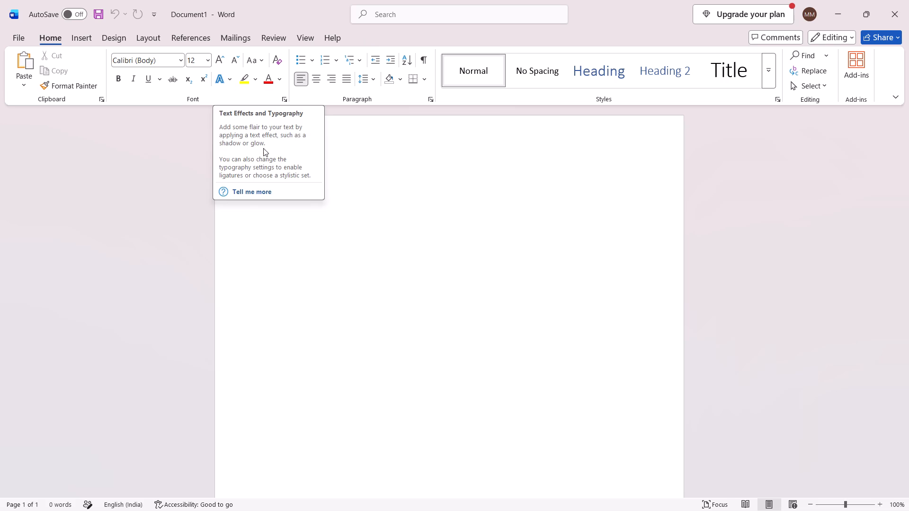
click(303, 233)
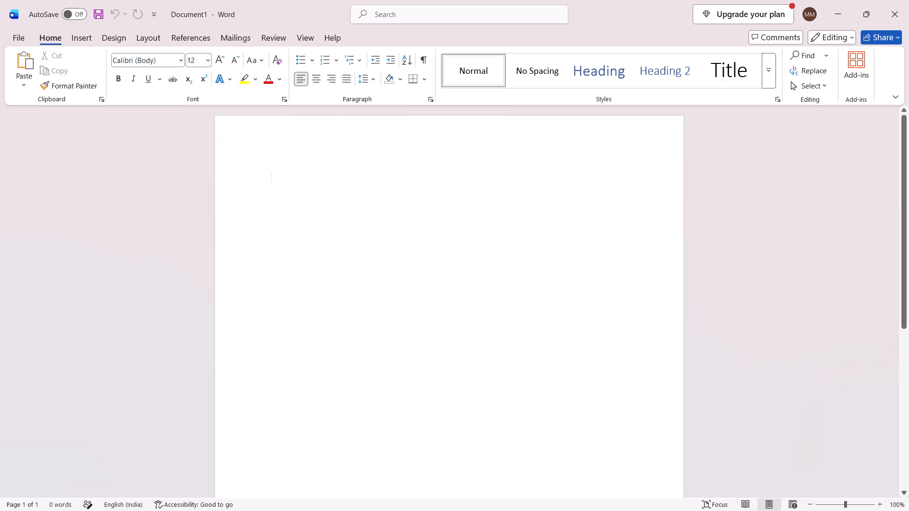
Arrange the Word document in a half-screen split beside the WhatsApp window with the lab report PDF.
click(873, 16)
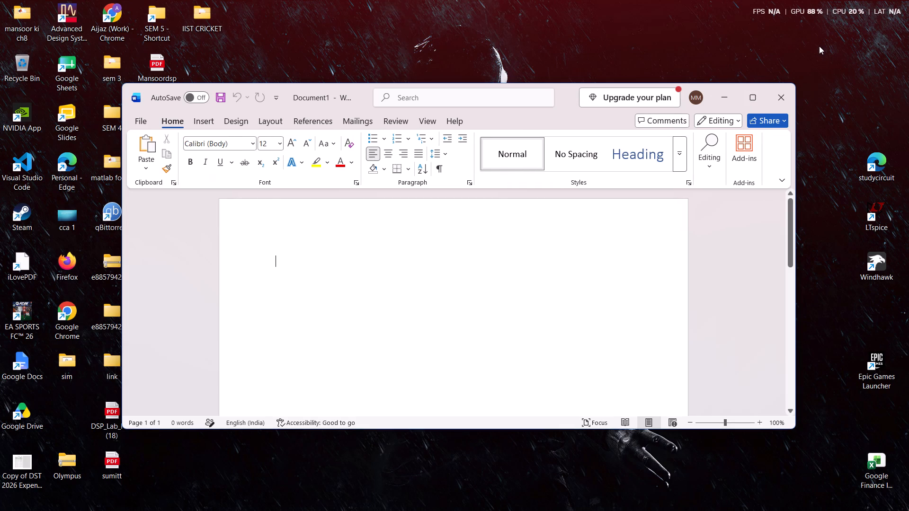
click(758, 97)
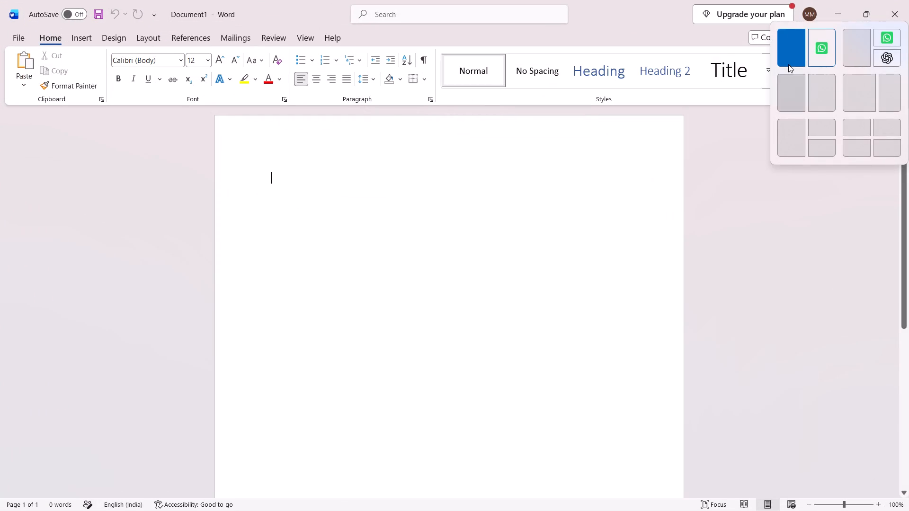
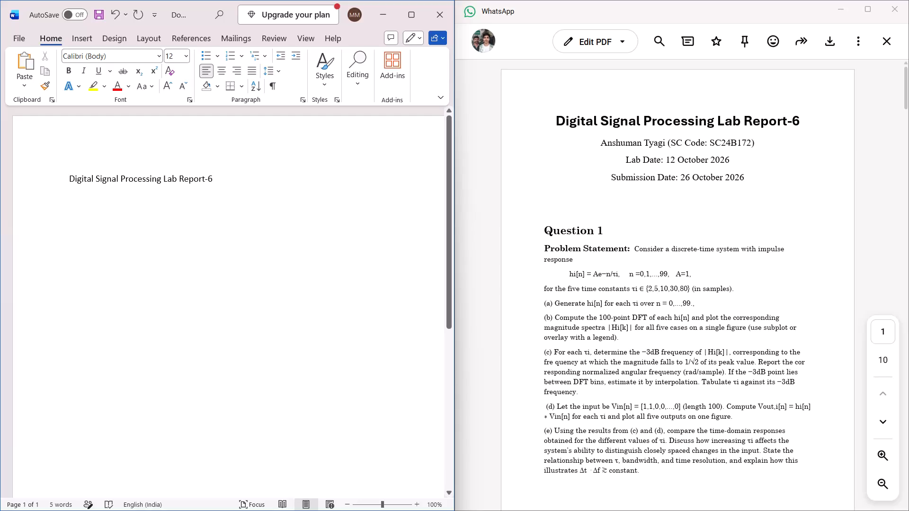
Set the font size of the title line "Digital Signal Processing Lab Report-6" to 22.
drag(63, 177, 275, 197)
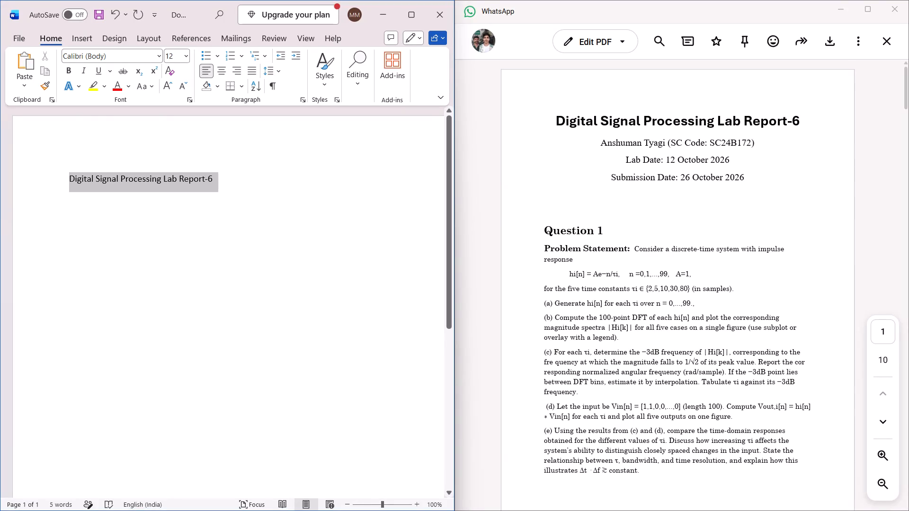
drag(275, 197, 275, 197)
click(185, 58)
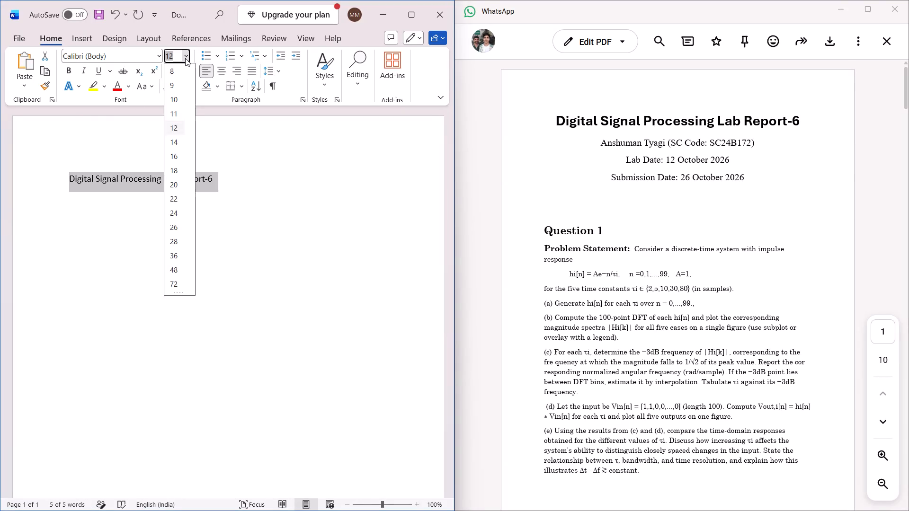
click(174, 195)
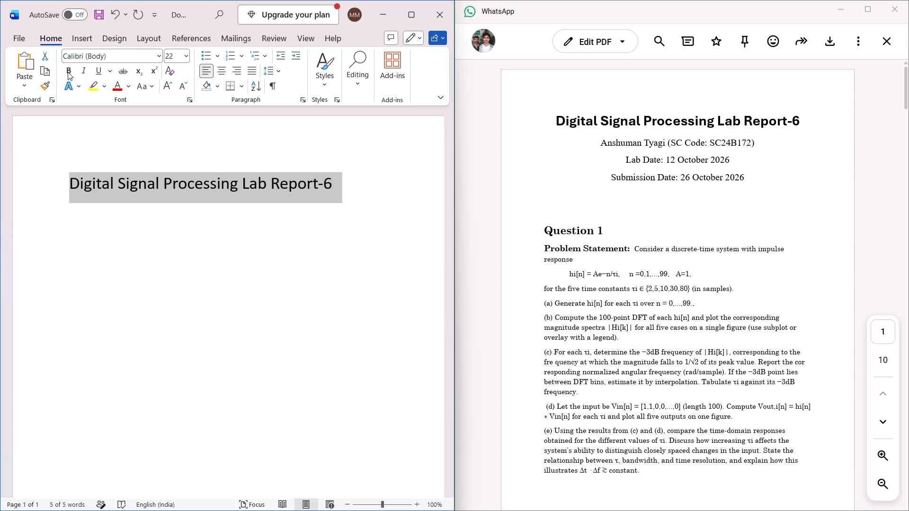
Make the report title bold and indent it with three leading spaces.
click(68, 72)
click(134, 265)
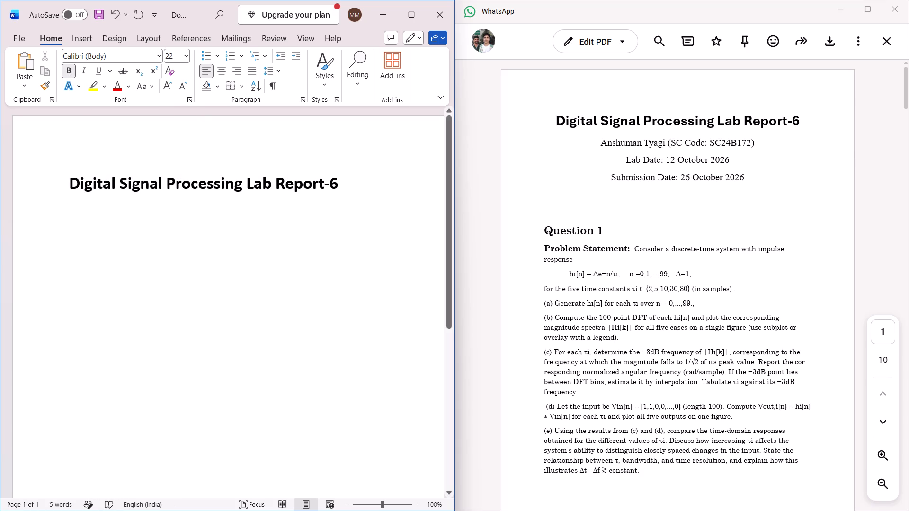
click(65, 183)
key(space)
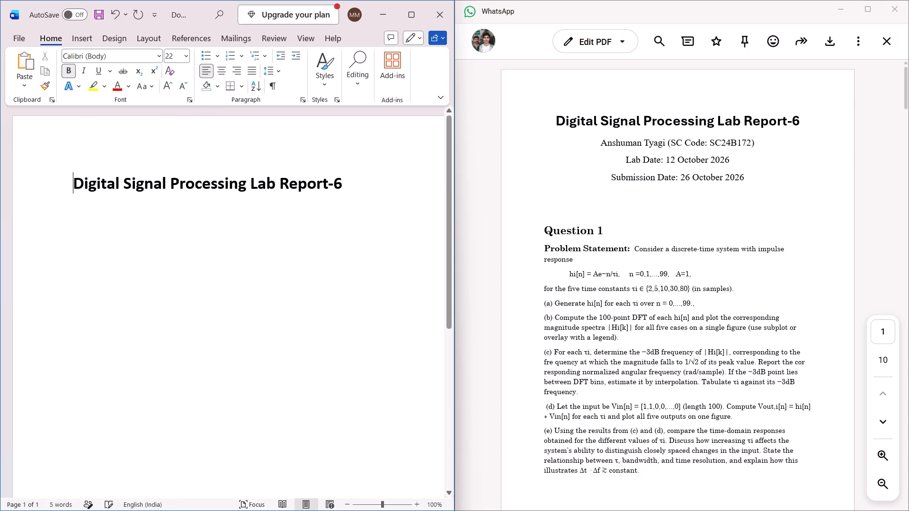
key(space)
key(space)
click(229, 234)
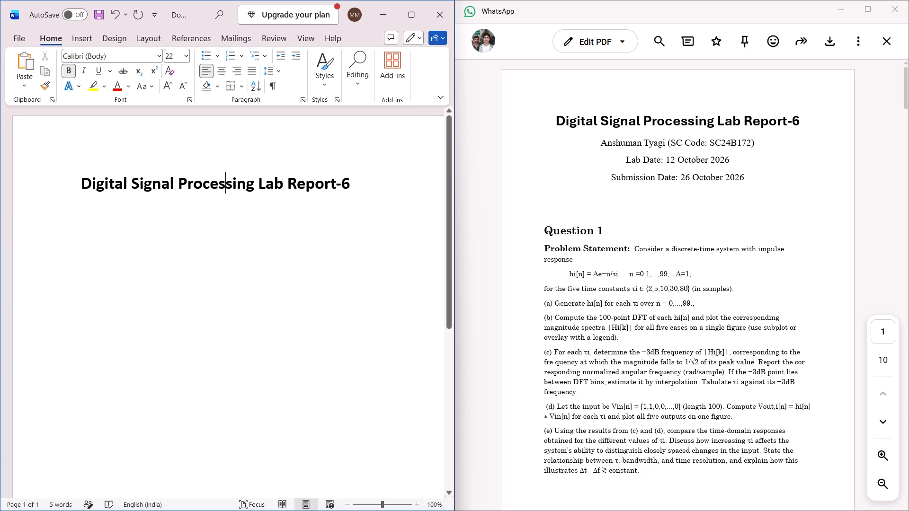
Enter the author's name in bold 14 pt text on a new line below the title.
click(363, 184)
key(Return)
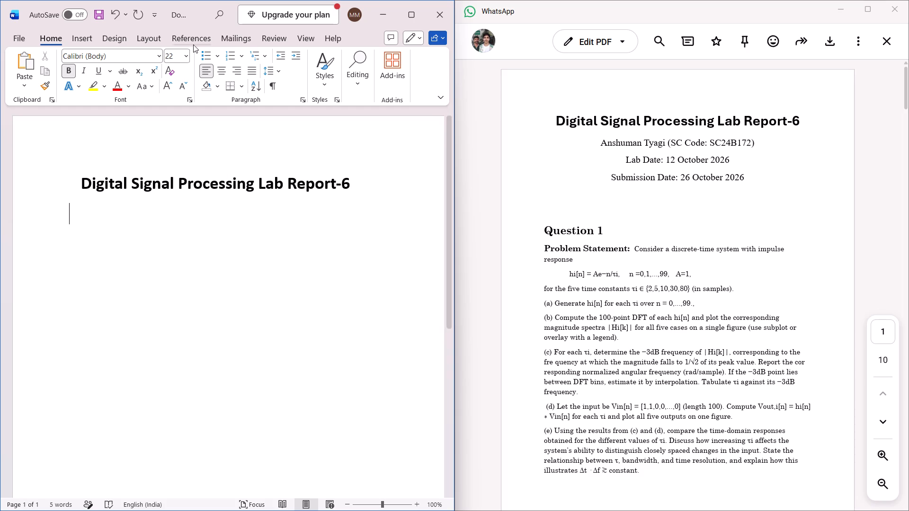
click(186, 54)
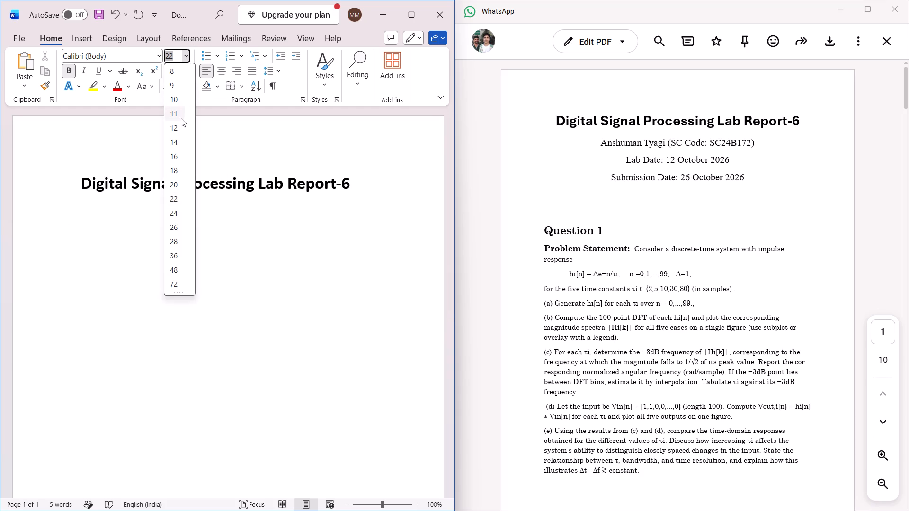
click(176, 141)
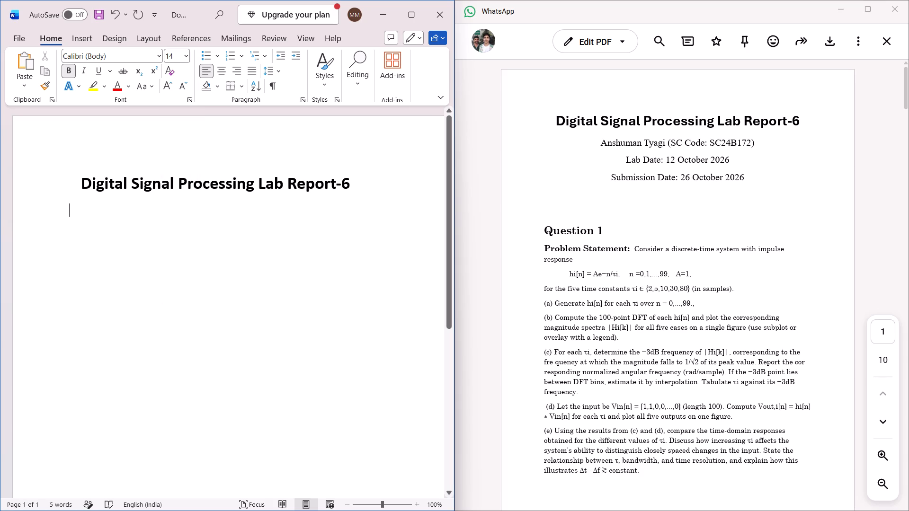
key(Left)
key(Left)
key(Right)
key(Right)
key(Right)
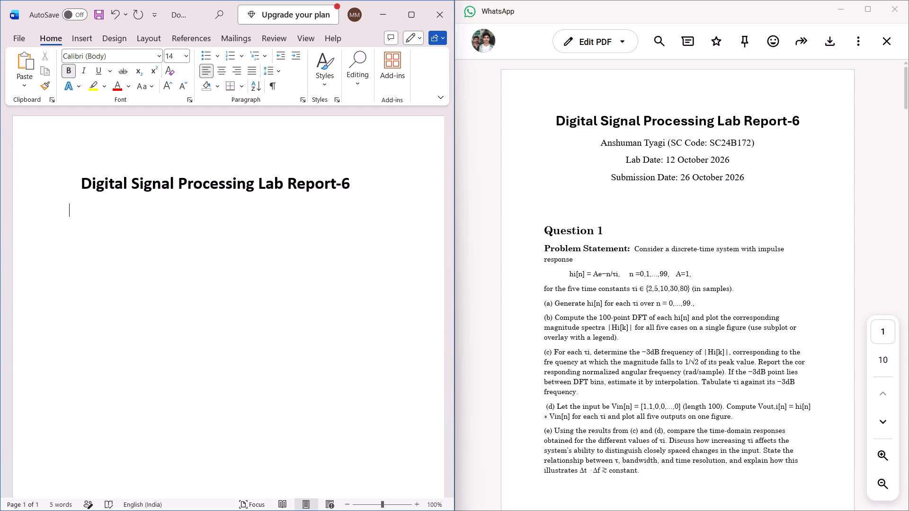
key(Left)
key(Right)
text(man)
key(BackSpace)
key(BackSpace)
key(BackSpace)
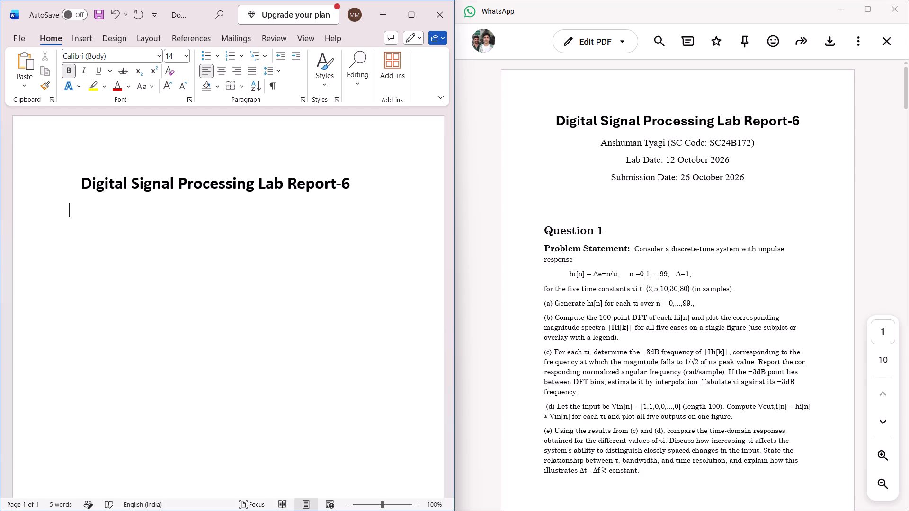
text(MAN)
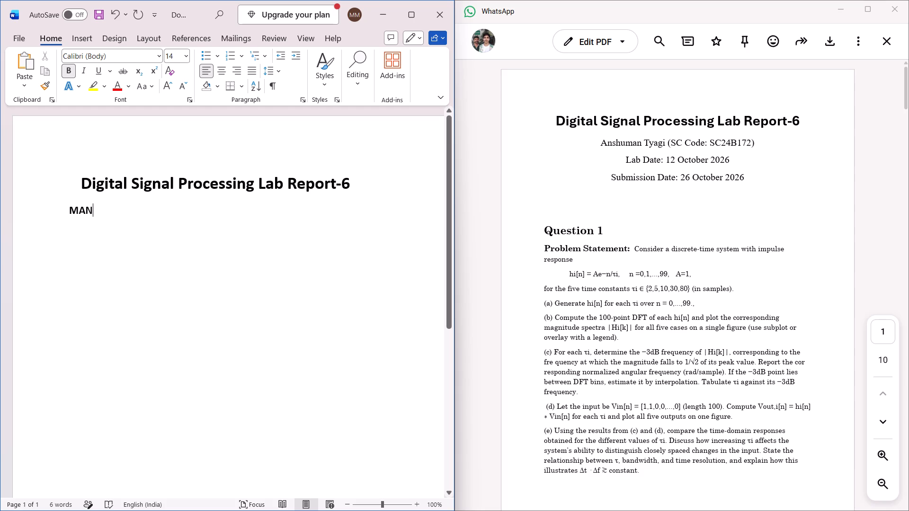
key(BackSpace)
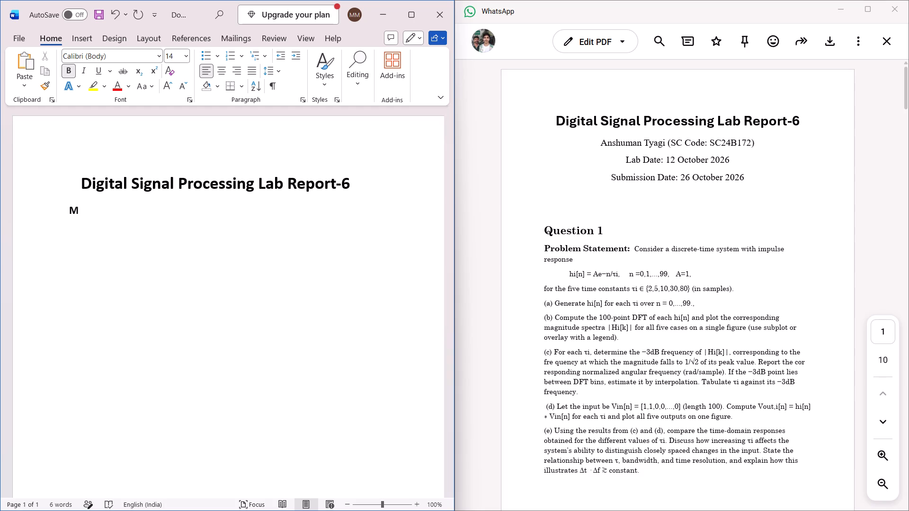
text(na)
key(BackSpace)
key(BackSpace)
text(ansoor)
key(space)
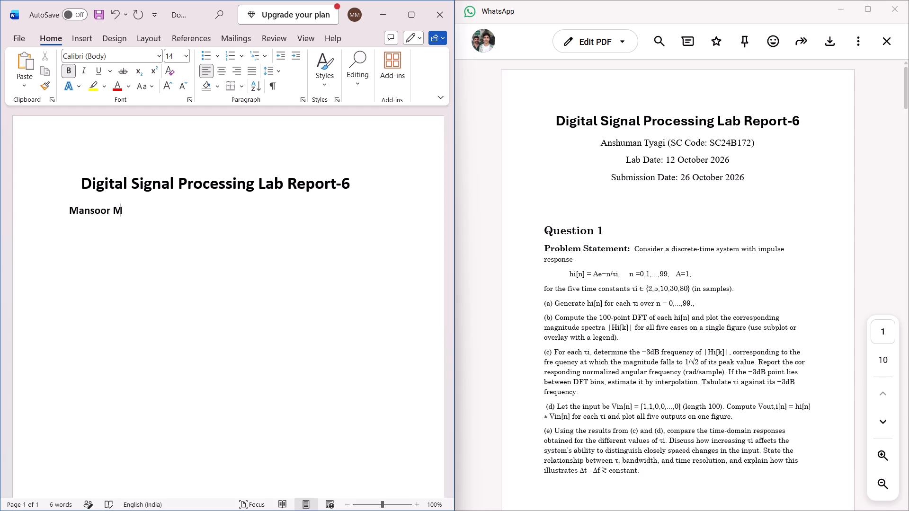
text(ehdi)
Add the author's SC student code on the name line, set toward the page's right margin with a wide gap of spaces.
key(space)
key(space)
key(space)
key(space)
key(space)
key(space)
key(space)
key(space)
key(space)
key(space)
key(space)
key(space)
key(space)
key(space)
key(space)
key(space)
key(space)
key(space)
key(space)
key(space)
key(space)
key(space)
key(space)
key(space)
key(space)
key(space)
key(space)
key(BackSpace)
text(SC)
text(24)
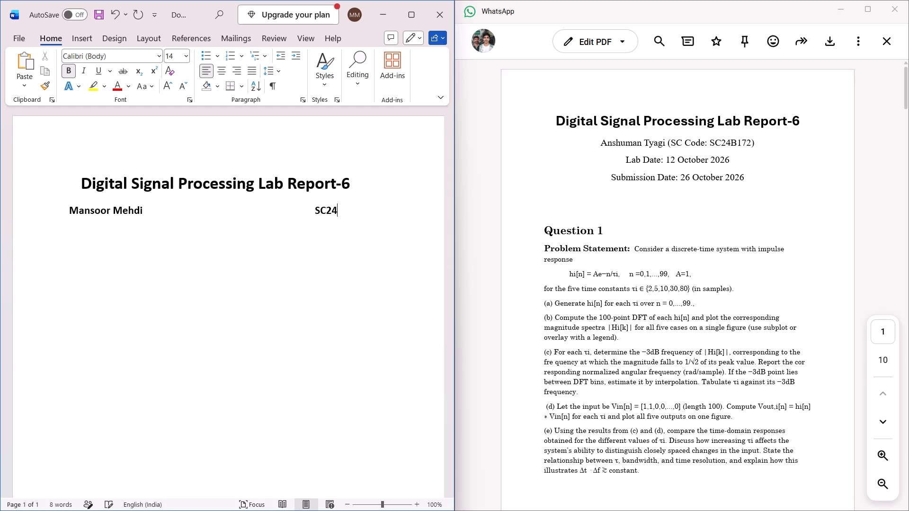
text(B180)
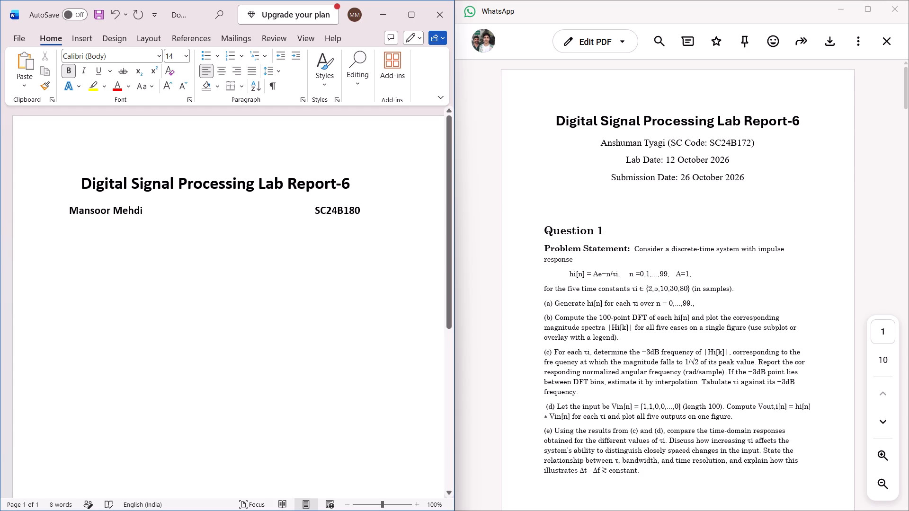
Enter "Lab date: 12 oct 2026" in non-bold text on a new line below the author's name.
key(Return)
click(67, 74)
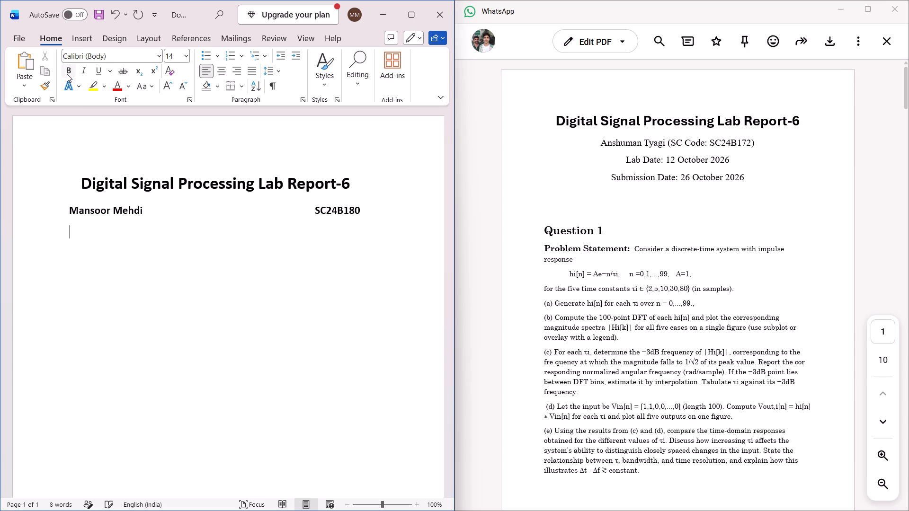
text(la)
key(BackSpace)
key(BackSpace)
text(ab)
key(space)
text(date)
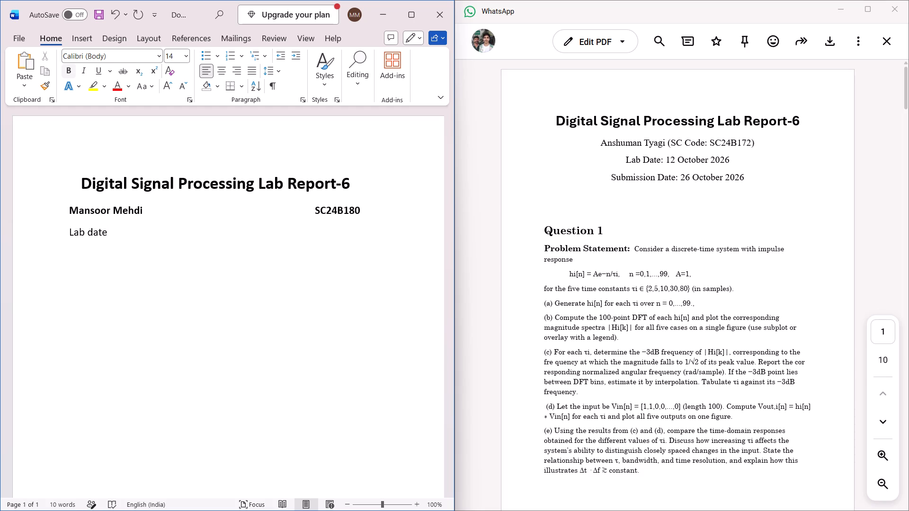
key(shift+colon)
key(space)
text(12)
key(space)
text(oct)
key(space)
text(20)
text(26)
Add "submission date: 26 oct 2026" on the lab date line, set toward the page's right margin with a wide gap of spaces.
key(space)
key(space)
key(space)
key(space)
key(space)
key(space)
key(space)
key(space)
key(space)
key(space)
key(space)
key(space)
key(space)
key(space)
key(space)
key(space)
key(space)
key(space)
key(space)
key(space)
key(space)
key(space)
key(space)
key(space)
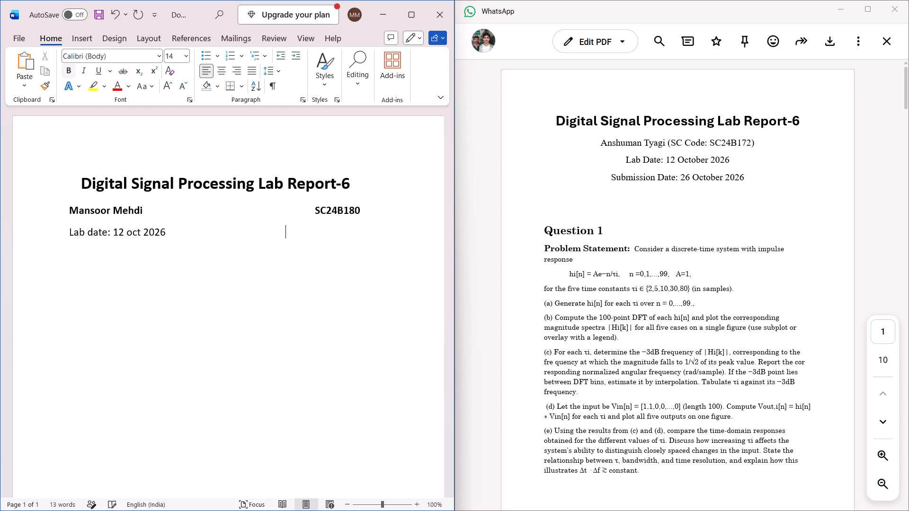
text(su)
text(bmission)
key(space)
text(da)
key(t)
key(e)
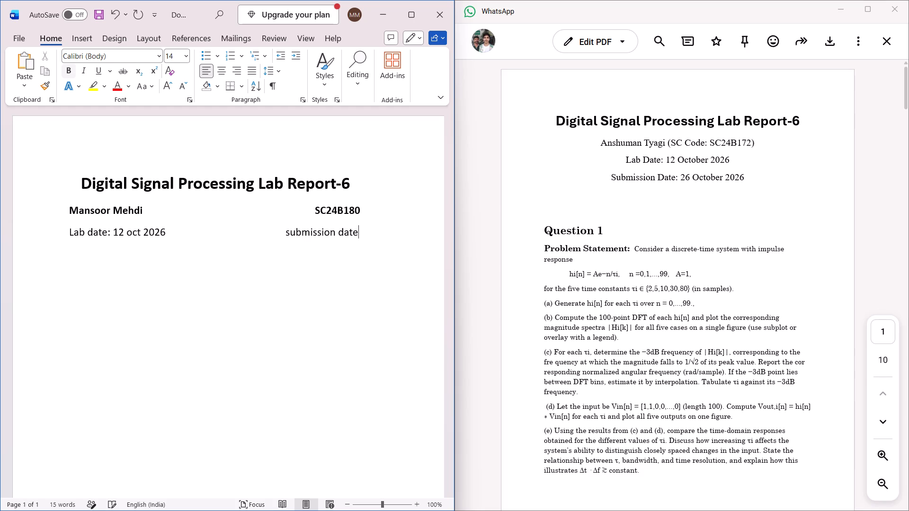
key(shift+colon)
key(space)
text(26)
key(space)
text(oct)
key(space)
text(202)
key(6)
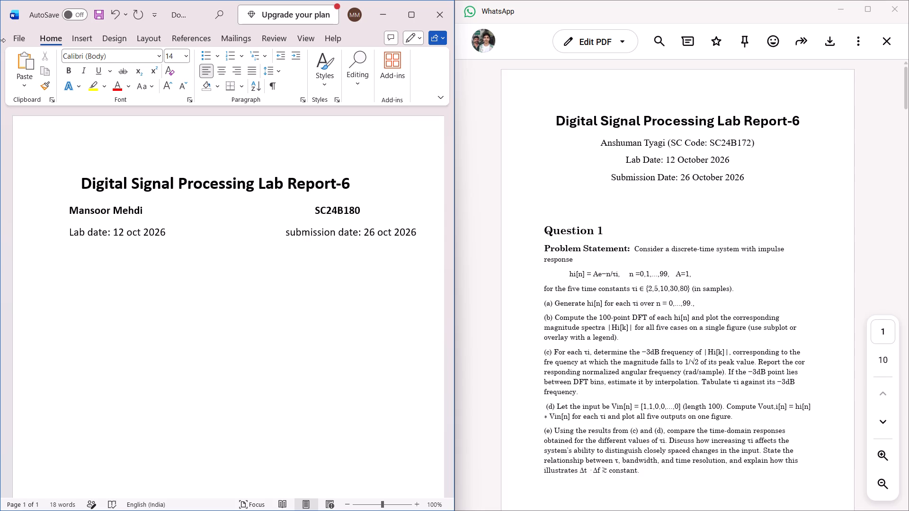
Shorten the gap between the lab date and the submission date by five spaces.
click(279, 230)
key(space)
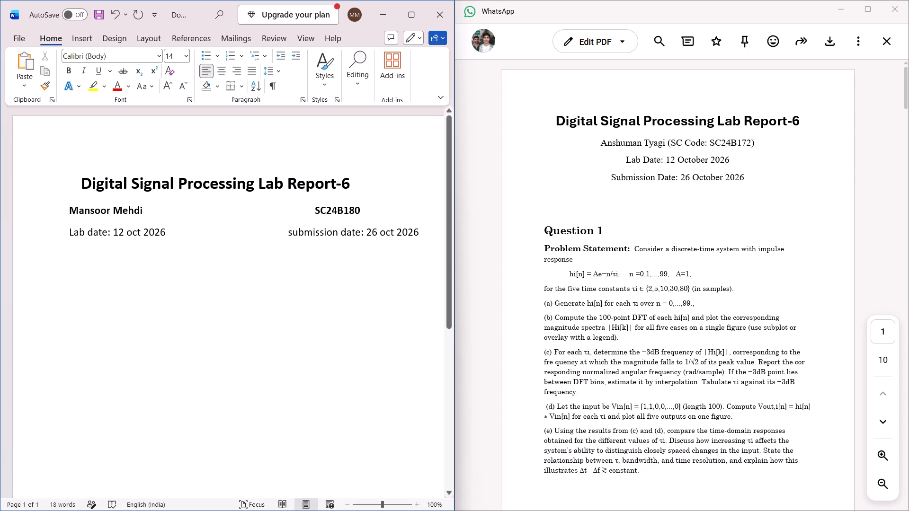
key(BackSpace)
key(BackSpace)
key(BackSpace)
key(BackSpace)
key(BackSpace)
key(BackSpace)
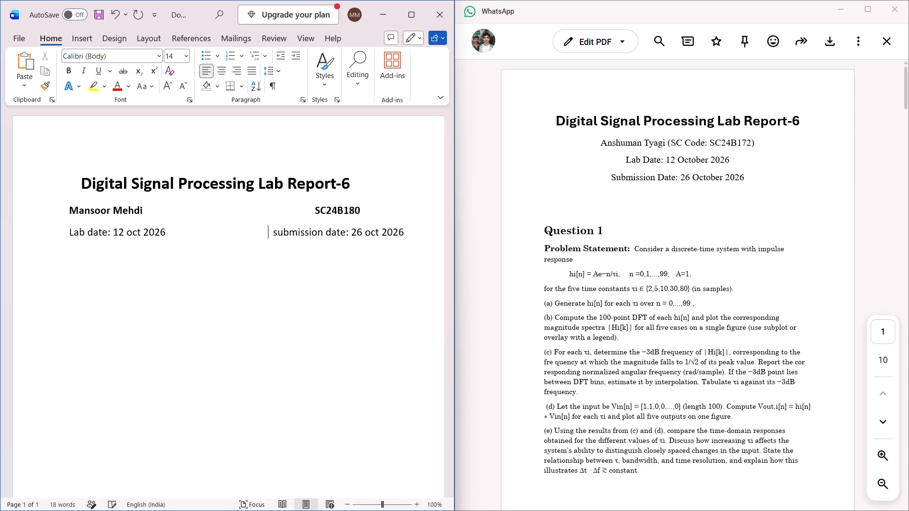
Add one leading space before the author's name.
click(63, 211)
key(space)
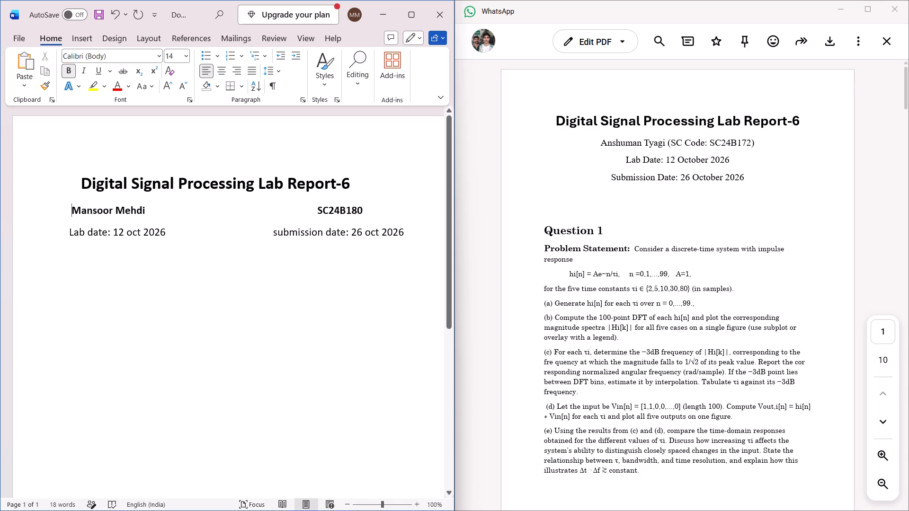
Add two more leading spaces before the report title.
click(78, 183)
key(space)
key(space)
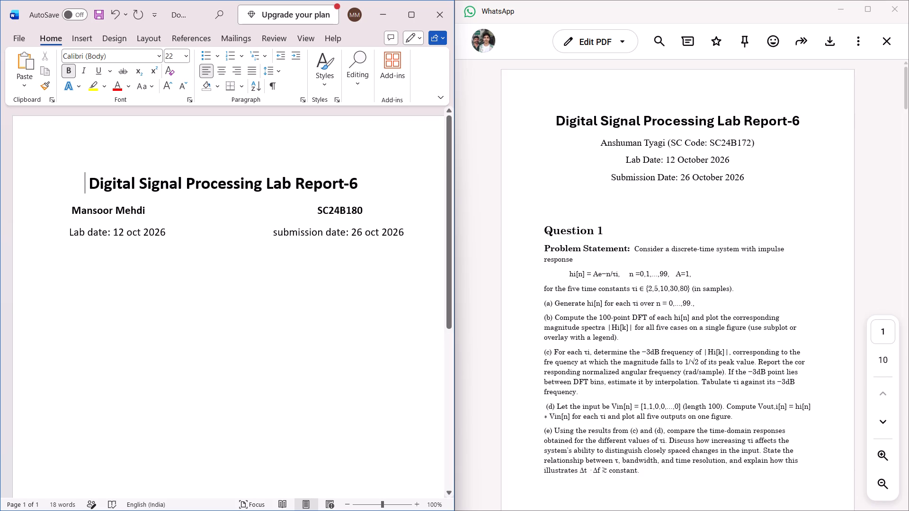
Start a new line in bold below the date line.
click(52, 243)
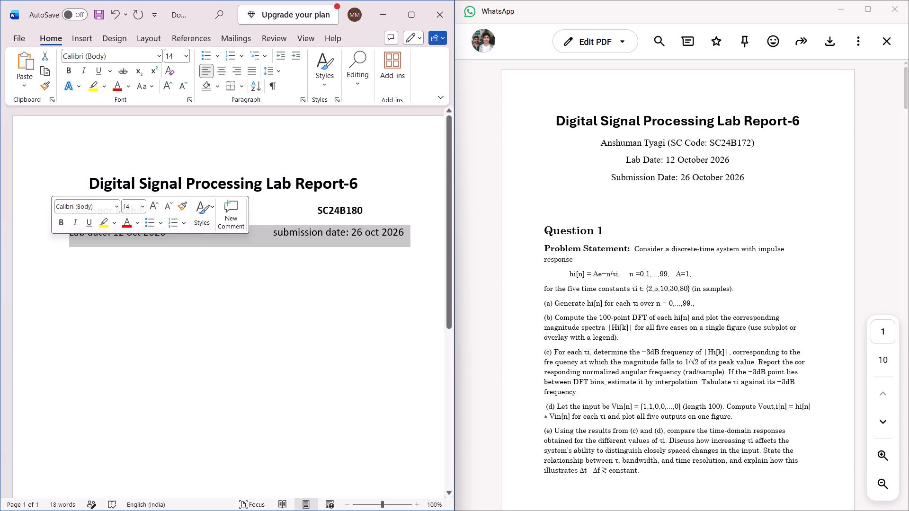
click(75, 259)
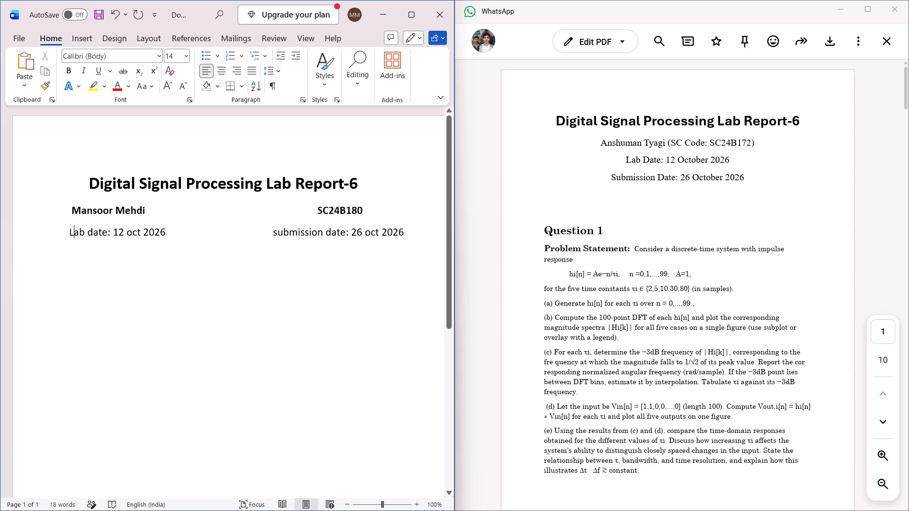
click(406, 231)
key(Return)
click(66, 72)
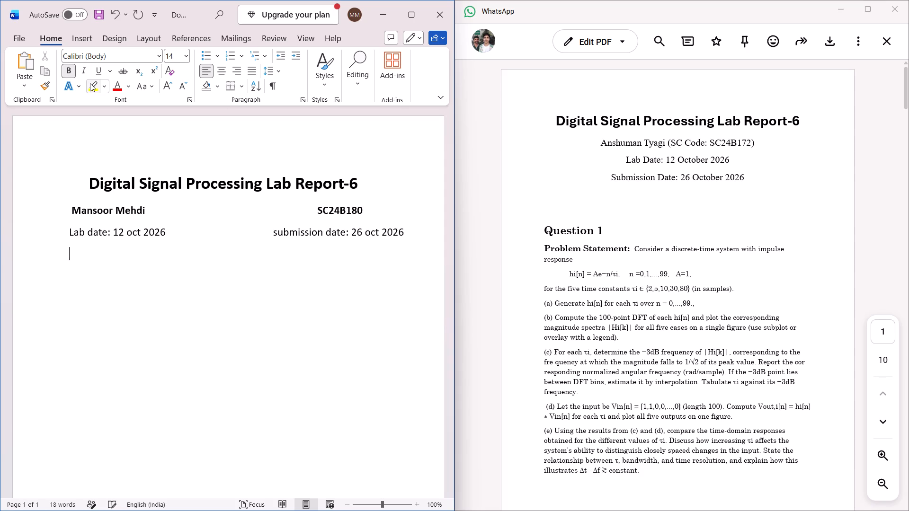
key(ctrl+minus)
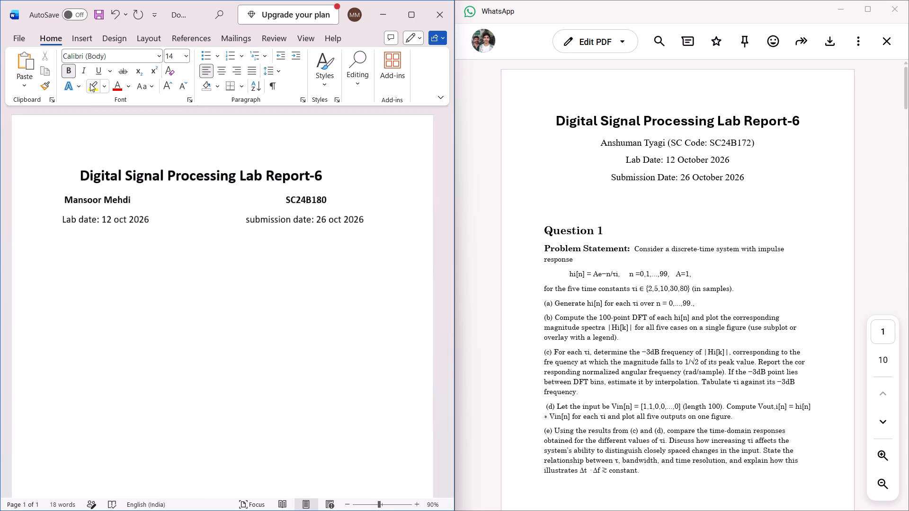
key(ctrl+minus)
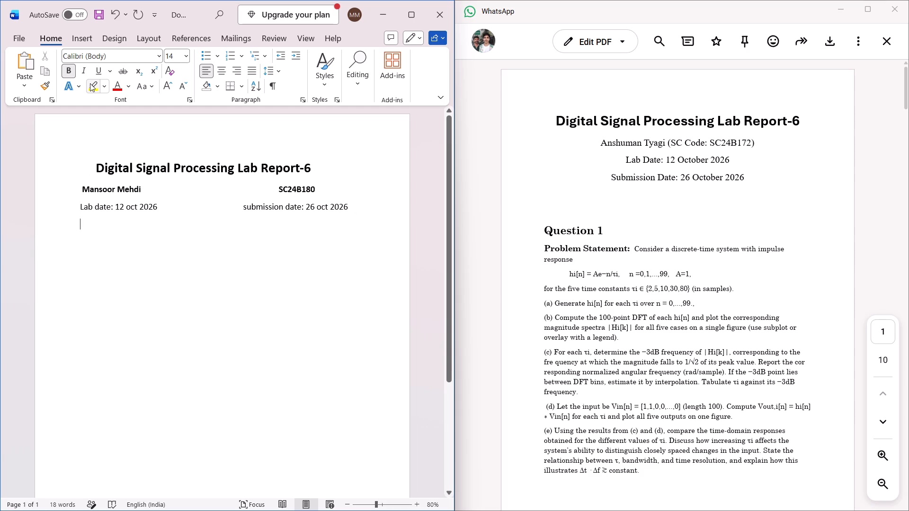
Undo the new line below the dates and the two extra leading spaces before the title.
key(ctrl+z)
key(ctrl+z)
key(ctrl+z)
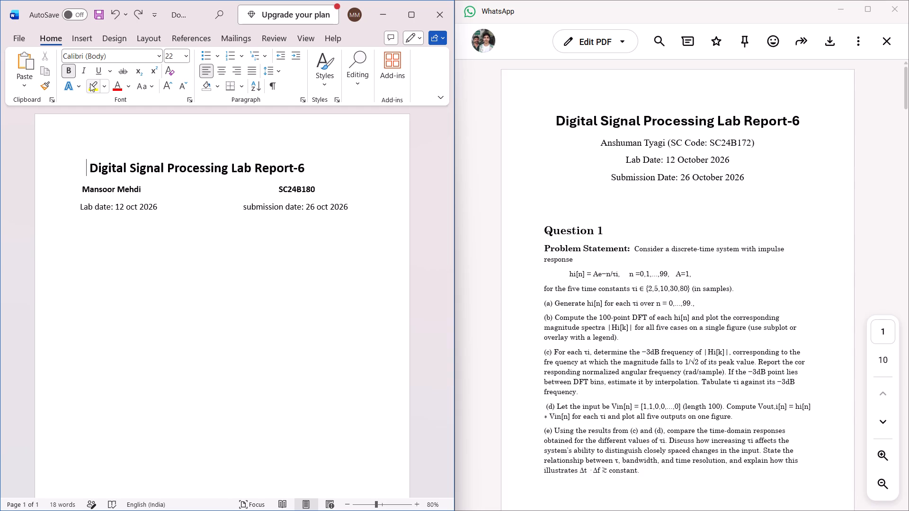
Indent the report title with five more leading spaces.
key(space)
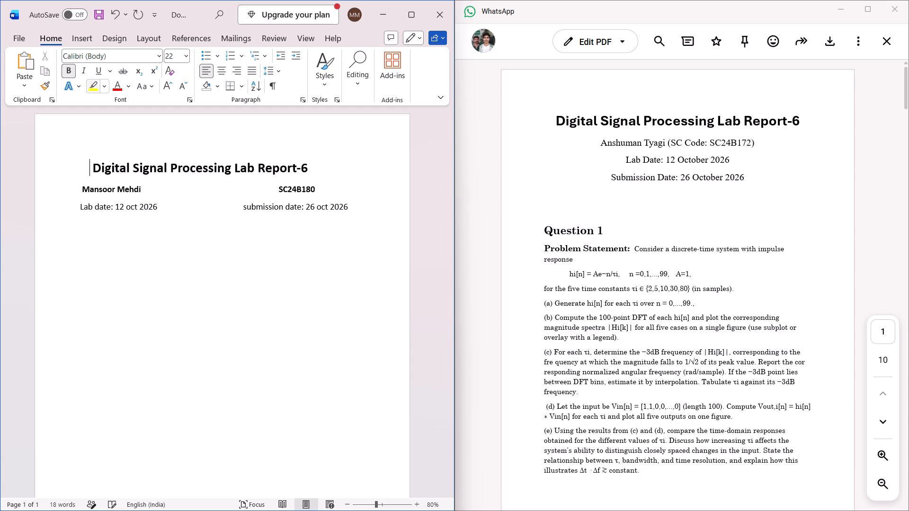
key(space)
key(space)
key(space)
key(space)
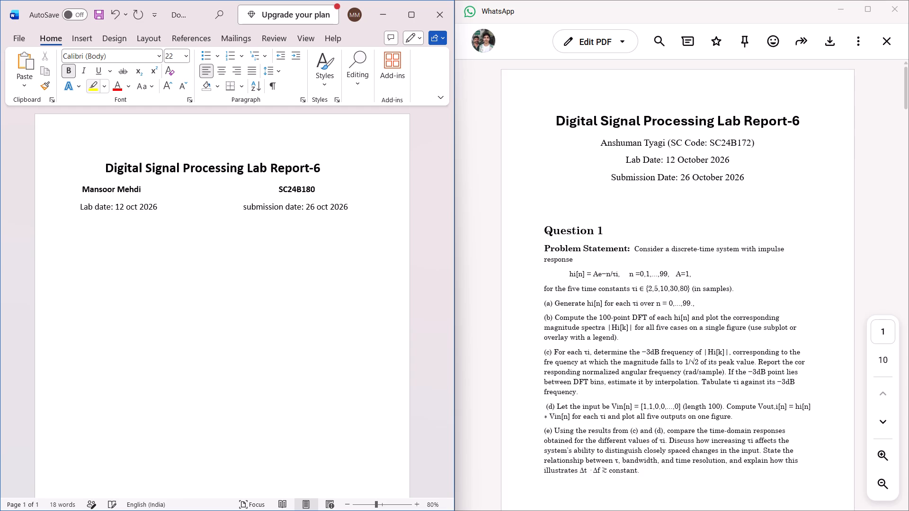
Shift the author's name line toward the right margin by adding six leading spaces.
click(77, 189)
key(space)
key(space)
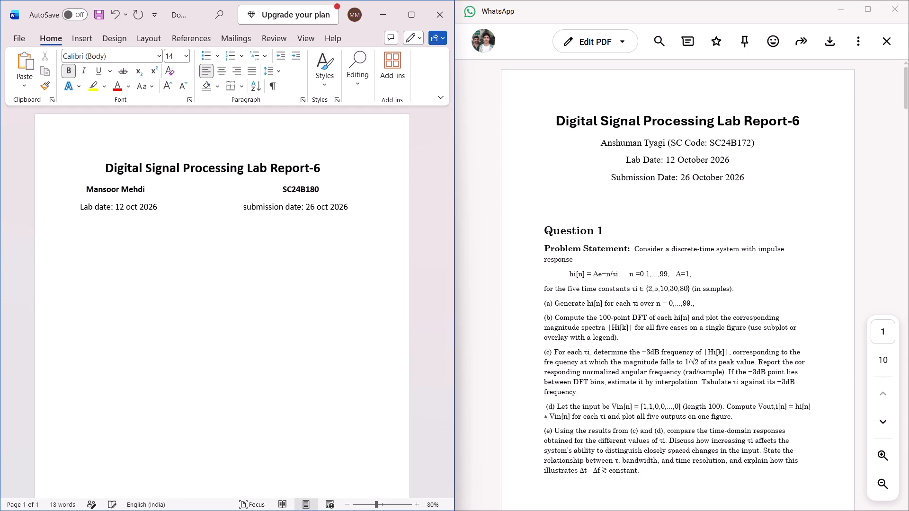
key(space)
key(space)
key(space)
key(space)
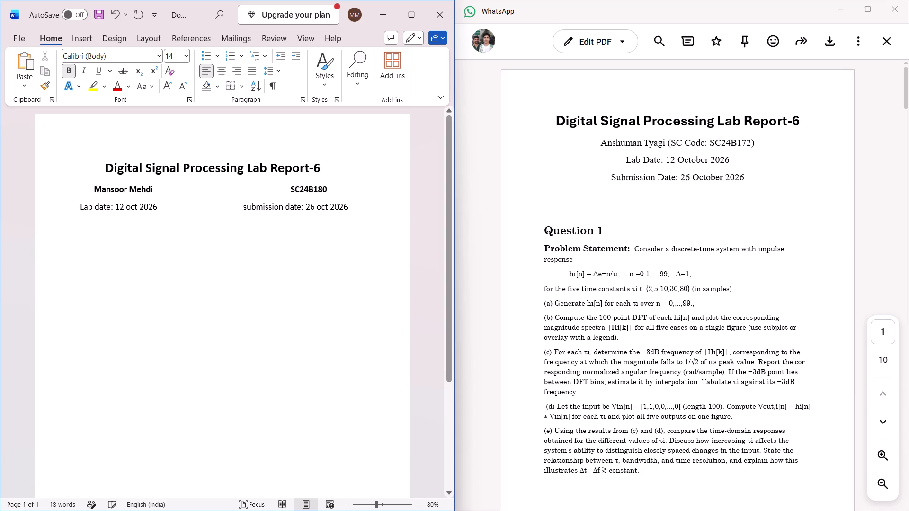
Add one leading space before the lab date.
click(76, 203)
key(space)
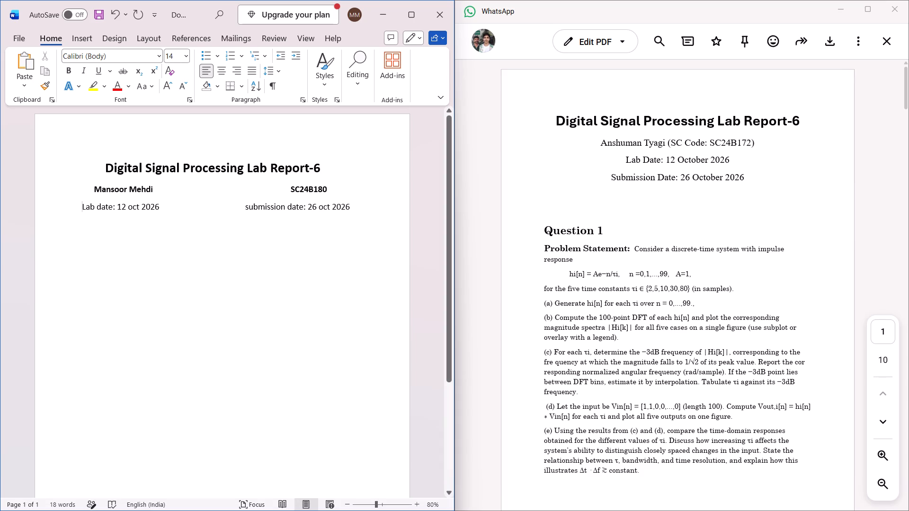
Start a hyphen line ("--") on a new line below the date line.
click(365, 229)
key(Return)
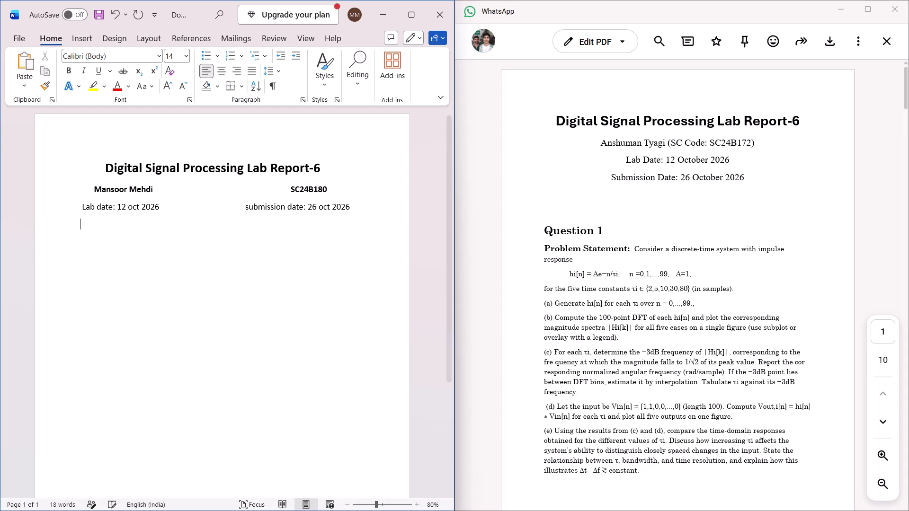
key(ctrl+minus)
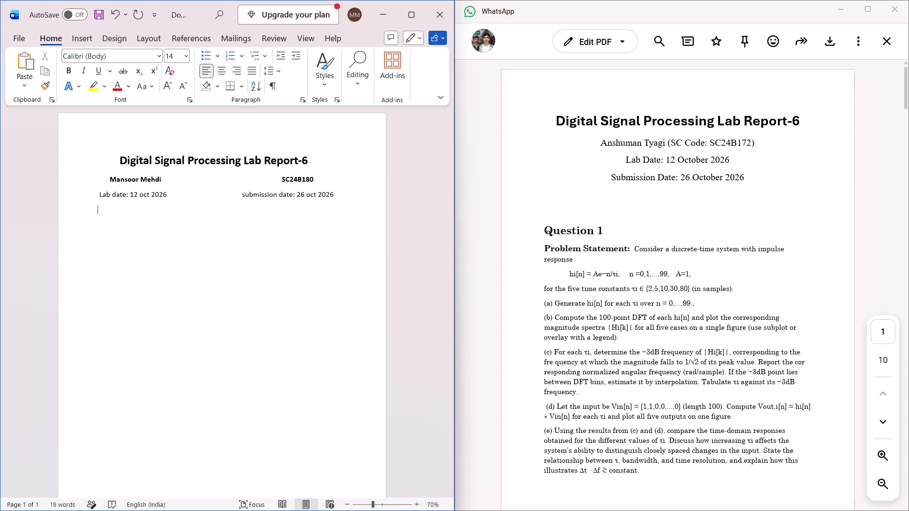
key(ctrl+minus)
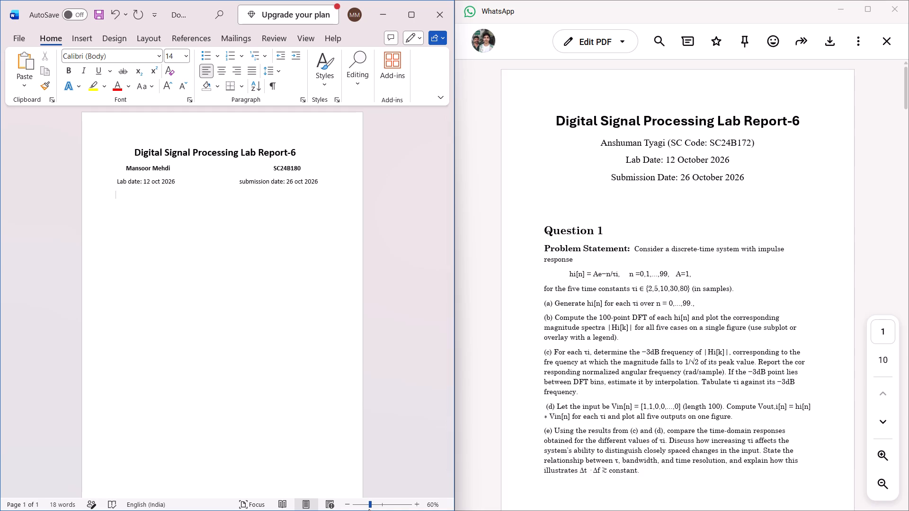
drag(370, 506, 381, 506)
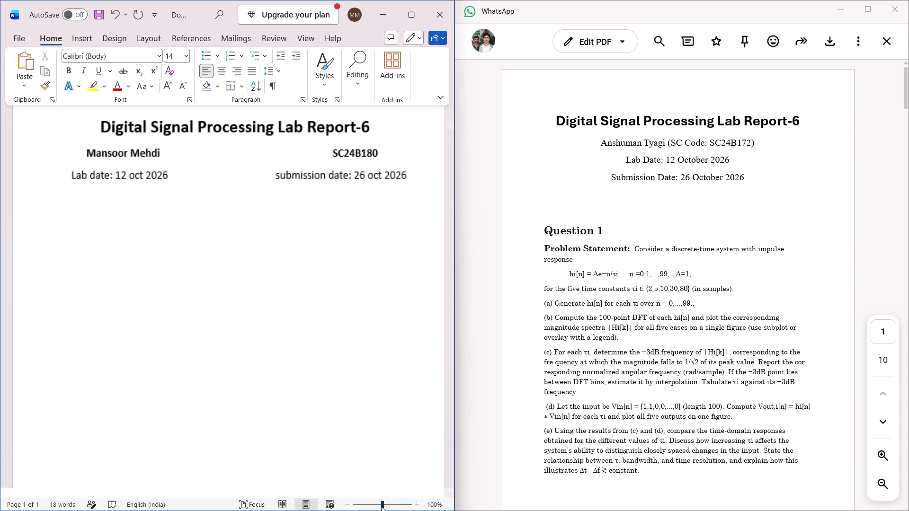
drag(381, 506, 379, 508)
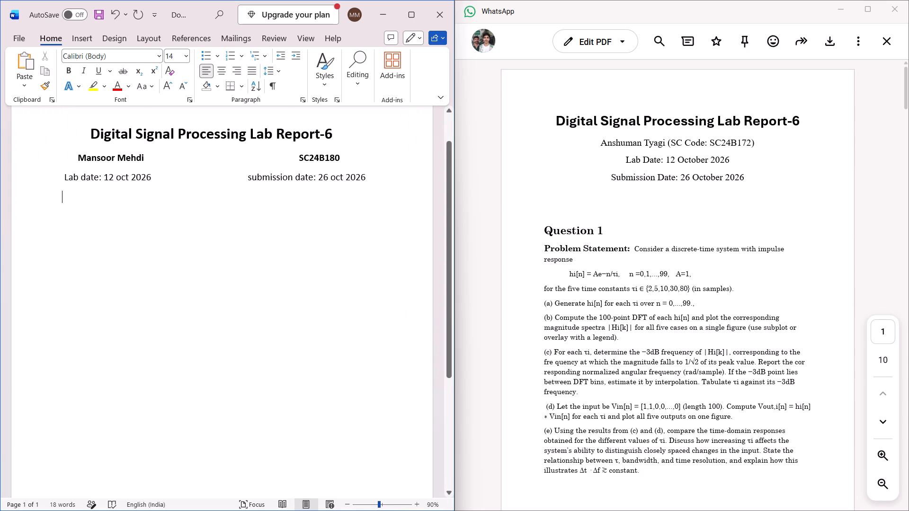
scroll(318, 378, up, 1)
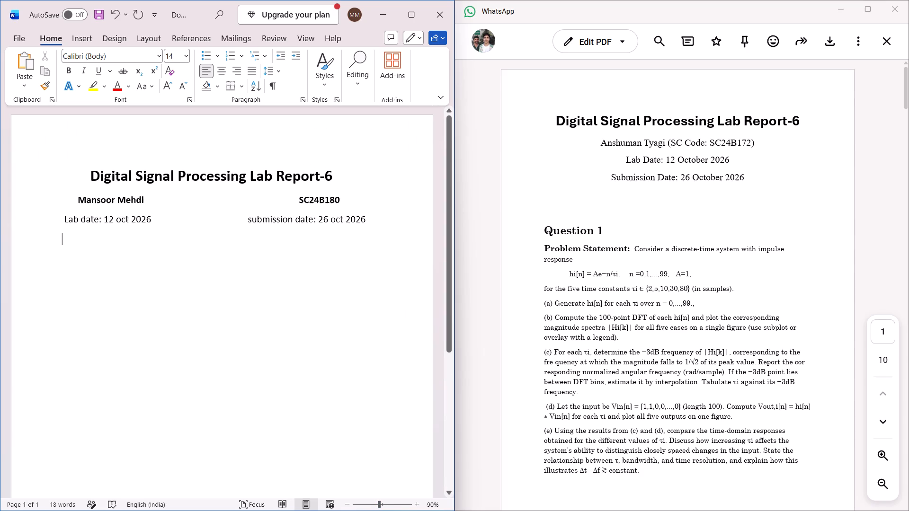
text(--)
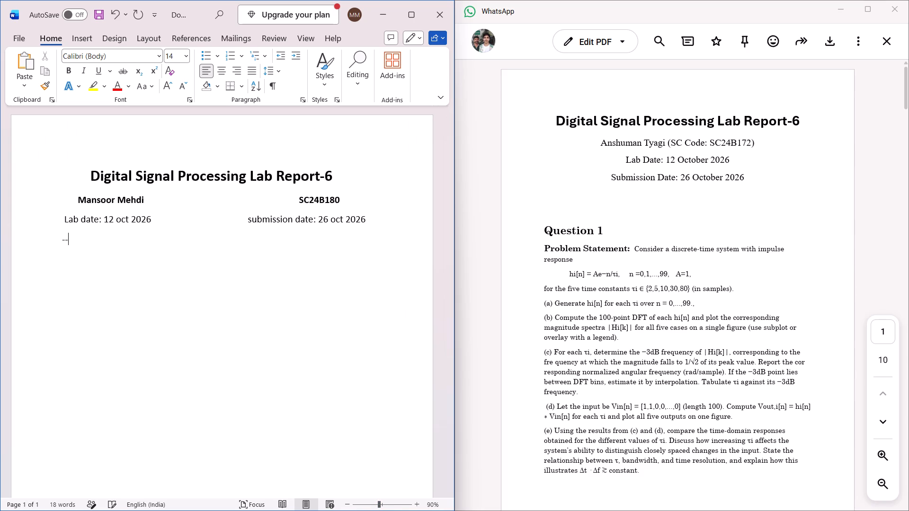
Delete the two hyphens on the line below the dates.
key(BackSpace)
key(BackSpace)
Create a horizontal divider below the lab and submission dates from a row of bold 22 pt hyphens, ending on a new line.
click(72, 72)
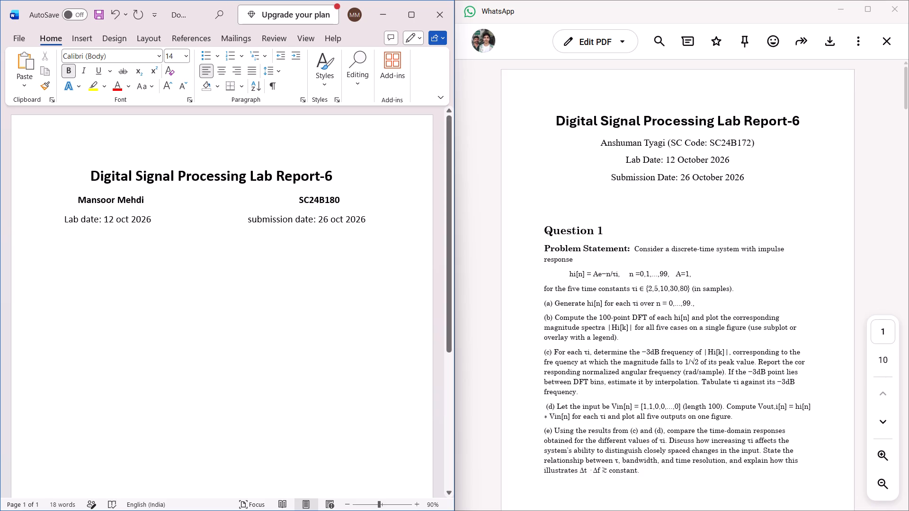
click(186, 58)
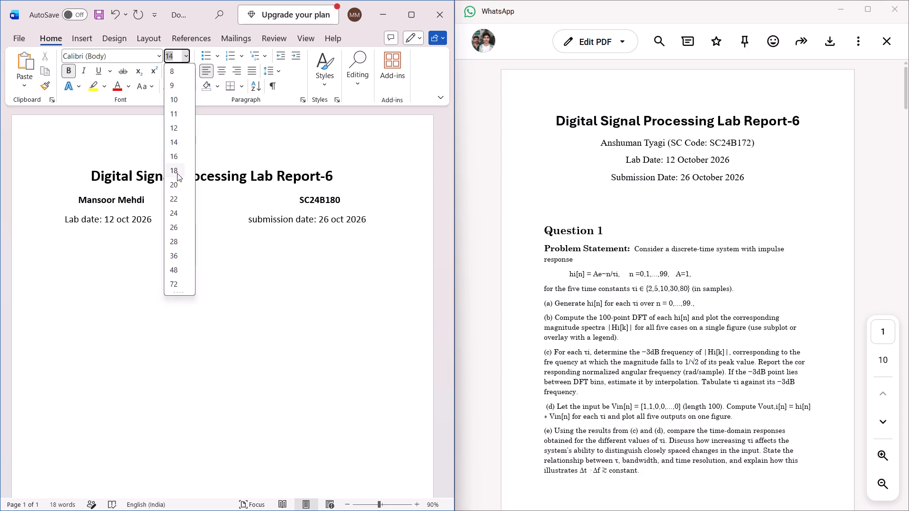
click(174, 198)
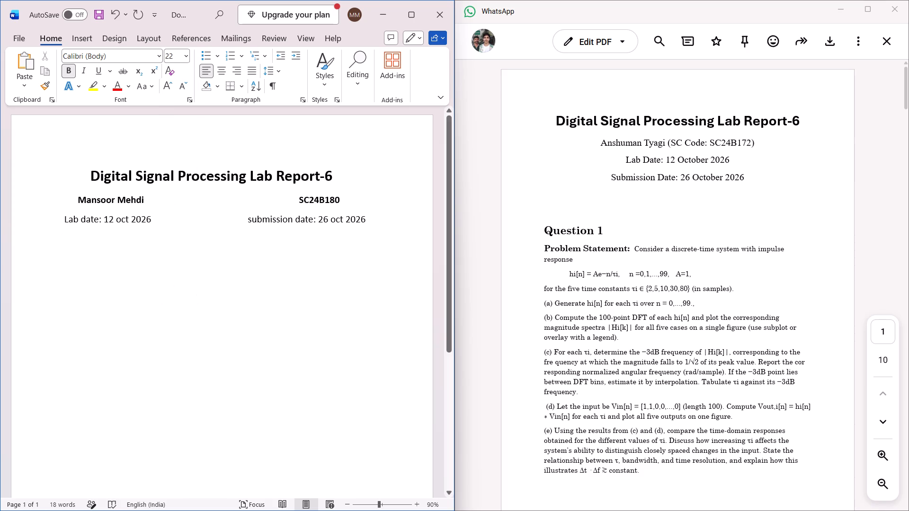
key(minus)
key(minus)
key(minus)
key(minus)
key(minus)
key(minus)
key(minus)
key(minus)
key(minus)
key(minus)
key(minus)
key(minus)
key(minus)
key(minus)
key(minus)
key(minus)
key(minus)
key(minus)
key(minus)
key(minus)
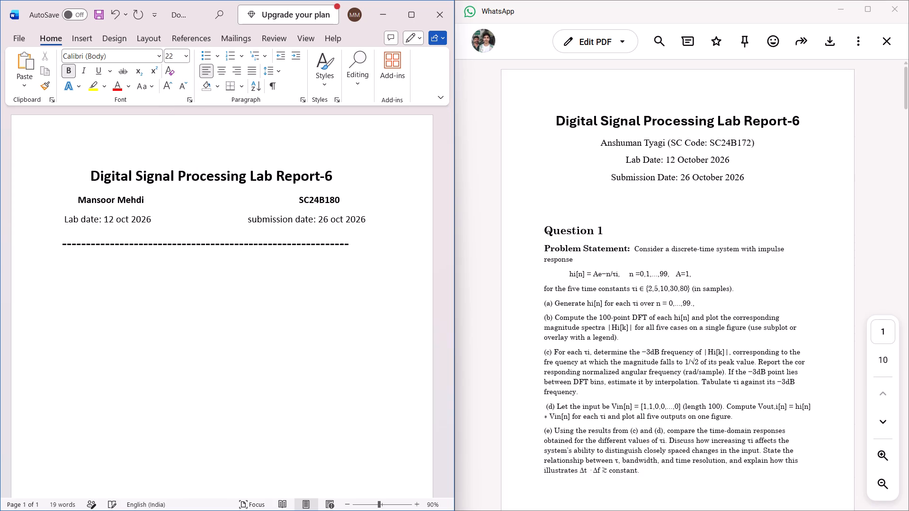
key(BackSpace)
key(BackSpace)
key(BackSpace)
key(Return)
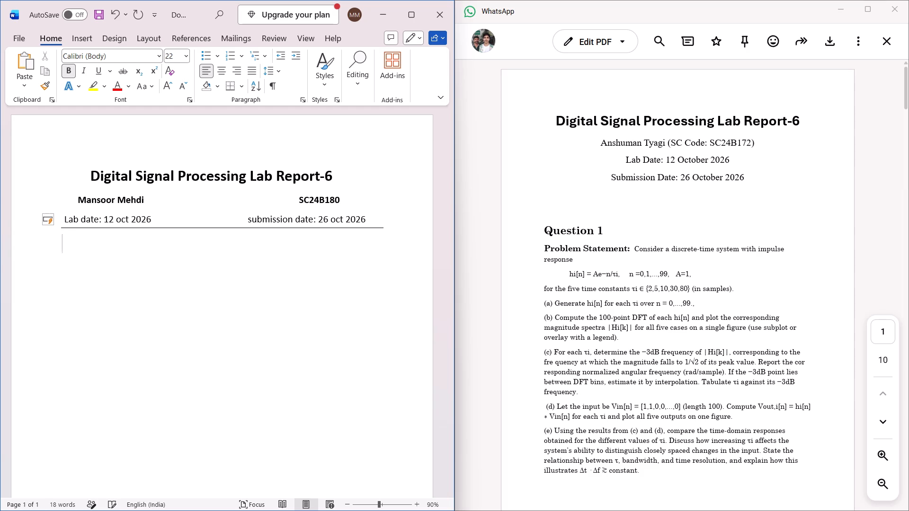
Set the font size to 14 for the empty line below the divider.
click(80, 291)
click(188, 58)
click(183, 140)
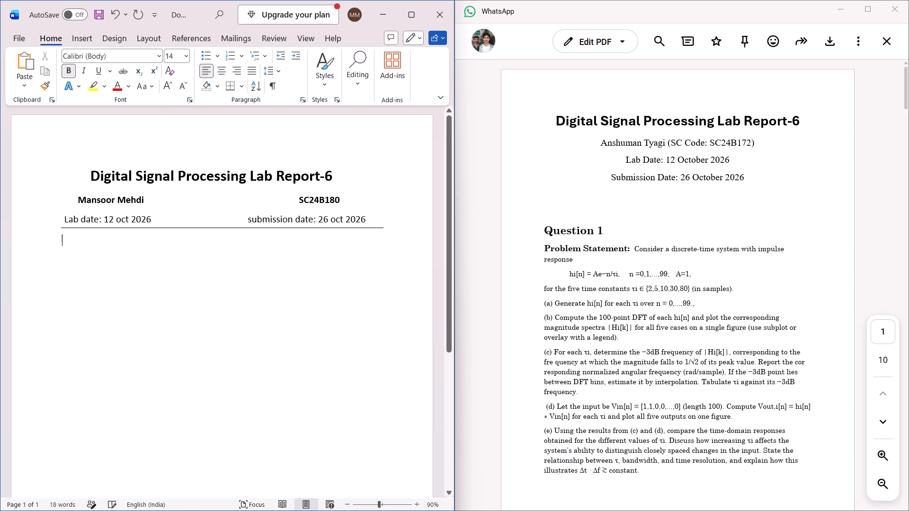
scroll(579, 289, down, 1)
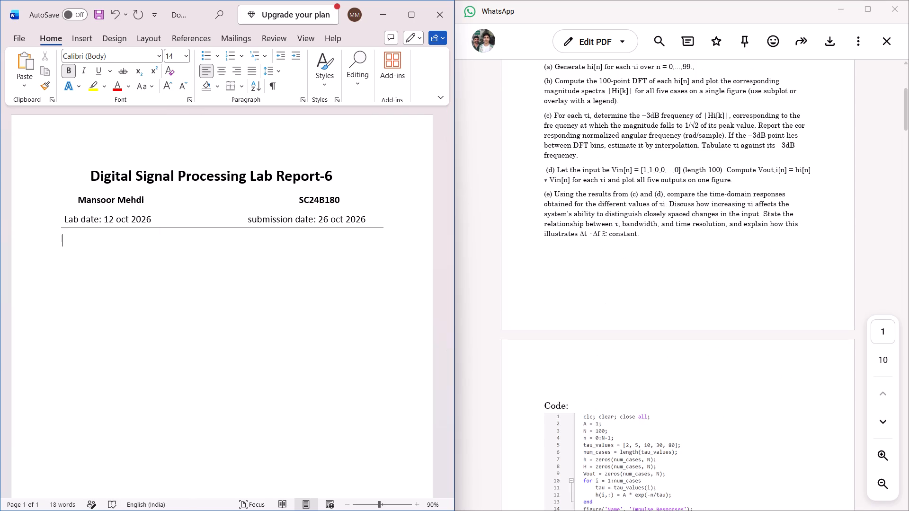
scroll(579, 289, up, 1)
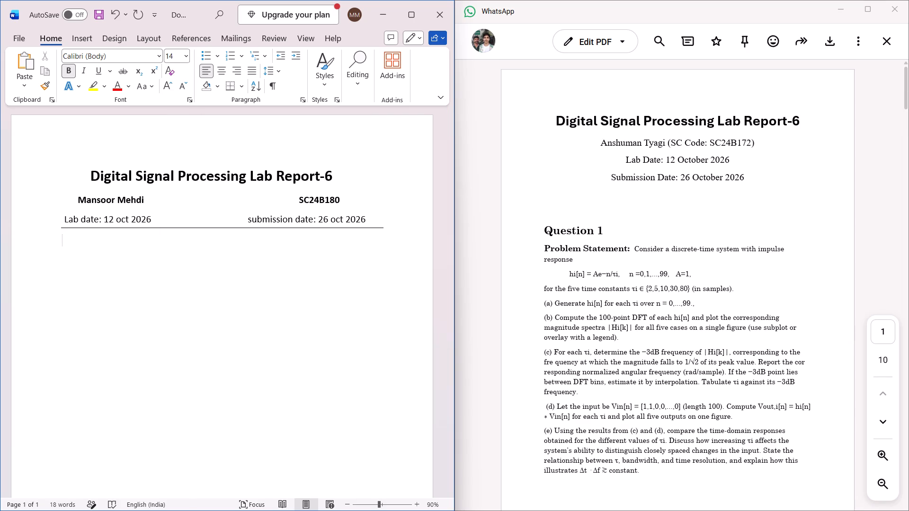
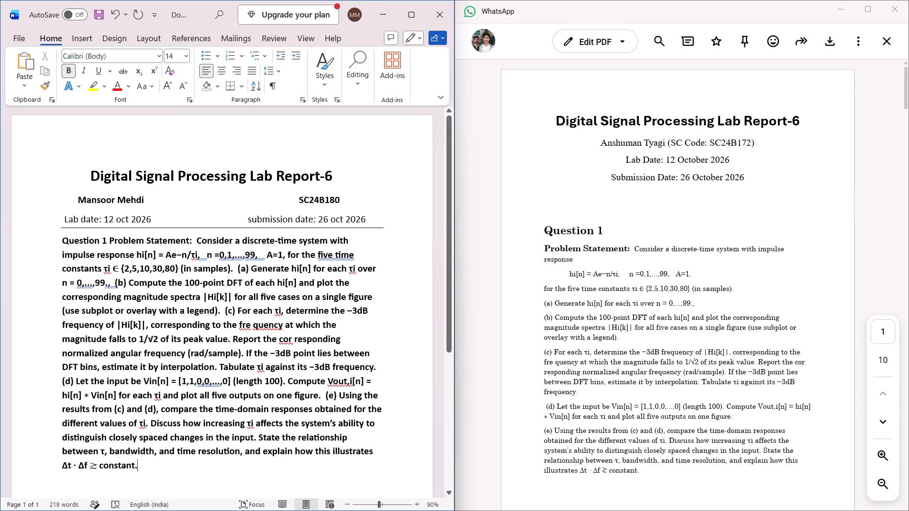
Select the pasted Question 1 text from its start through "Discuss how increasing" in part (e) and bring up its editing options.
drag(56, 240, 238, 421)
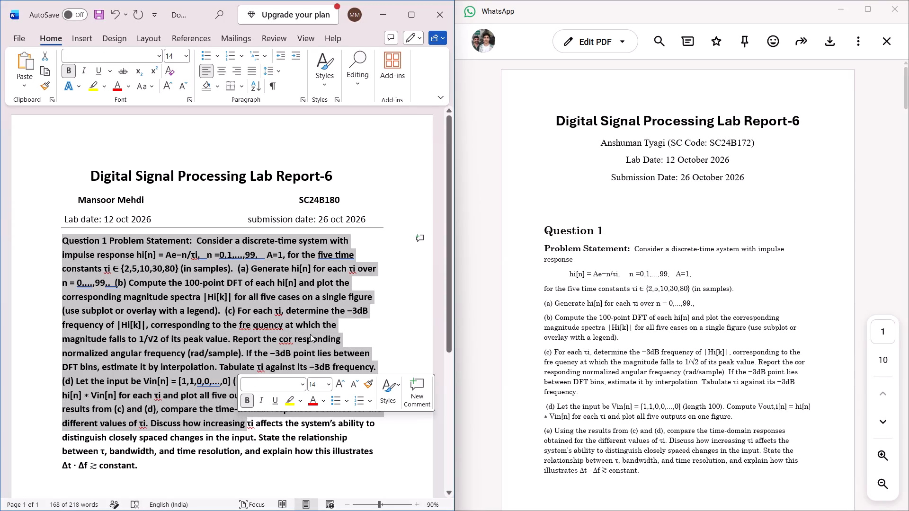
right_click(383, 309)
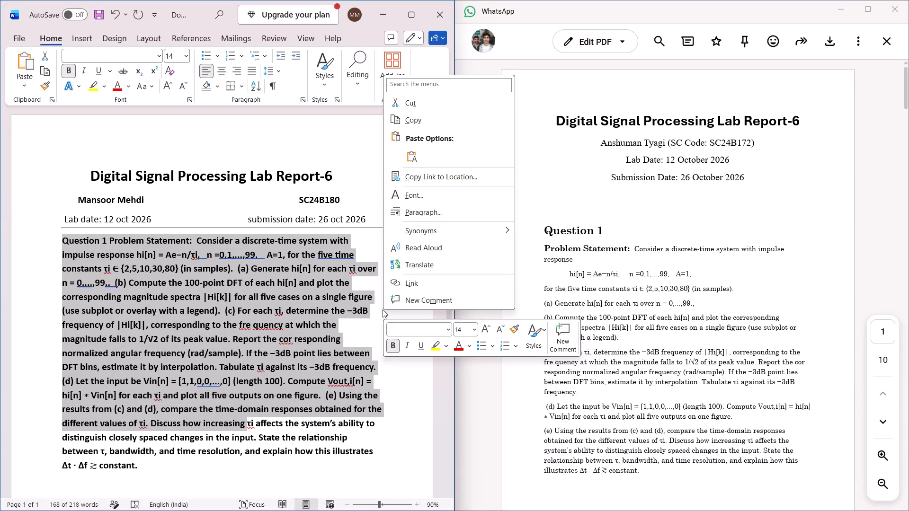
Remove bold from the problem statement text, from "Consider a discrete-time system" through its last line.
double_click(38, 280)
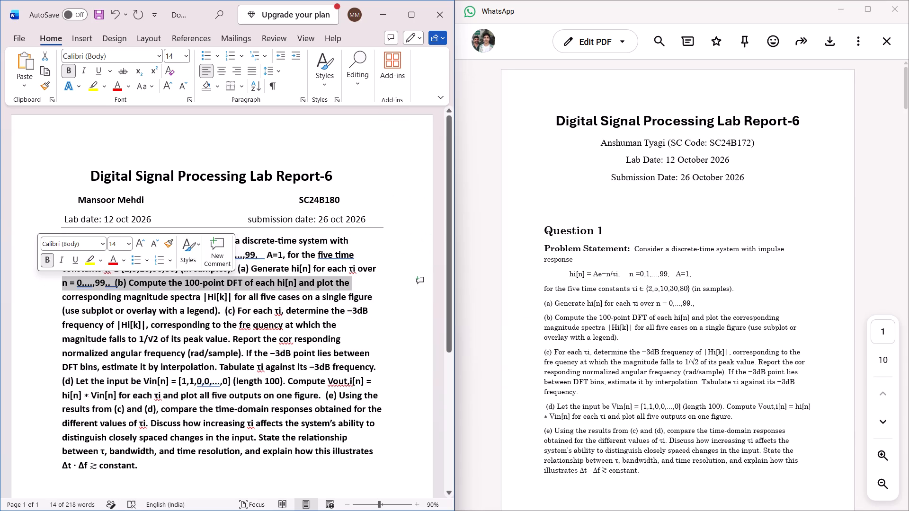
click(55, 312)
drag(197, 240, 301, 476)
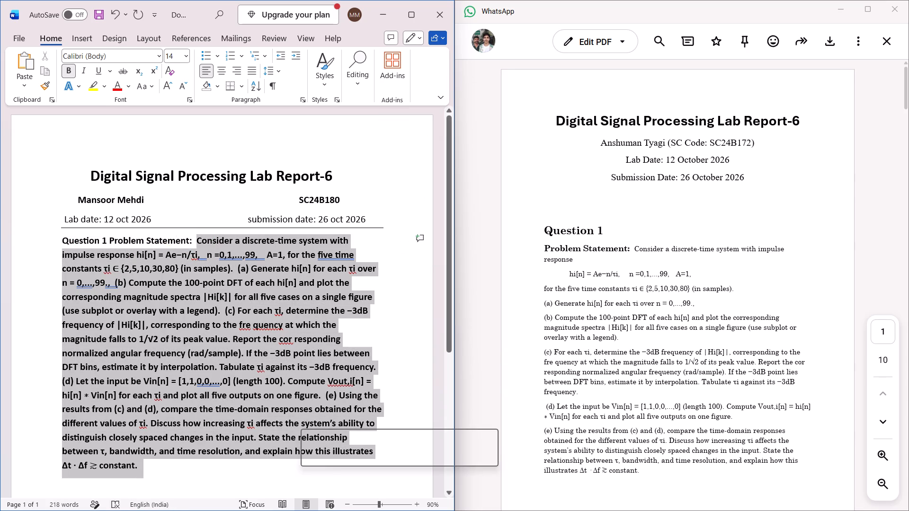
click(307, 456)
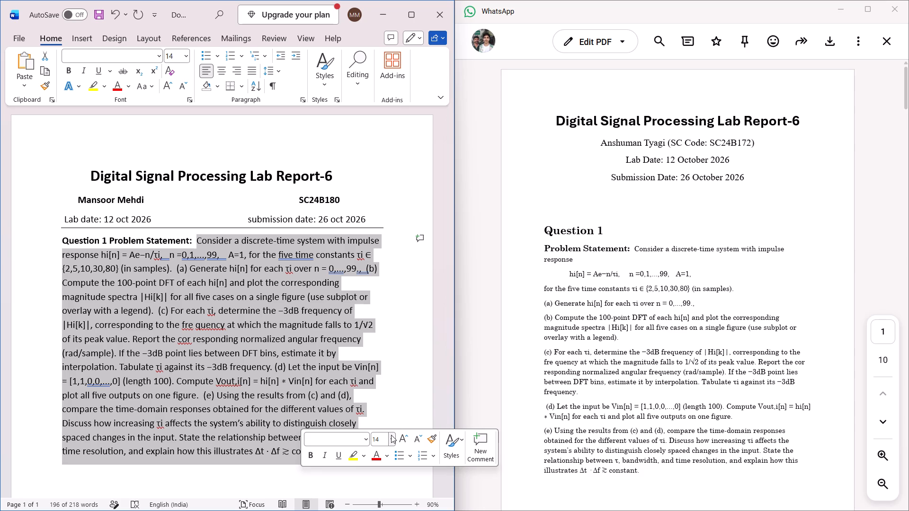
click(412, 376)
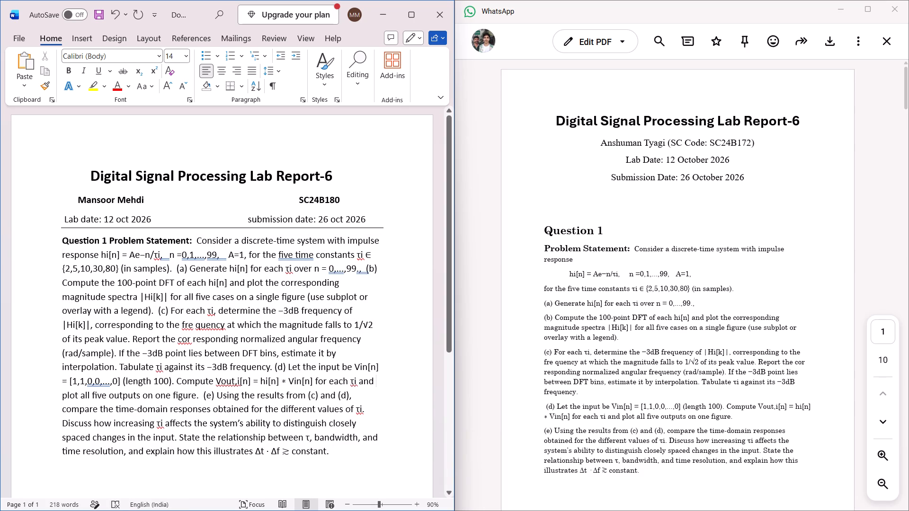
Put the "Question 1" heading on its own line by starting a new paragraph before "Problem Statement:".
click(107, 240)
key(Return)
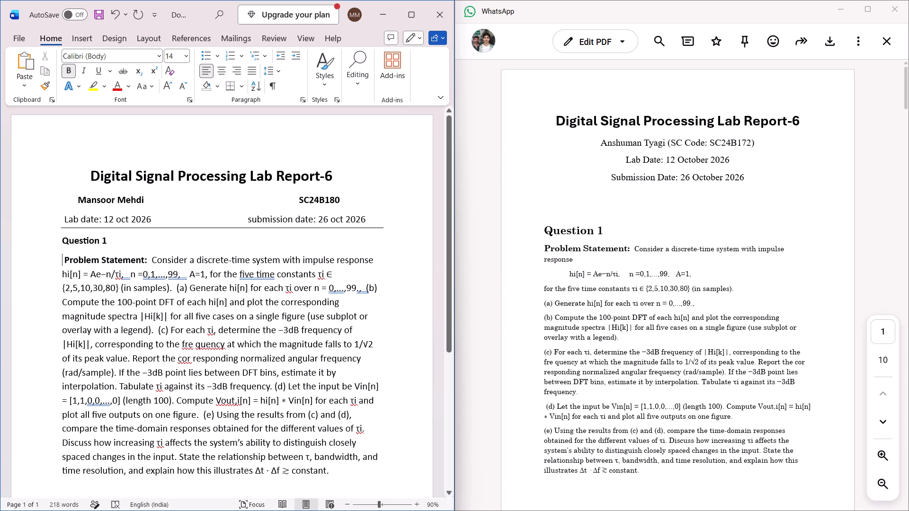
Start a new paragraph for part (a) after "{2,5,10,30,80} (in samples)." in the problem statement.
click(174, 291)
key(Return)
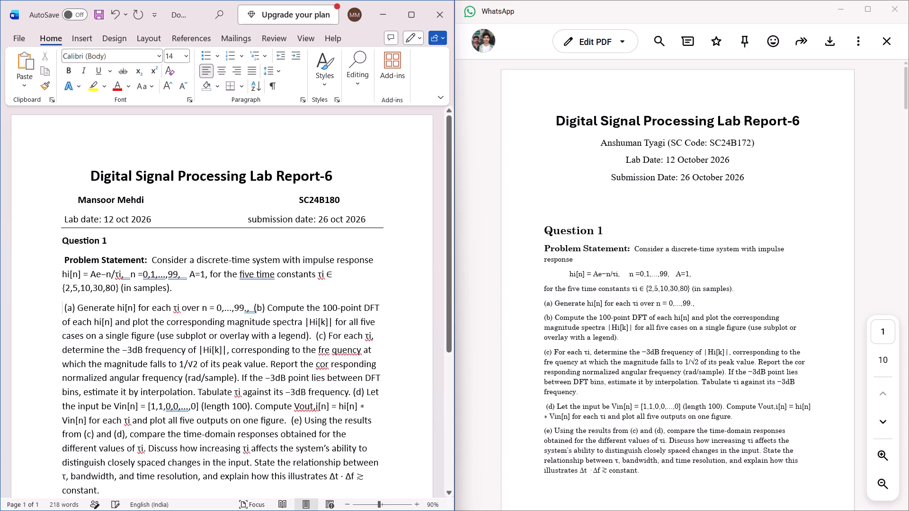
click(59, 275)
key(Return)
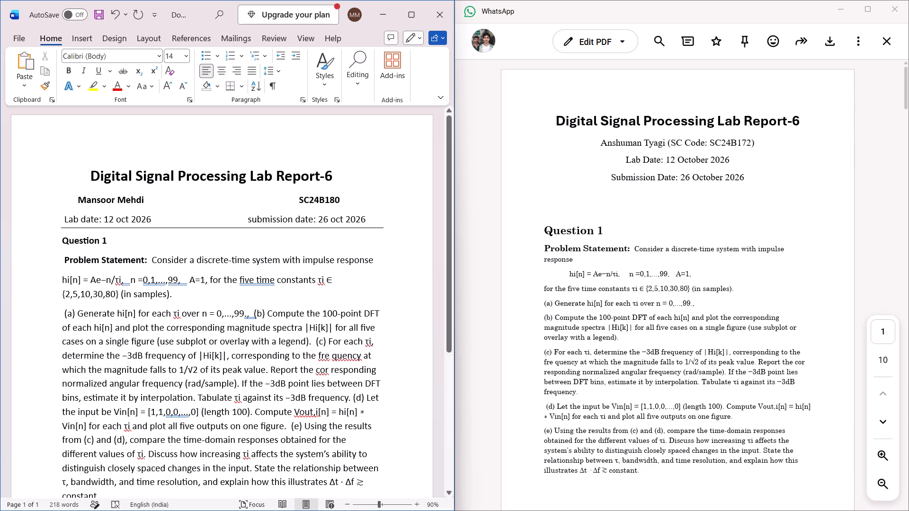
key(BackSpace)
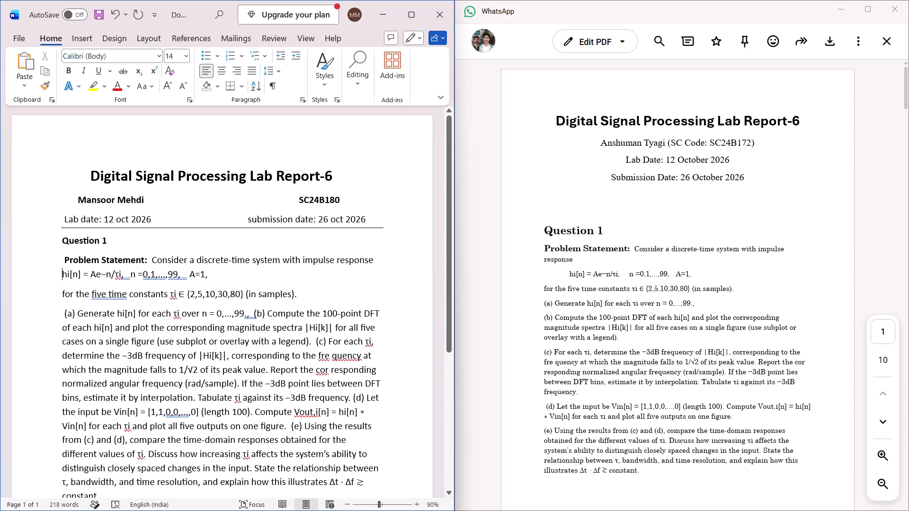
Split the problem statement so that parts (b), (c), (d) and (e) each begin a new paragraph.
click(249, 312)
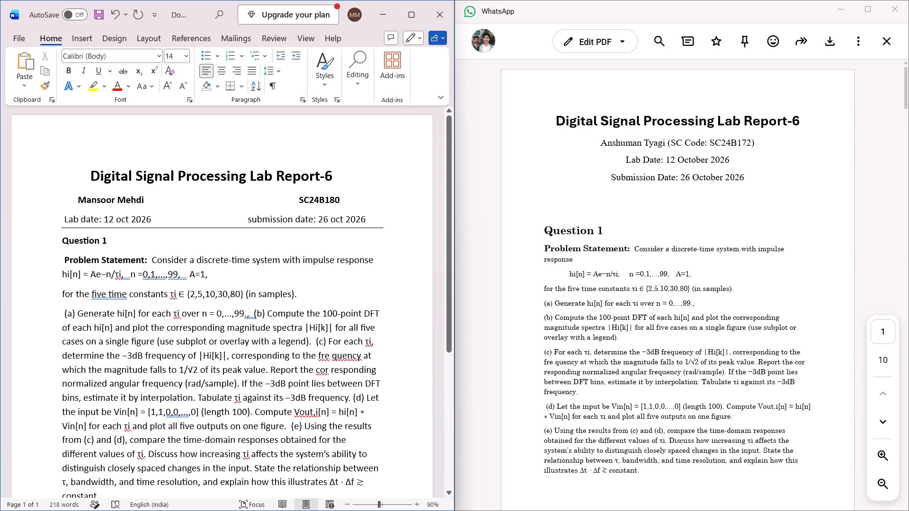
click(252, 316)
key(Return)
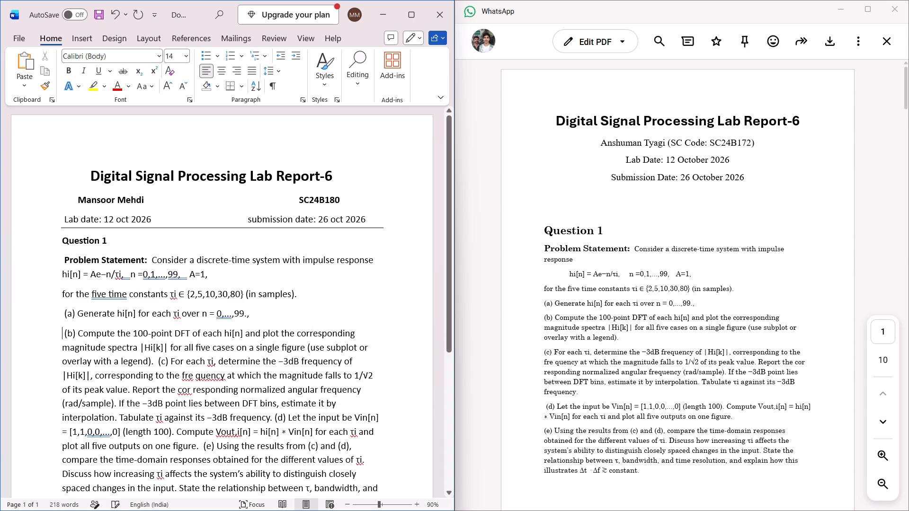
click(157, 362)
key(Return)
scroll(194, 377, down, 1)
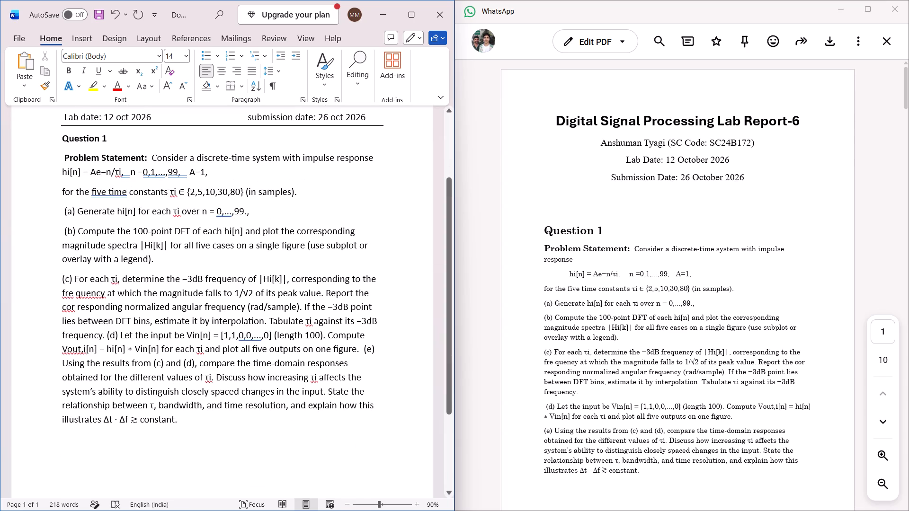
click(105, 336)
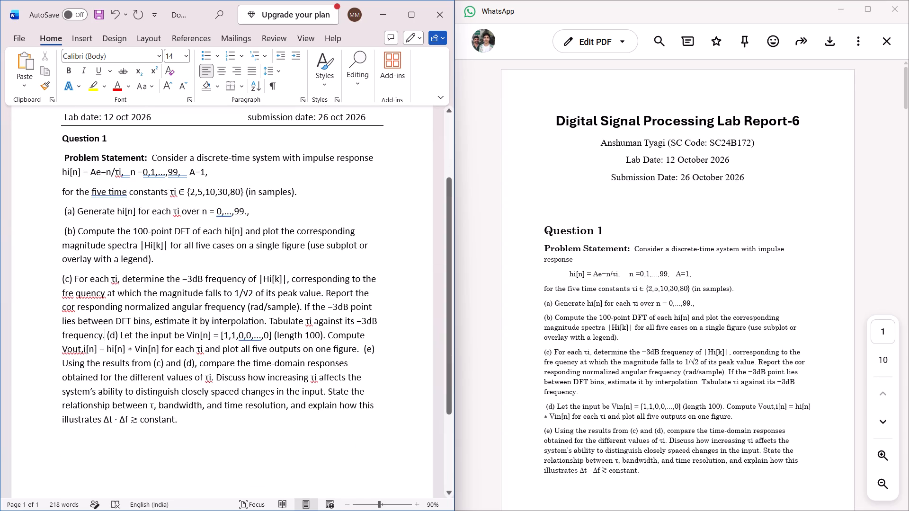
click(107, 338)
key(Return)
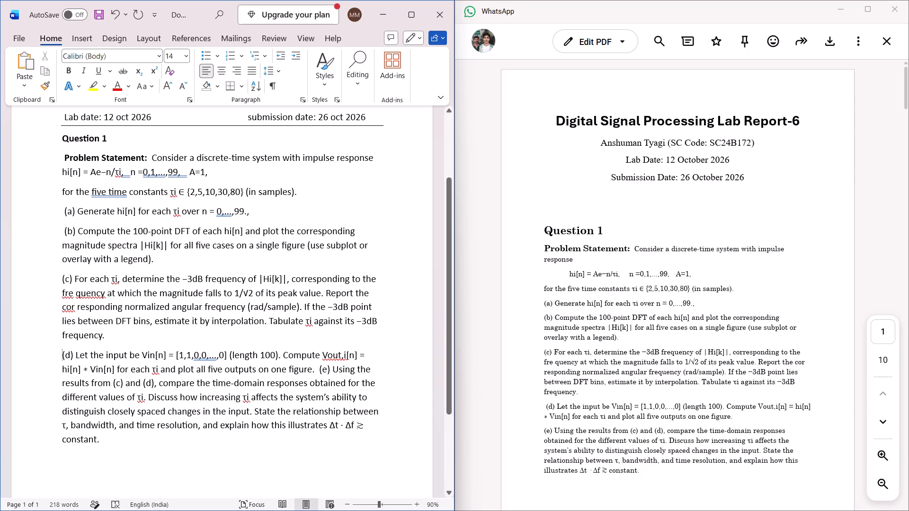
click(318, 372)
key(Return)
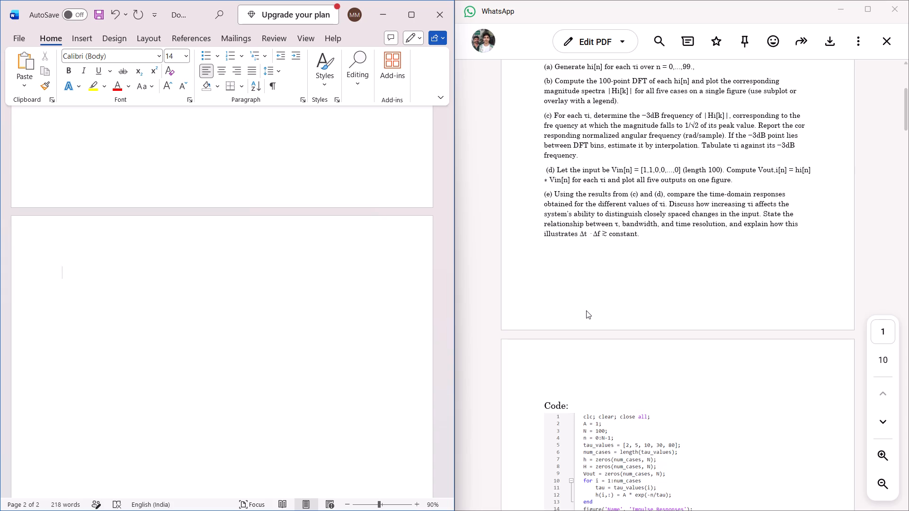
Maximize the report document's window so it fills the screen.
scroll(586, 310, down, 1)
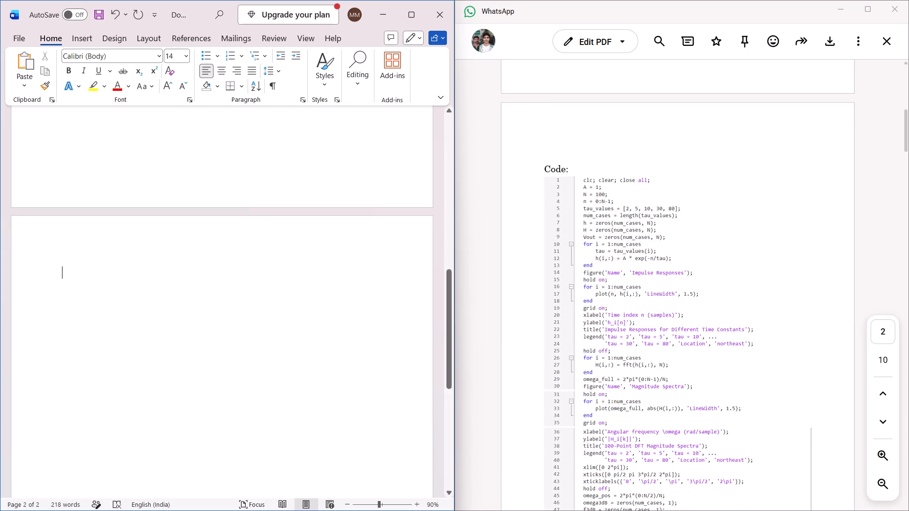
click(408, 23)
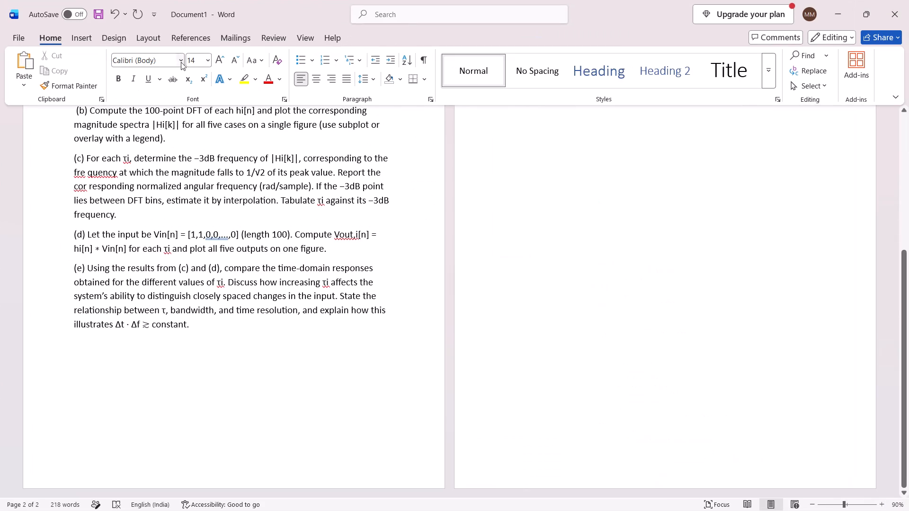
scroll(529, 273, up, 2)
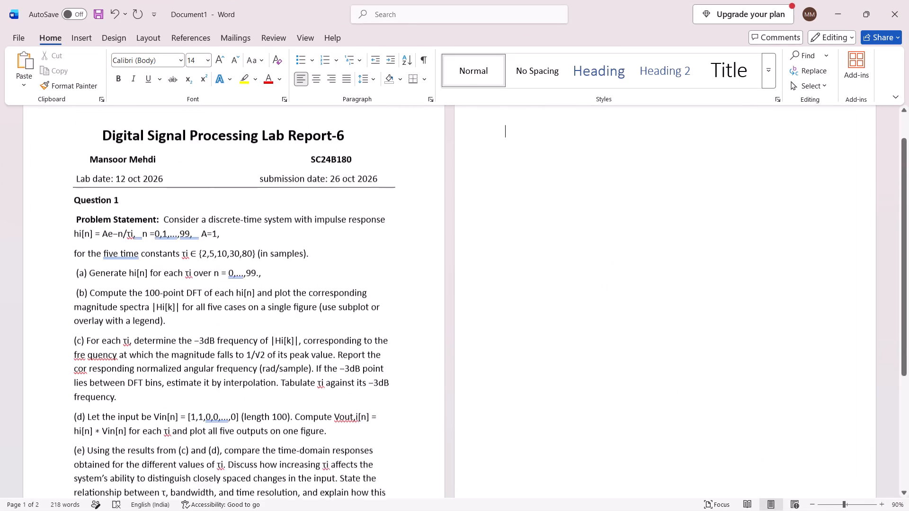
scroll(529, 273, up, 1)
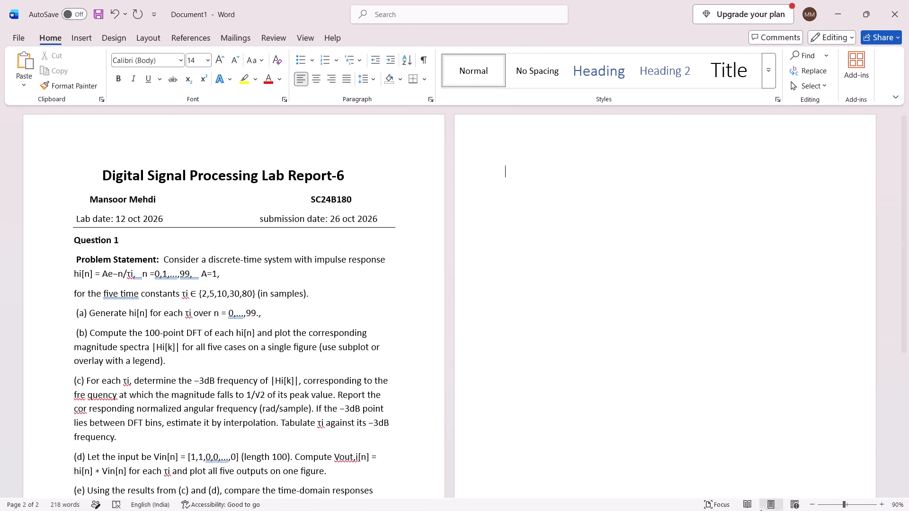
View the report in Read Mode, return to Print Layout and look over the page.
click(748, 502)
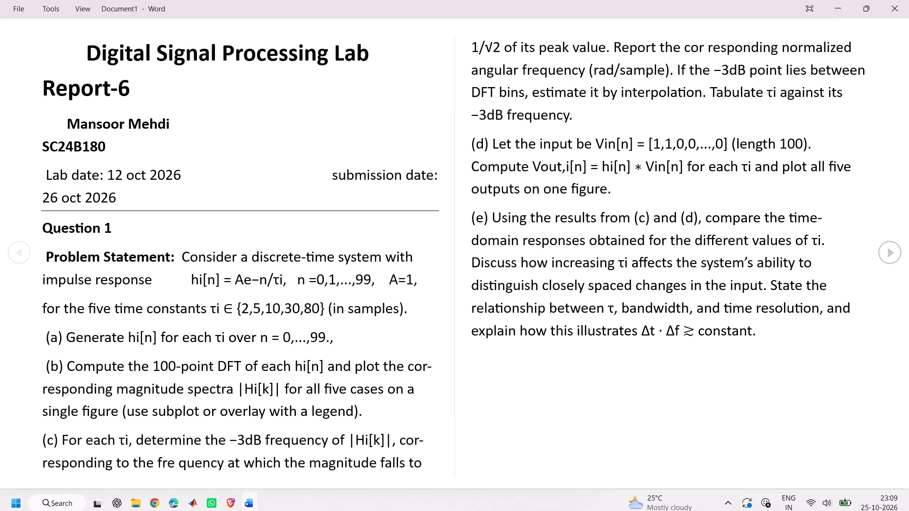
click(767, 501)
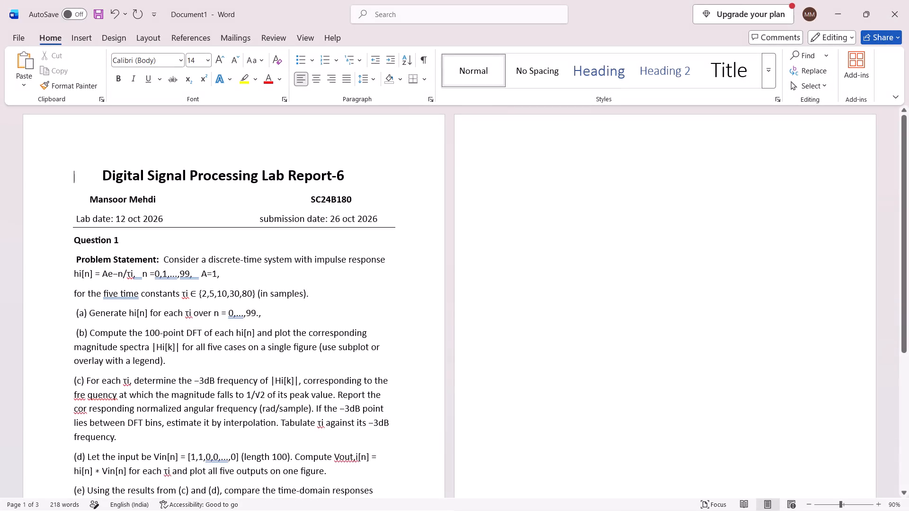
scroll(619, 373, down, 1)
scroll(619, 373, up, 1)
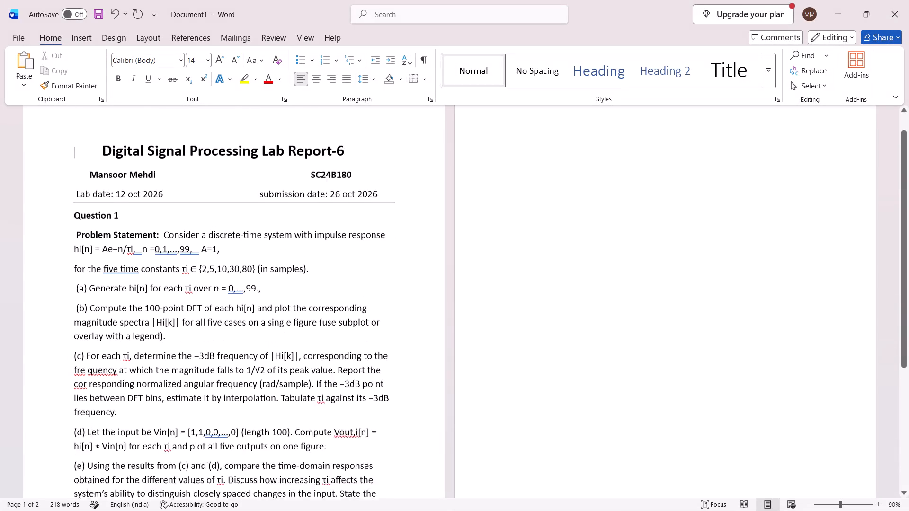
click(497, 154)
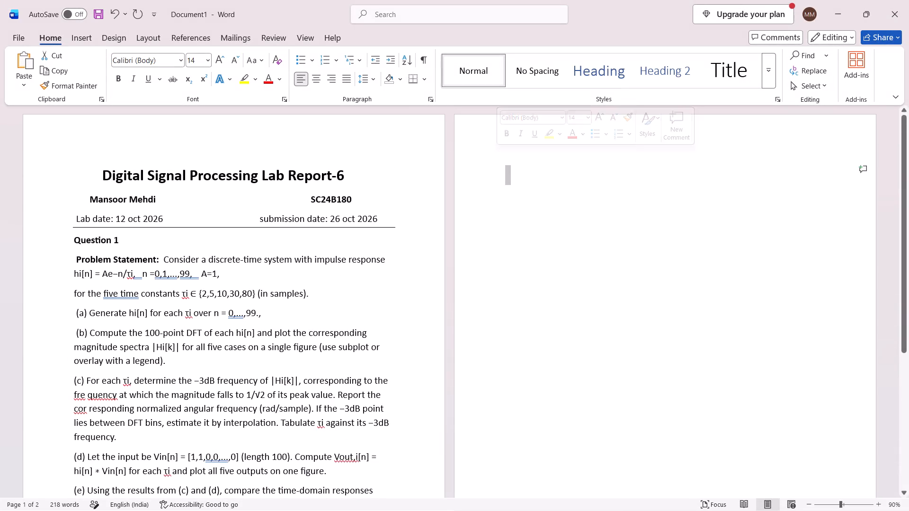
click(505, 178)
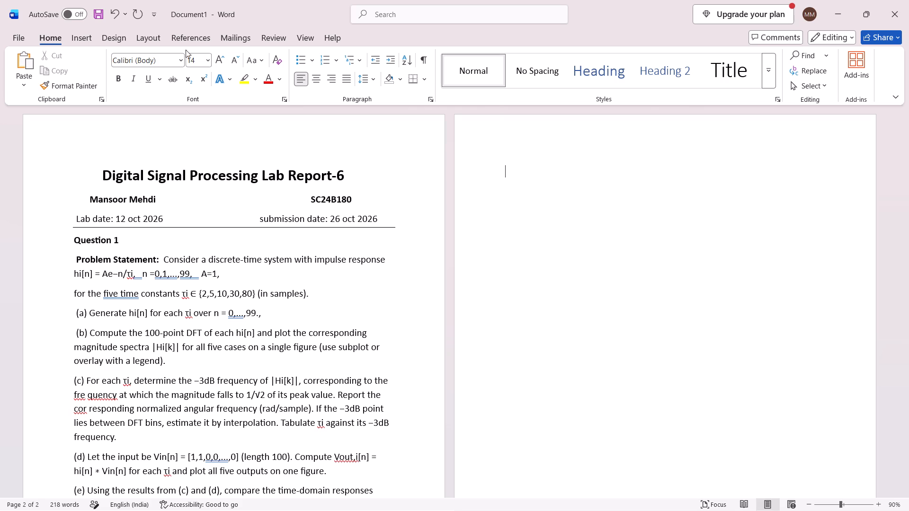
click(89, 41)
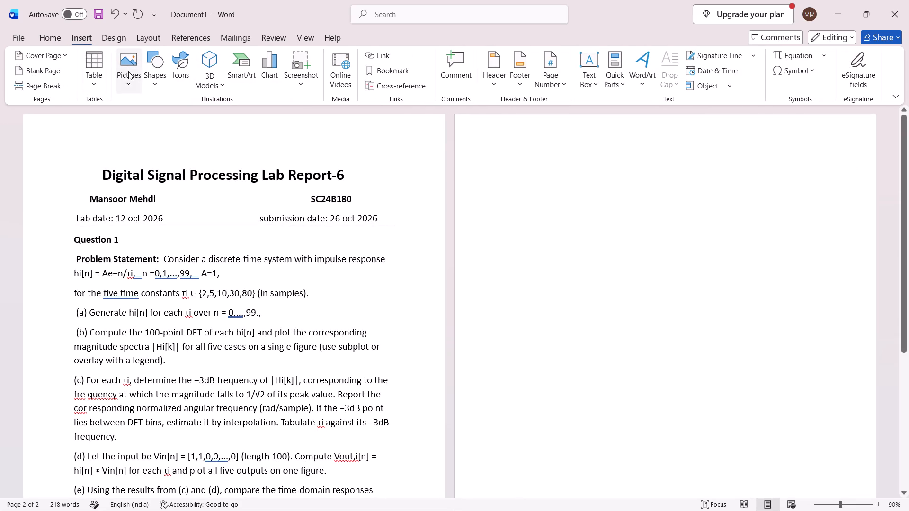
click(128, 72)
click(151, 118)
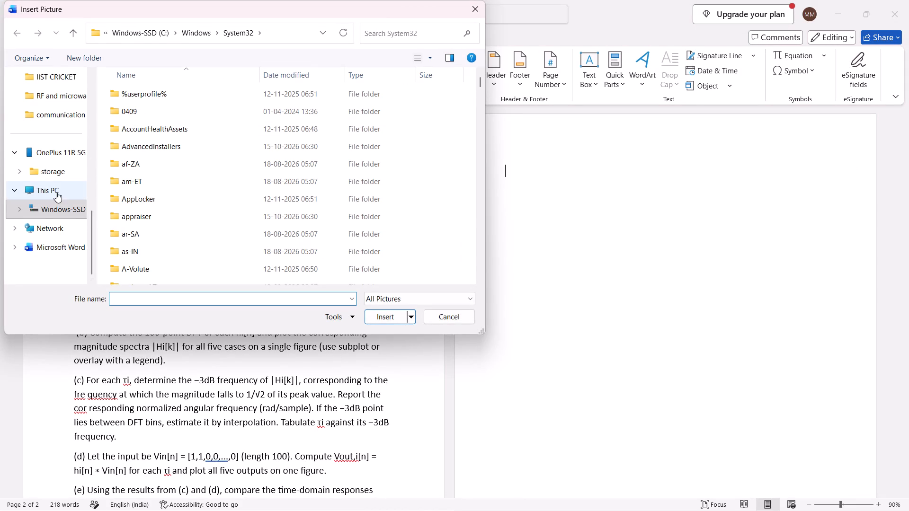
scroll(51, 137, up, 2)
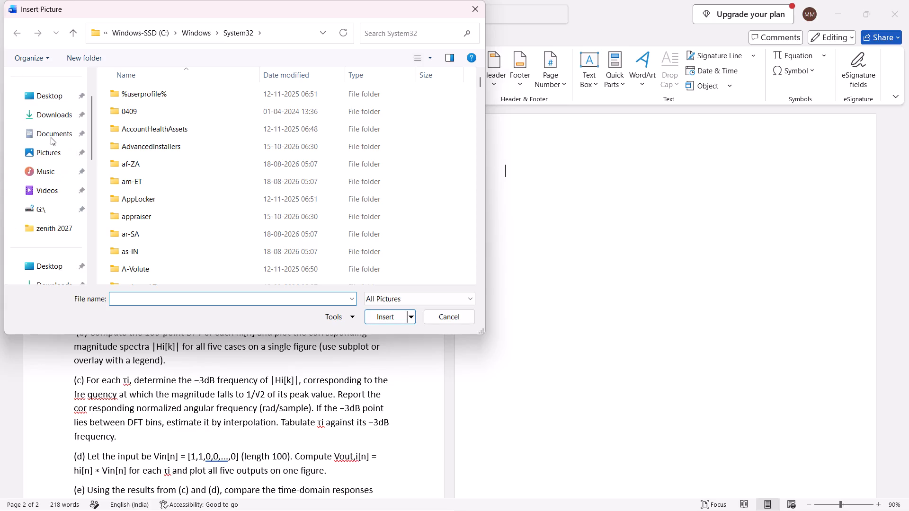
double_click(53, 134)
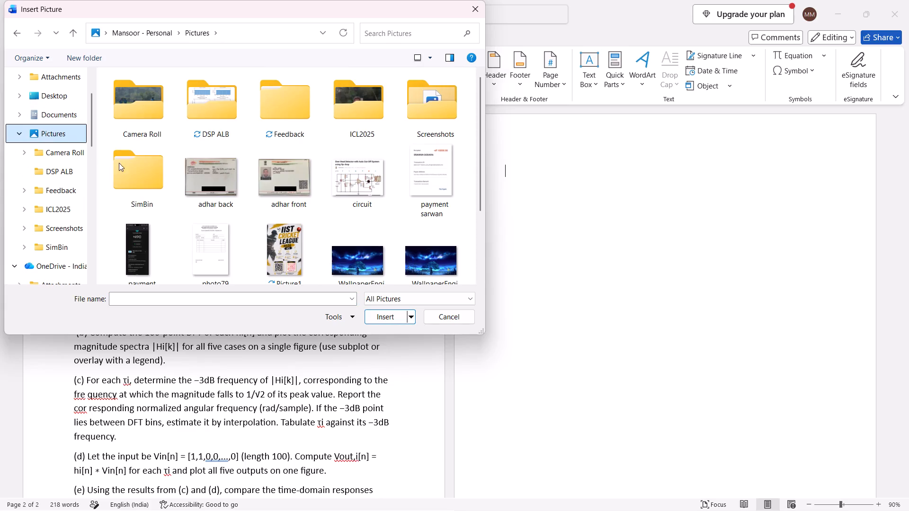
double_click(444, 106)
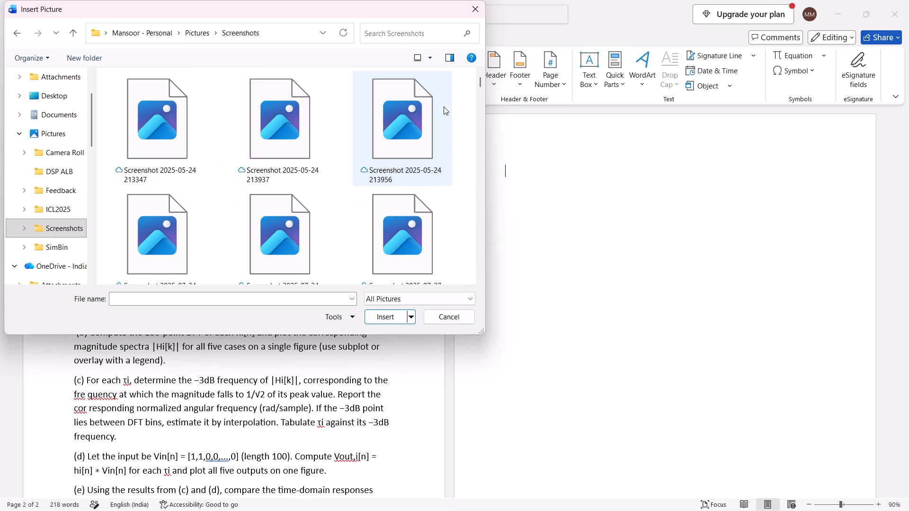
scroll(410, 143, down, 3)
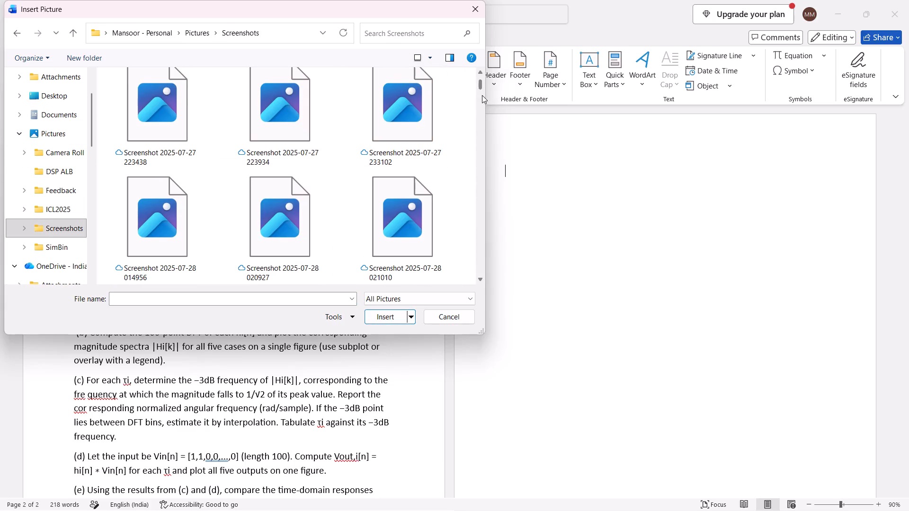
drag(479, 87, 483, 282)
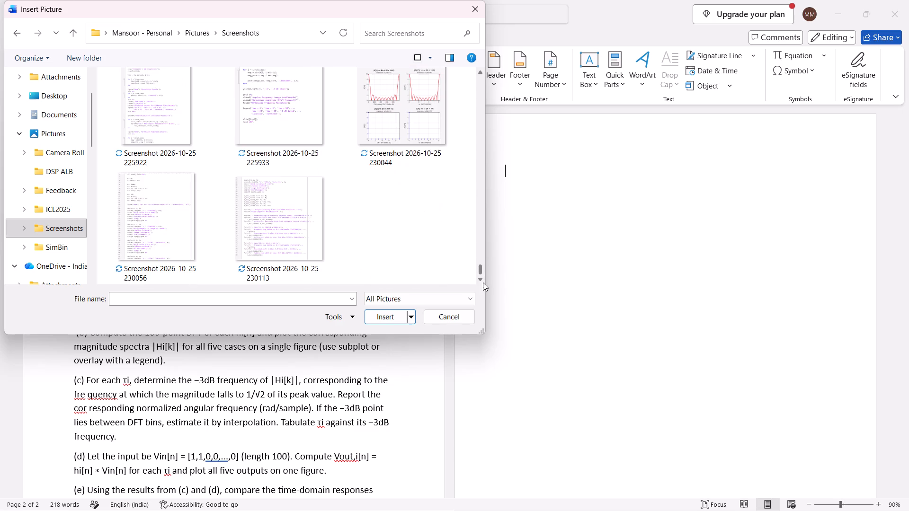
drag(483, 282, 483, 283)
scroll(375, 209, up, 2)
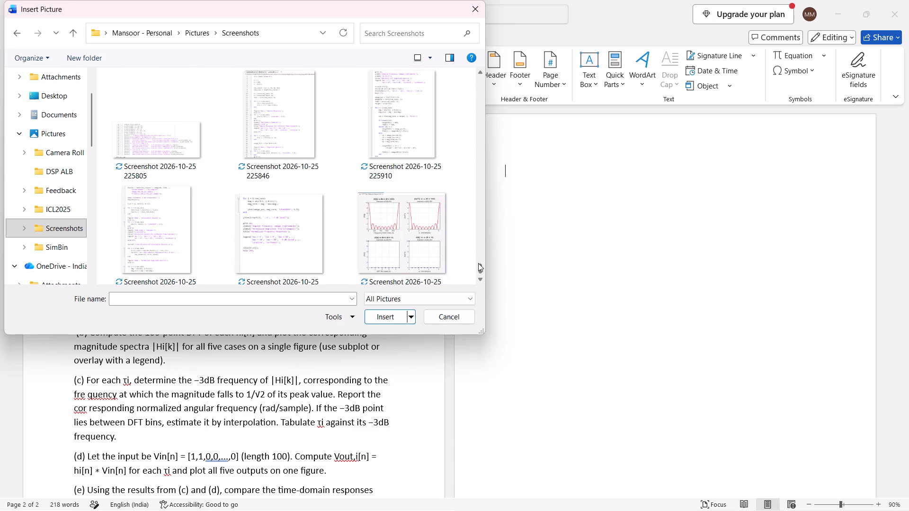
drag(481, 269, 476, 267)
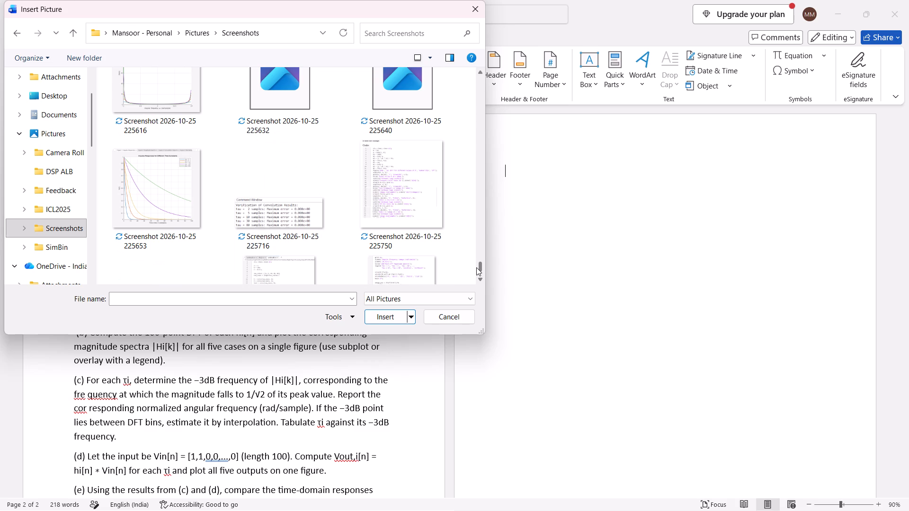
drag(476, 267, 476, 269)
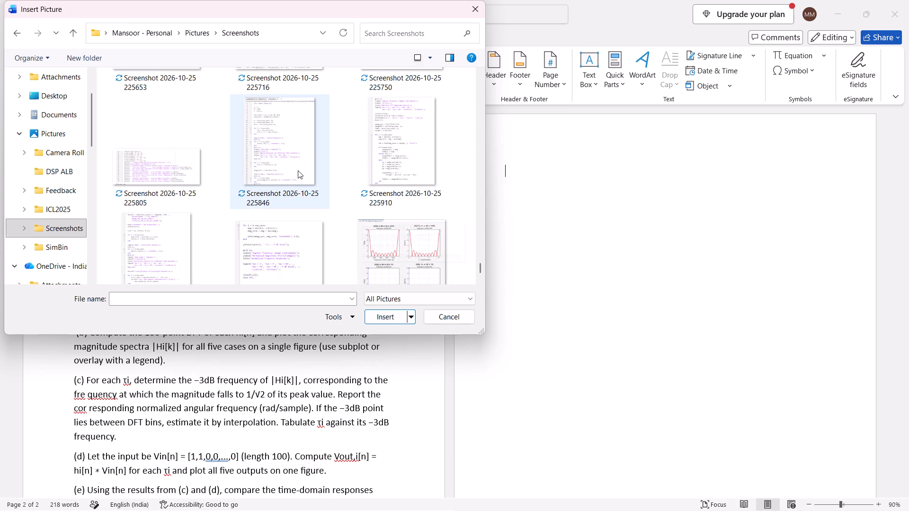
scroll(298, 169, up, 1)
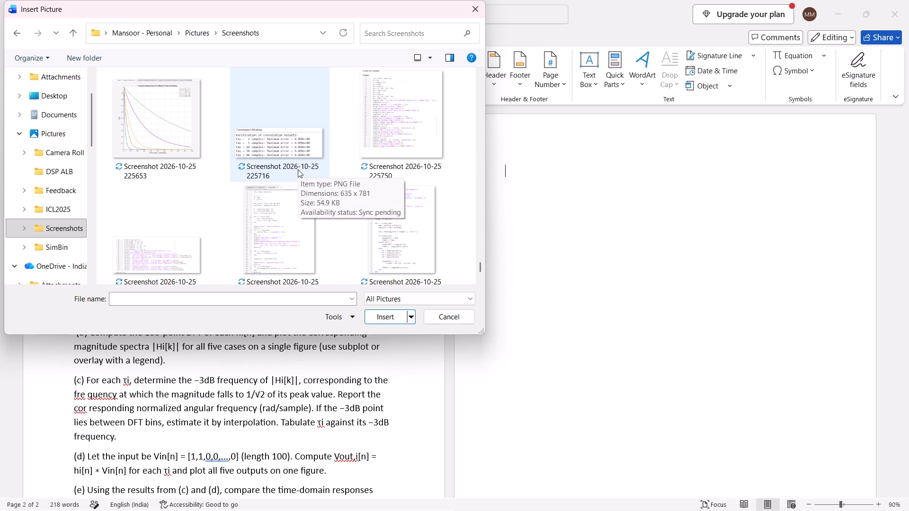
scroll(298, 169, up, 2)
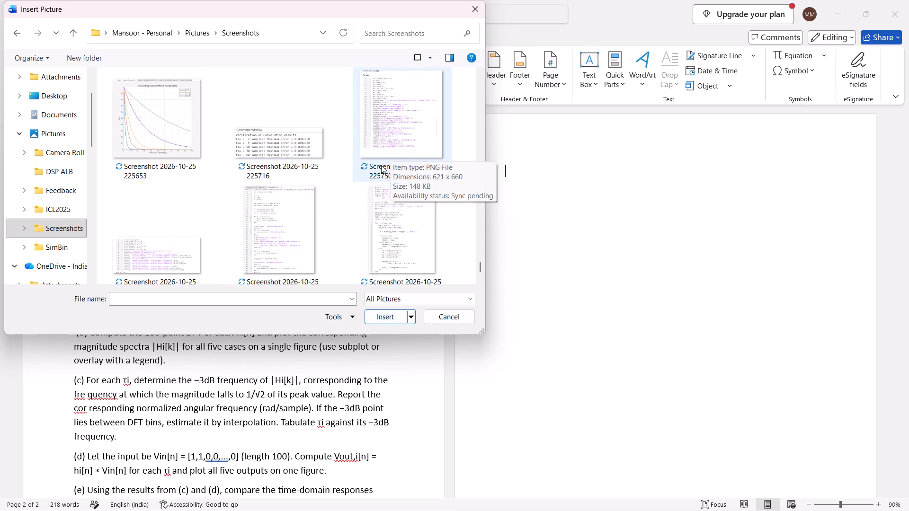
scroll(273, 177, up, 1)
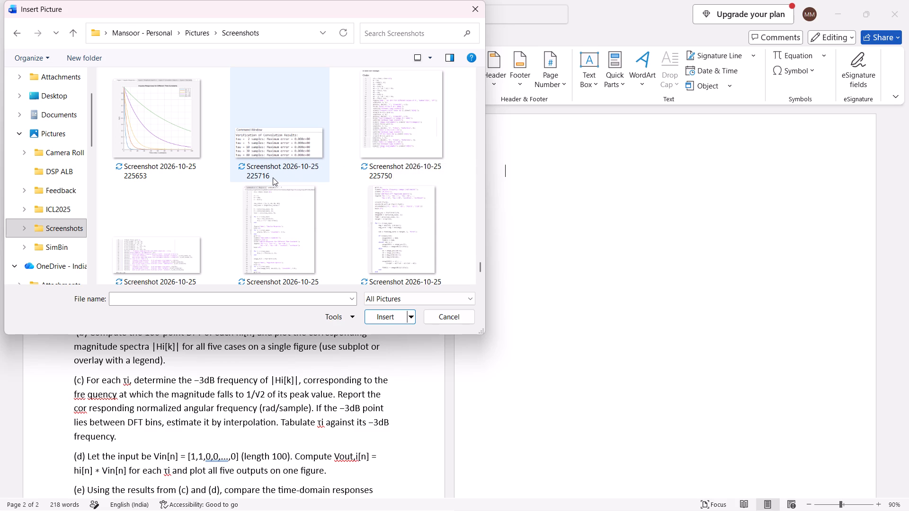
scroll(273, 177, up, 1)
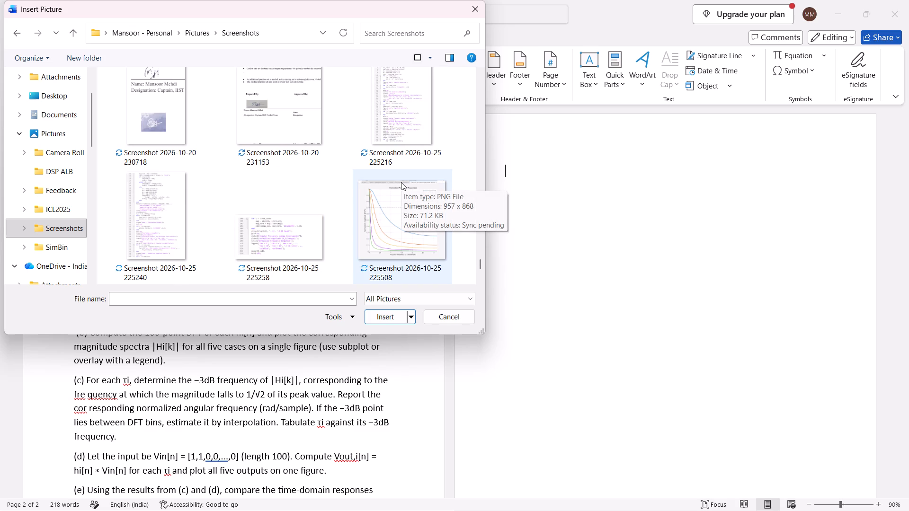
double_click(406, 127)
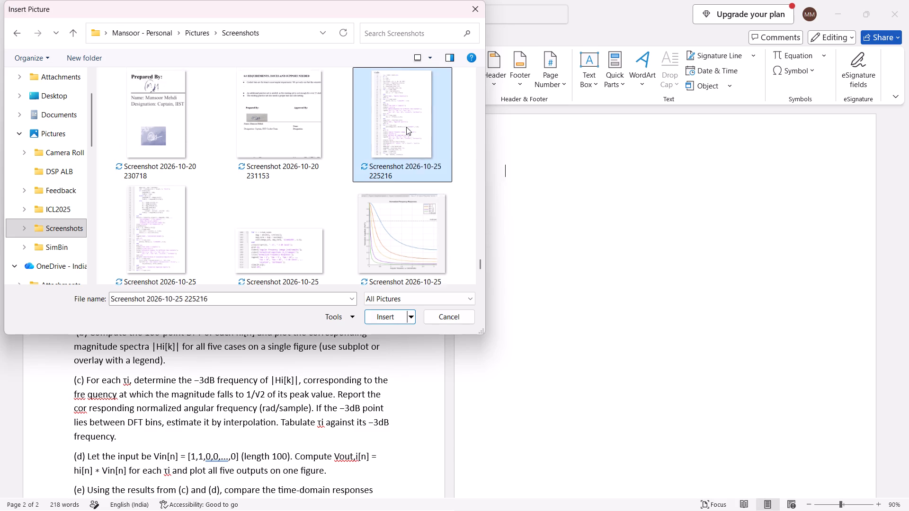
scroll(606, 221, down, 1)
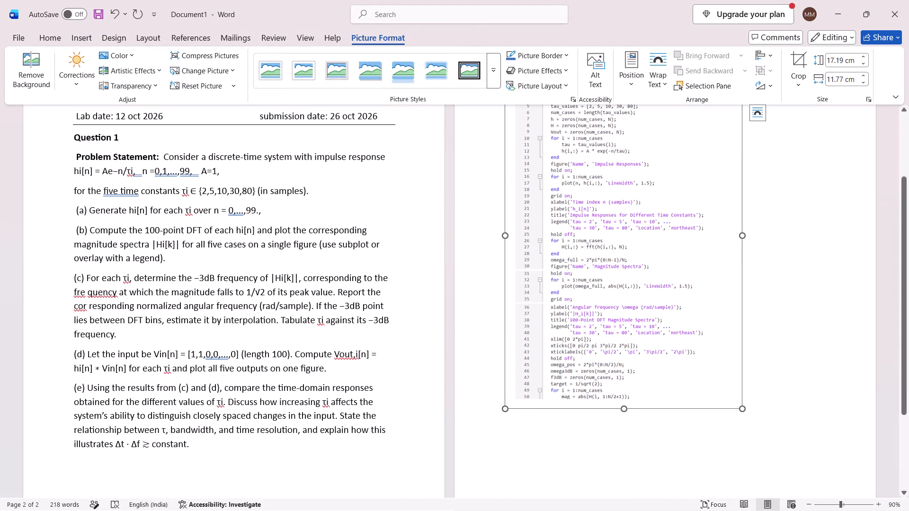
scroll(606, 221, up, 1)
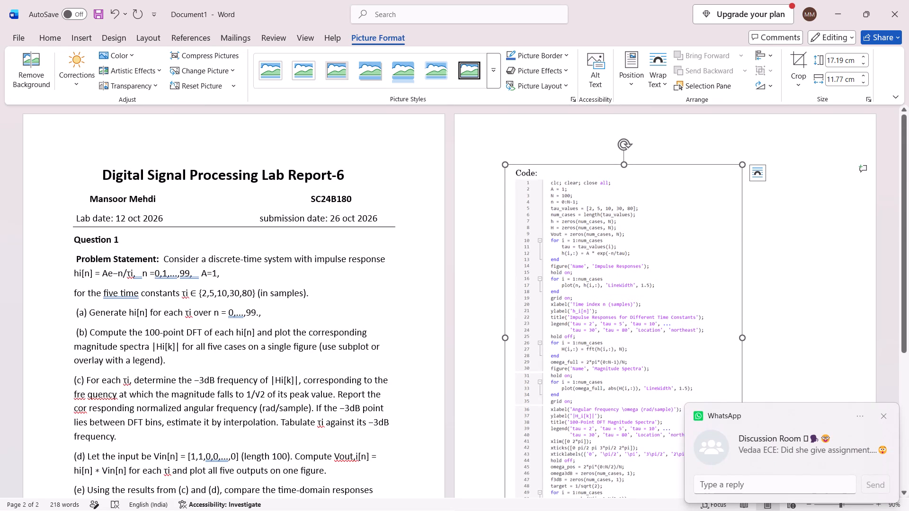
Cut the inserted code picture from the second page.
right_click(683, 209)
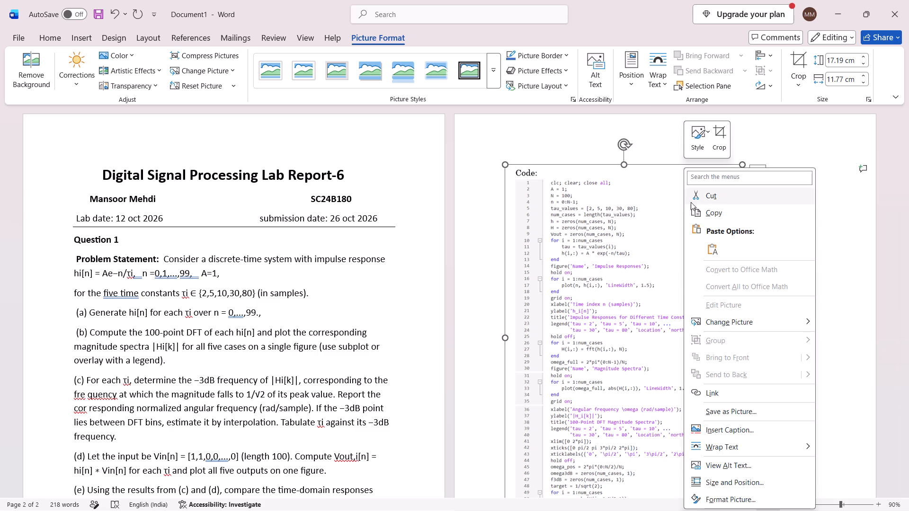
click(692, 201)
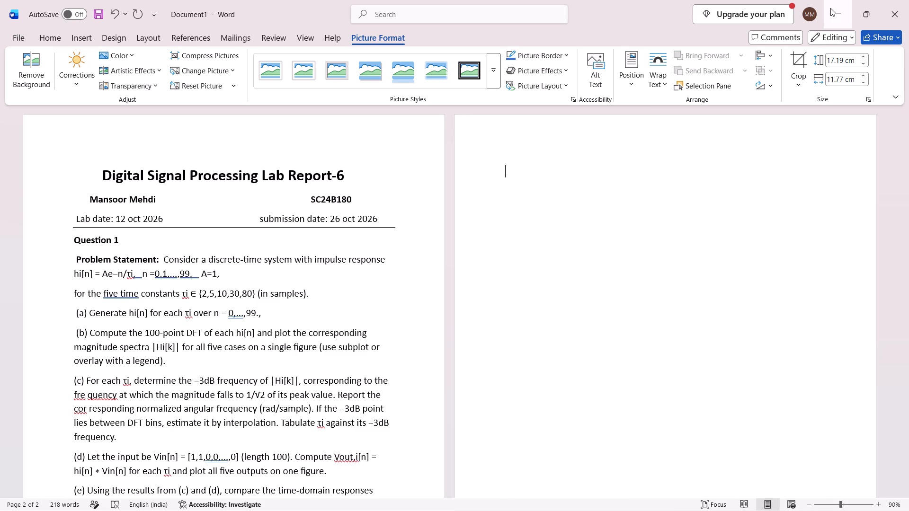
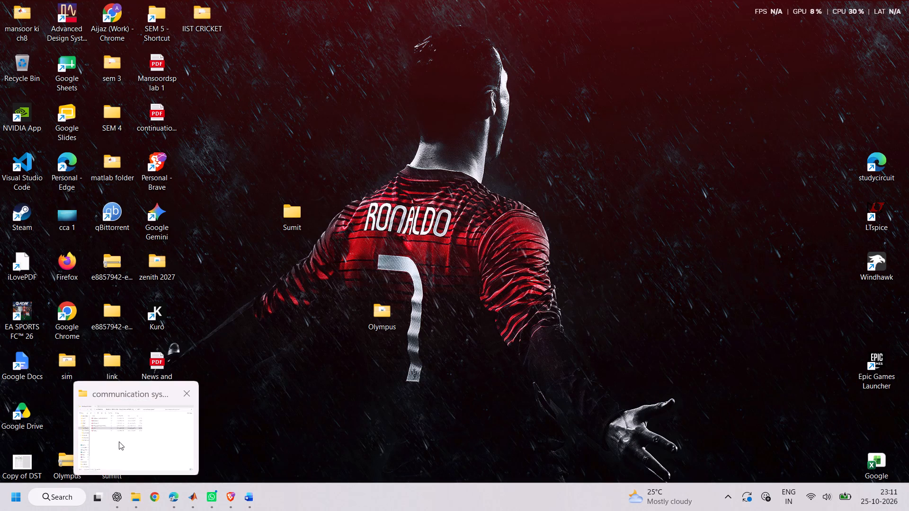
Switch to File Explorer, open the Screenshots folder in Pictures and go to its newest files.
click(119, 441)
scroll(46, 318, up, 1)
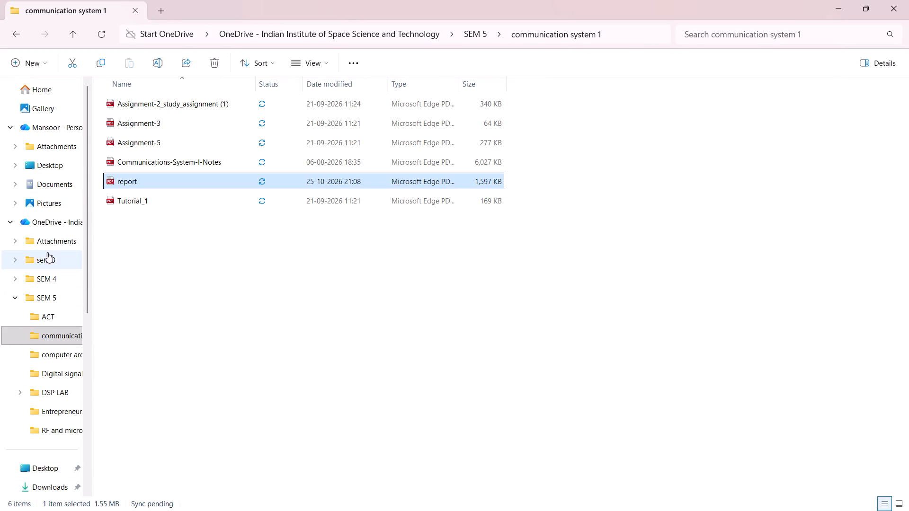
click(52, 198)
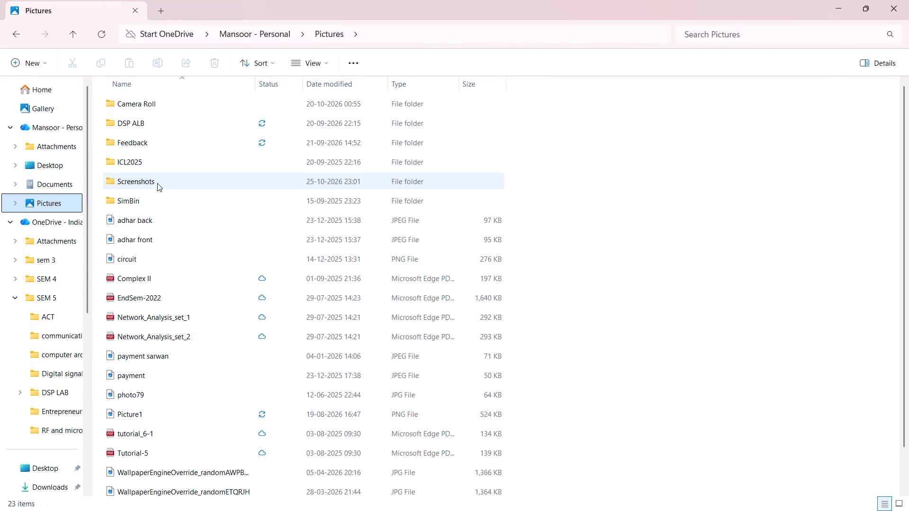
double_click(157, 183)
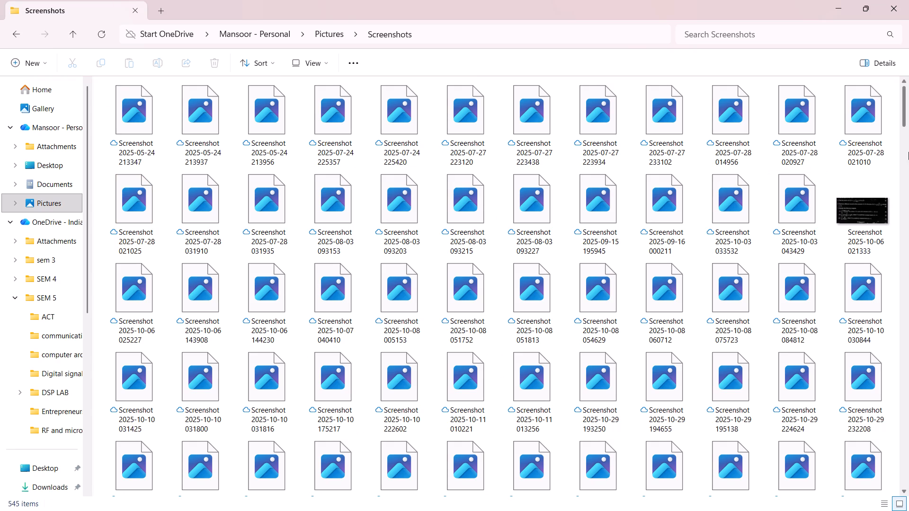
drag(904, 117, 896, 298)
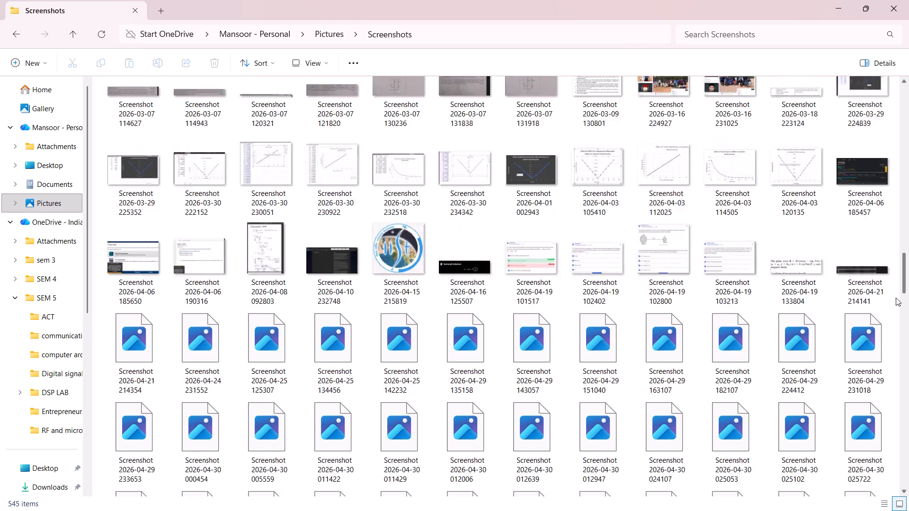
drag(896, 298, 908, 493)
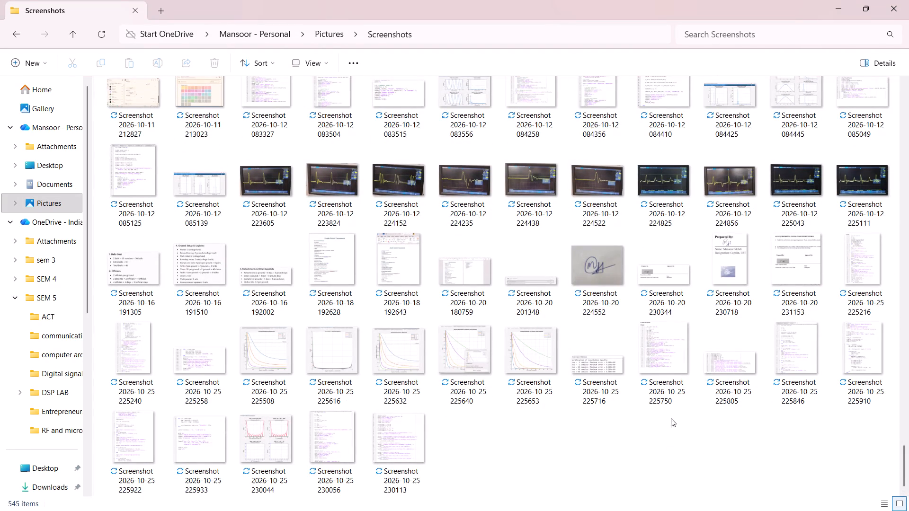
double_click(147, 434)
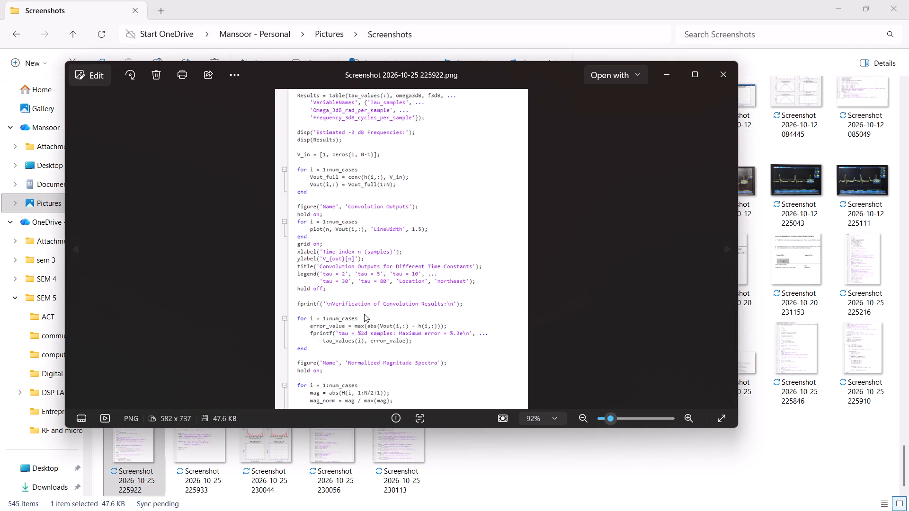
scroll(365, 348, down, 1)
scroll(365, 348, up, 2)
scroll(365, 348, down, 7)
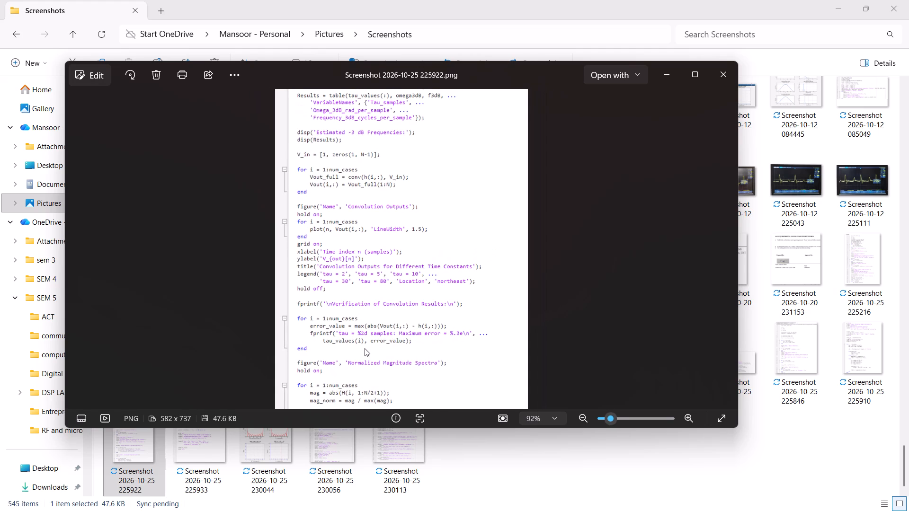
click(494, 487)
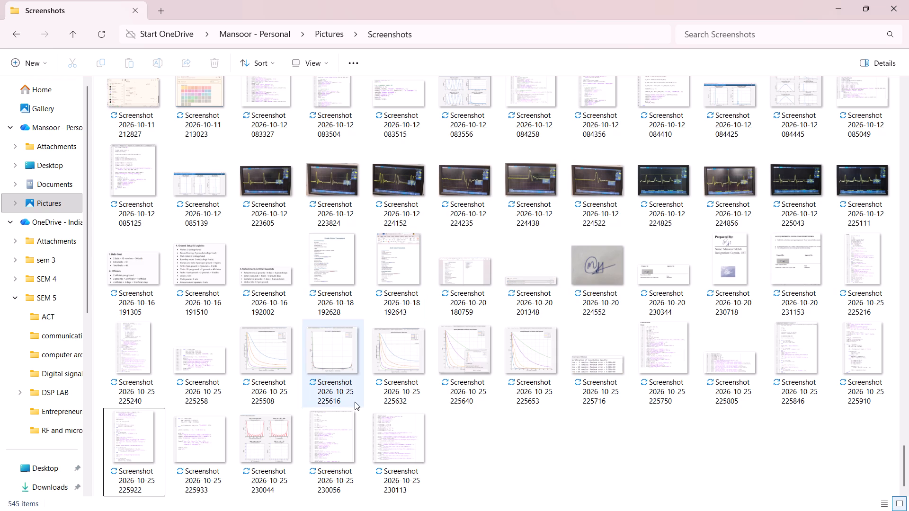
click(142, 364)
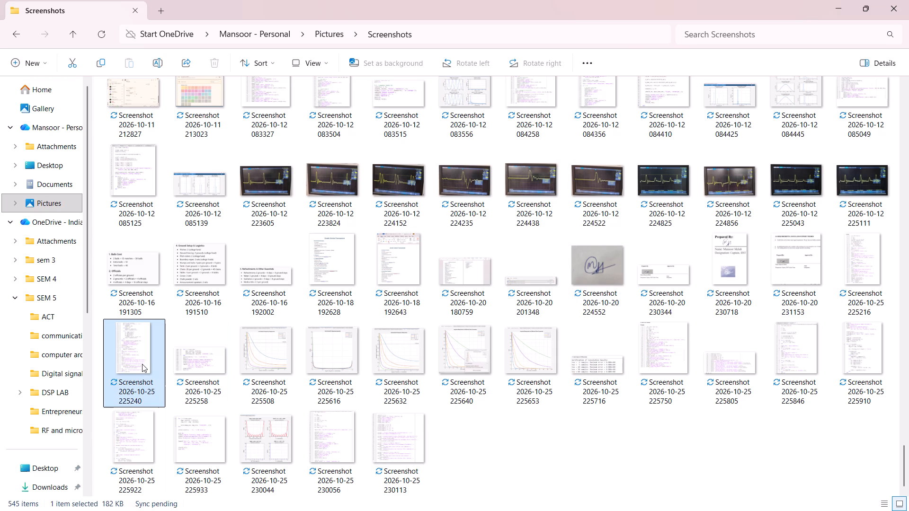
double_click(142, 360)
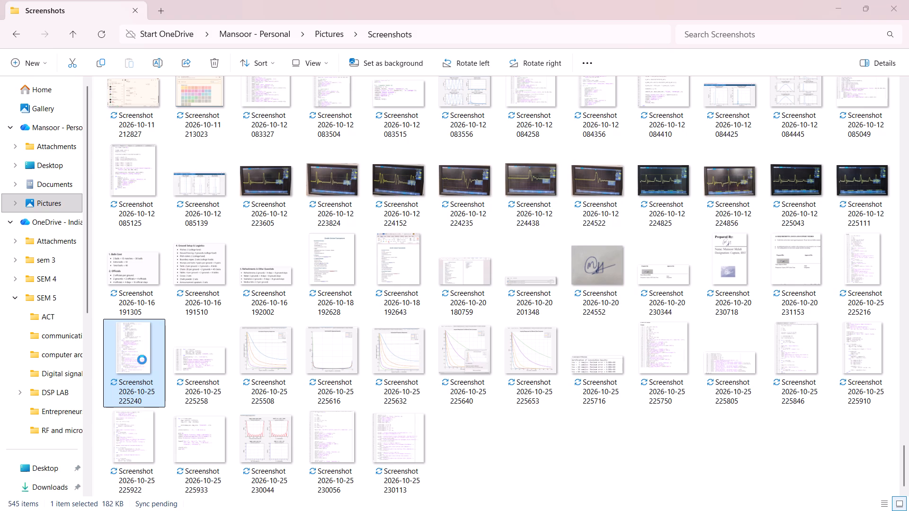
scroll(397, 311, up, 1)
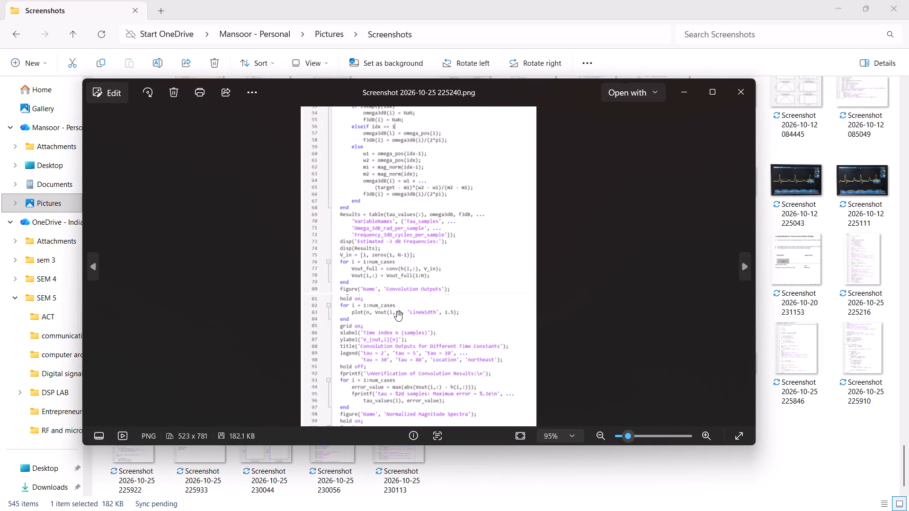
scroll(397, 311, down, 2)
click(693, 484)
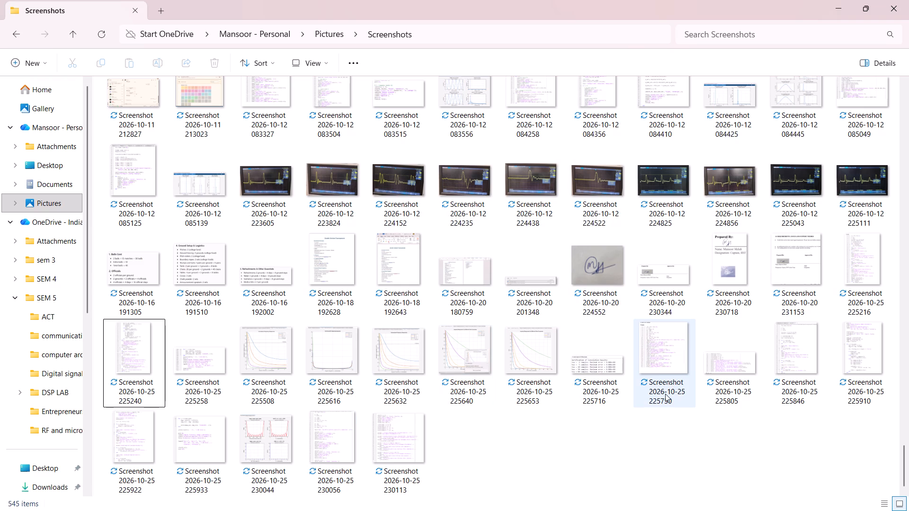
Delete the 2026-10-25 code screenshots 225750, 225805, 225846, 225910, 225922 and 225933.
drag(637, 324, 874, 417)
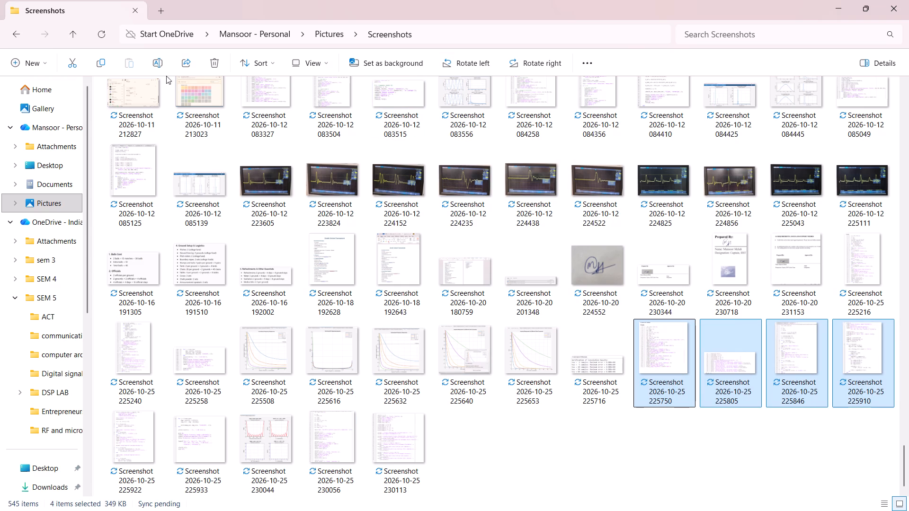
click(217, 62)
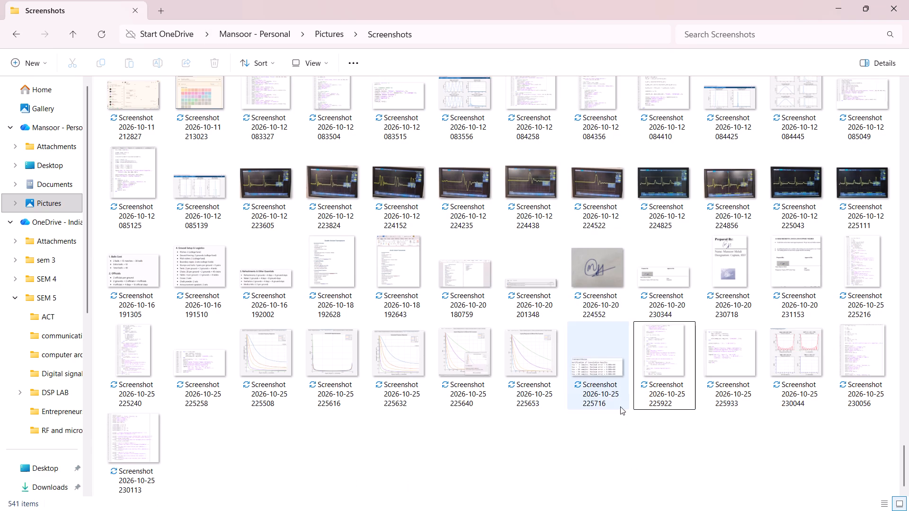
click(650, 351)
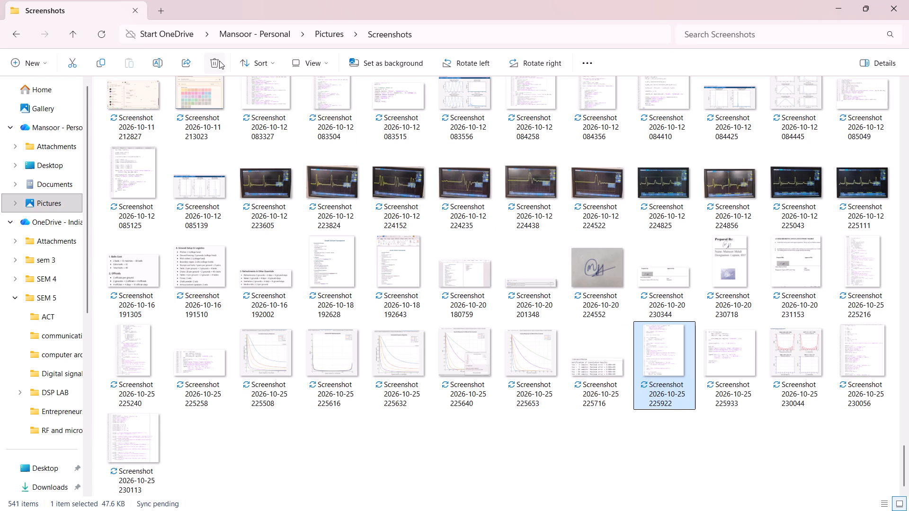
click(219, 61)
scroll(580, 384, down, 2)
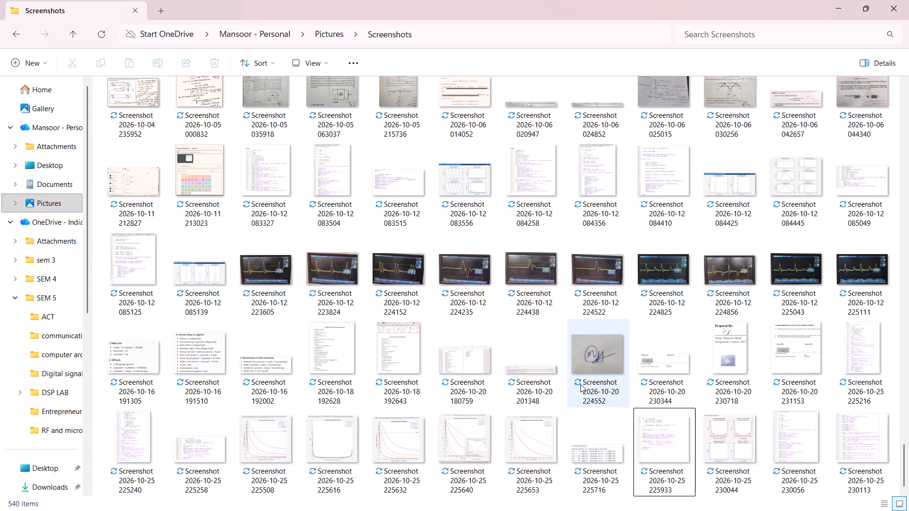
scroll(580, 384, down, 1)
click(674, 441)
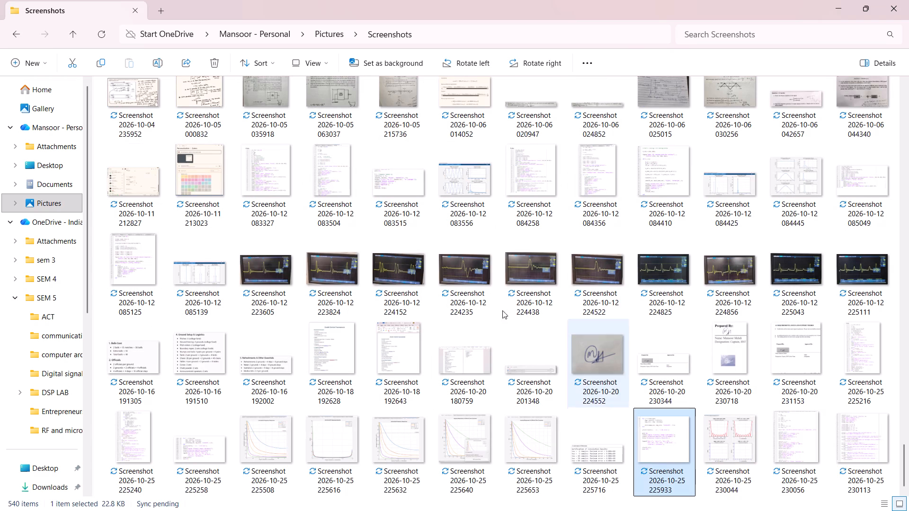
click(216, 62)
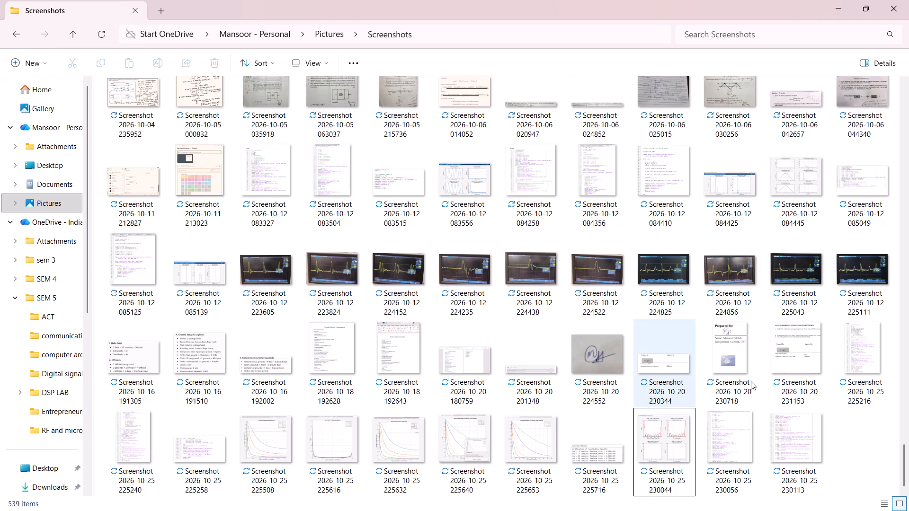
Delete the 2026-10-25 code screenshots 230056 and 230113.
drag(710, 412, 776, 456)
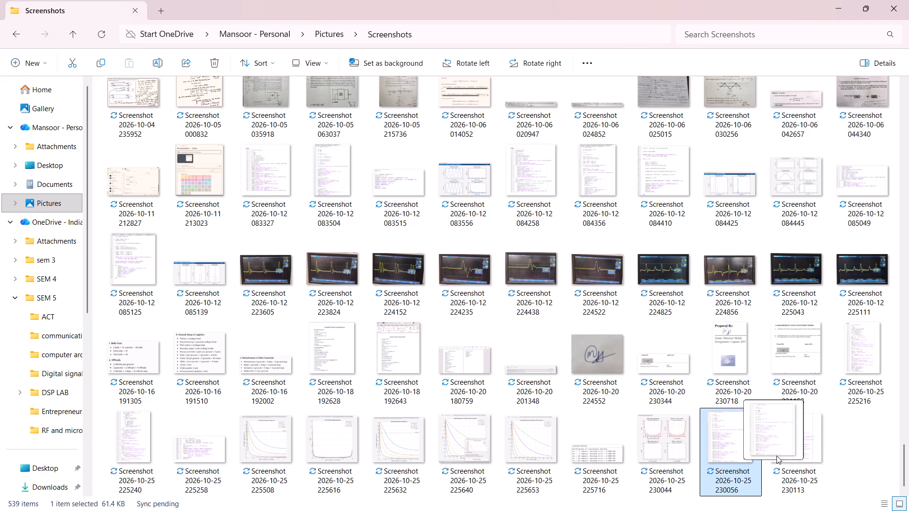
drag(776, 456, 788, 460)
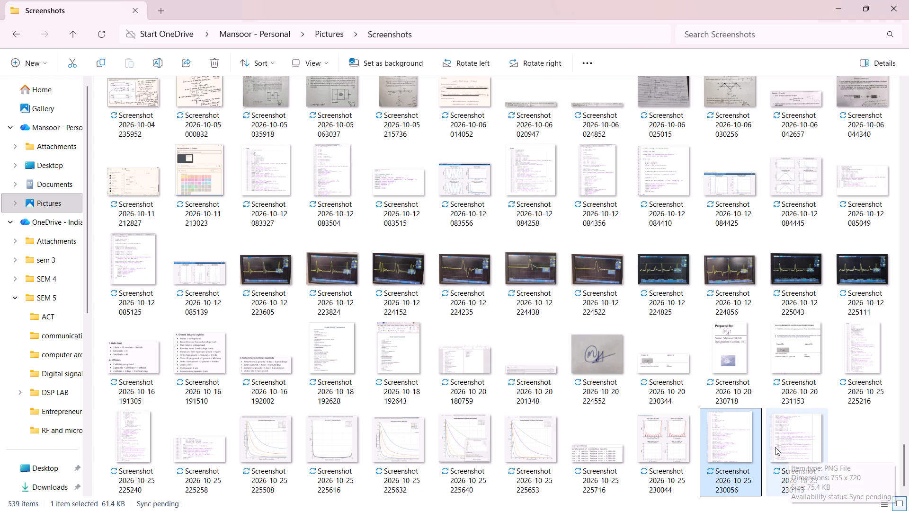
click(212, 63)
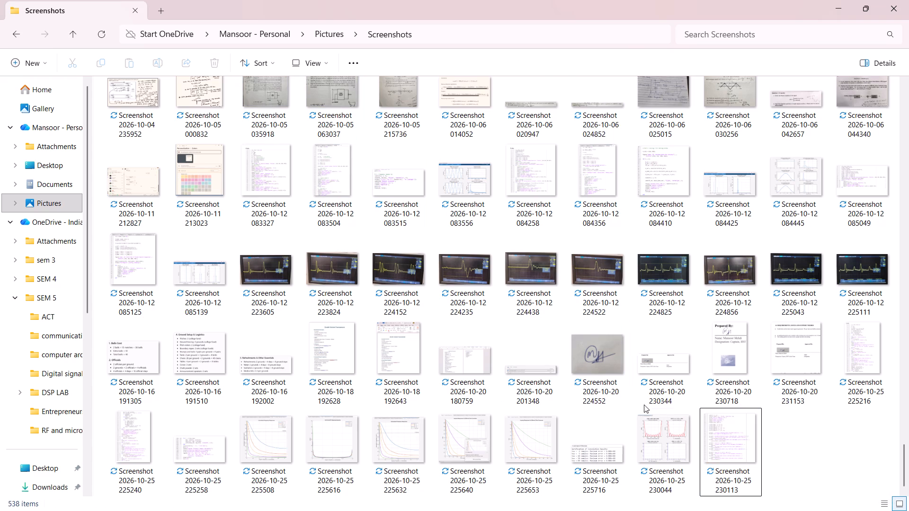
click(710, 415)
click(220, 60)
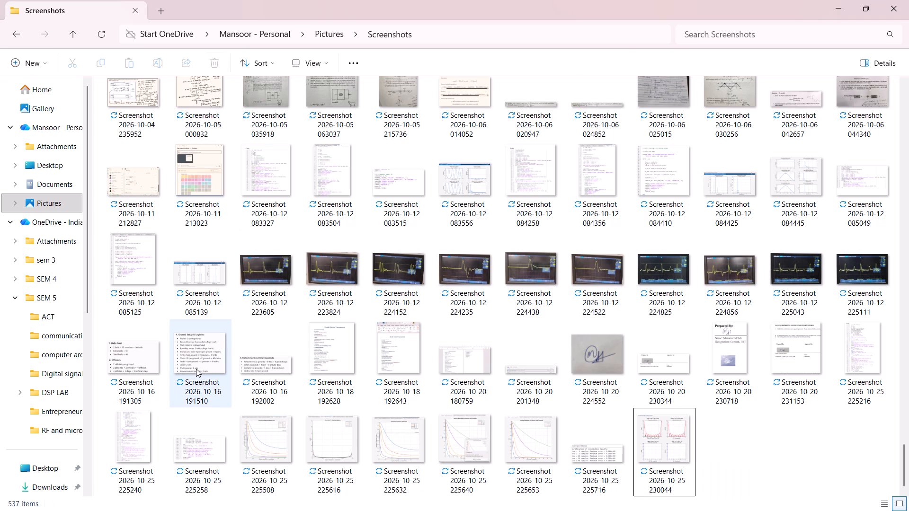
Delete the 2026-10-25 code screenshots 225258, 225240 and 225216.
click(182, 449)
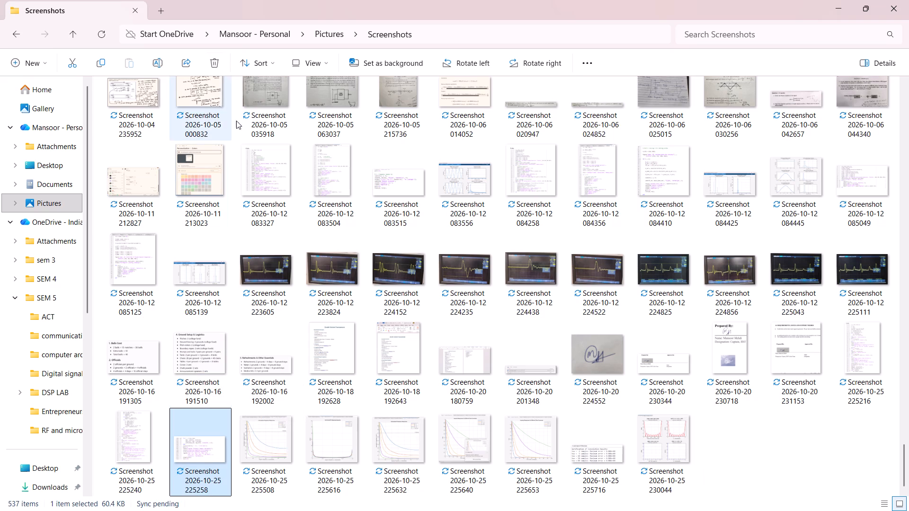
click(218, 63)
click(130, 414)
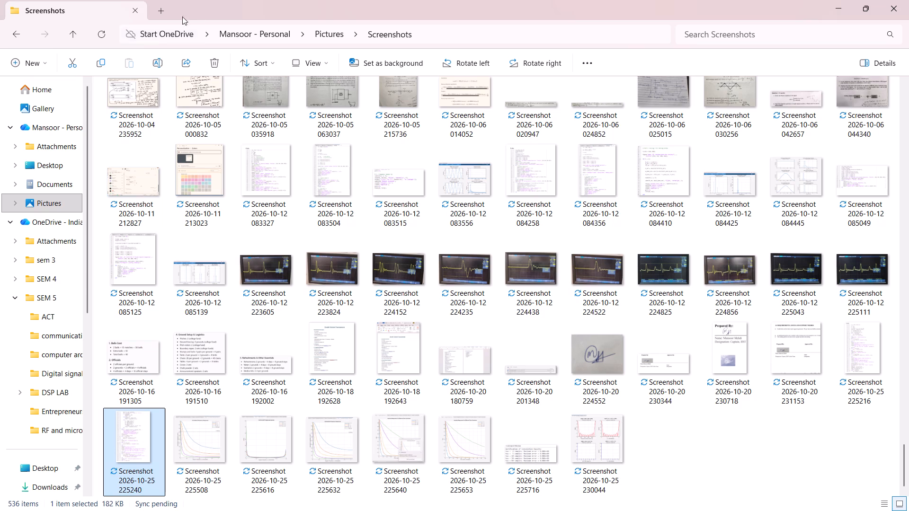
click(216, 59)
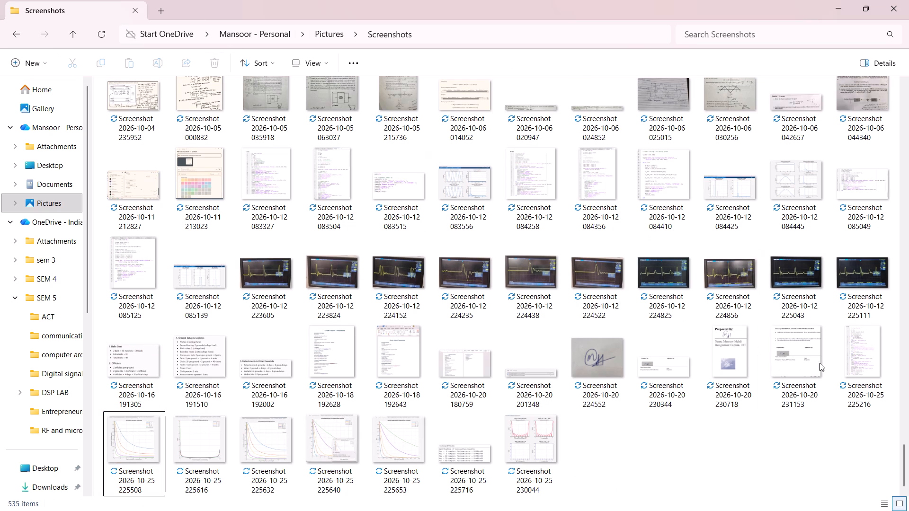
click(847, 355)
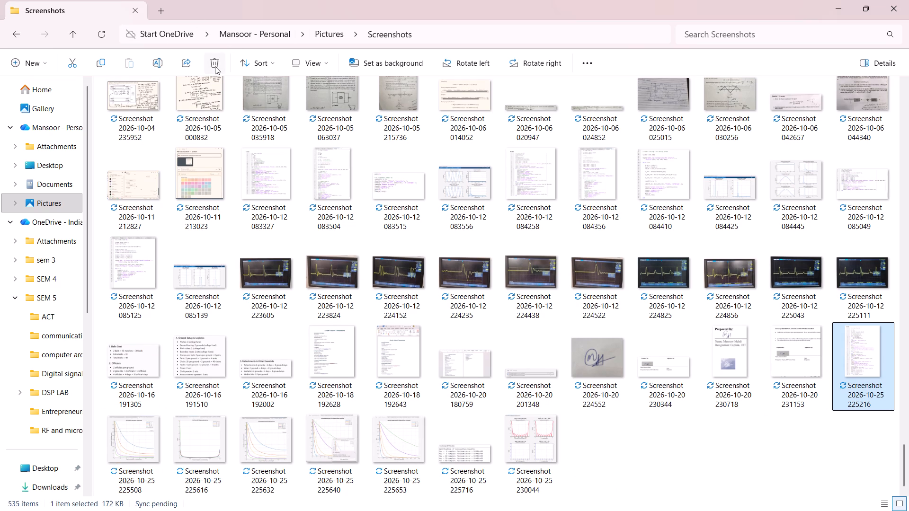
click(215, 66)
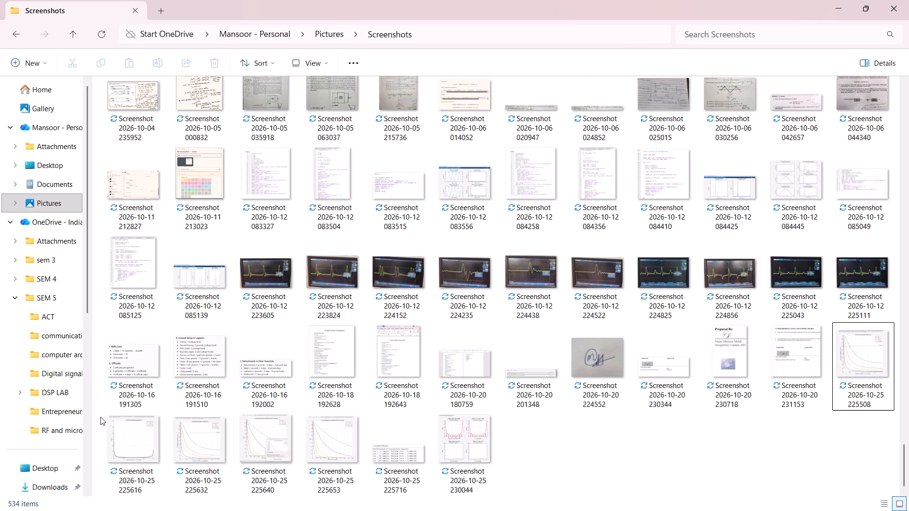
drag(109, 414, 508, 510)
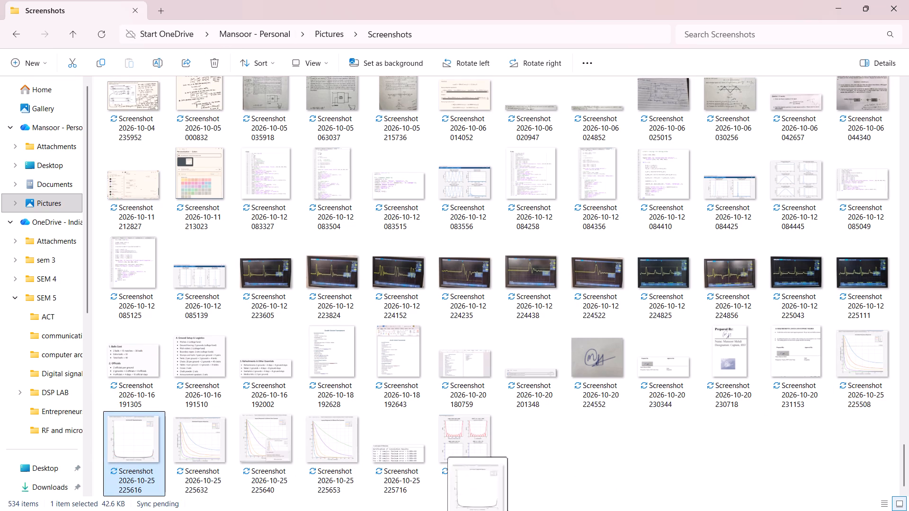
drag(508, 510, 623, 489)
drag(99, 398, 246, 510)
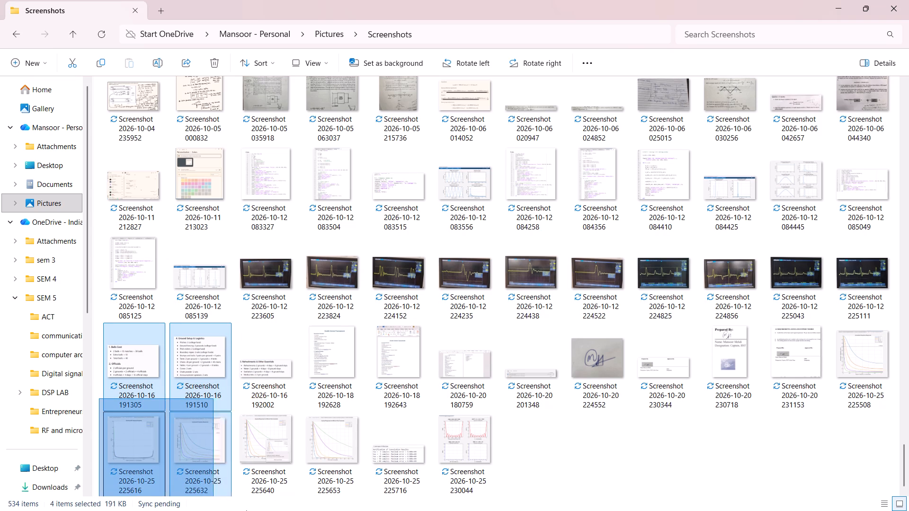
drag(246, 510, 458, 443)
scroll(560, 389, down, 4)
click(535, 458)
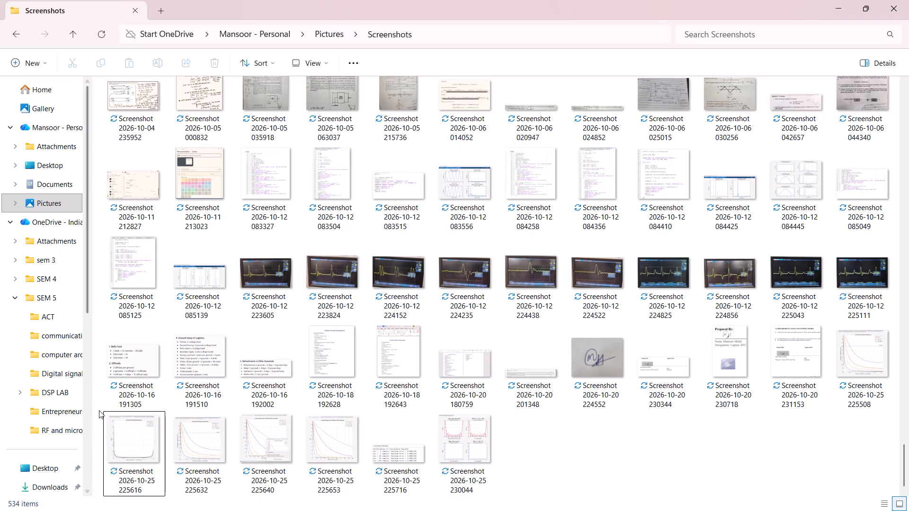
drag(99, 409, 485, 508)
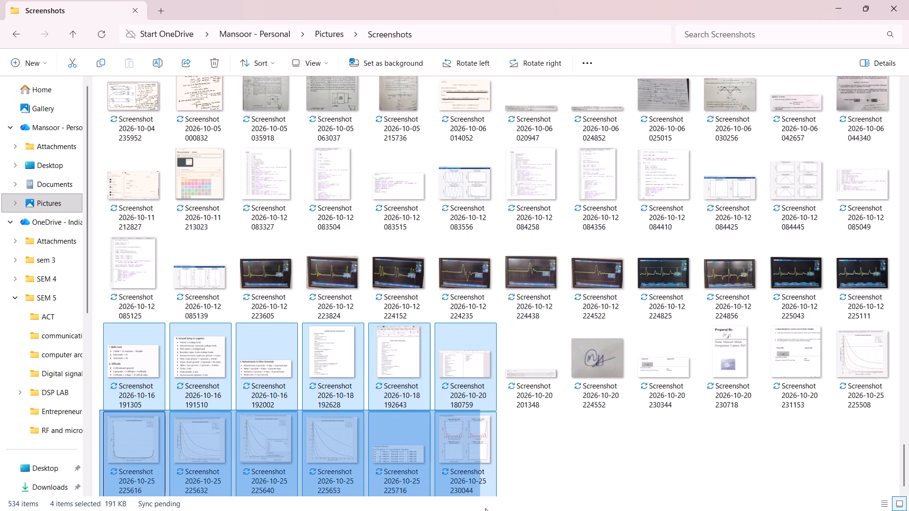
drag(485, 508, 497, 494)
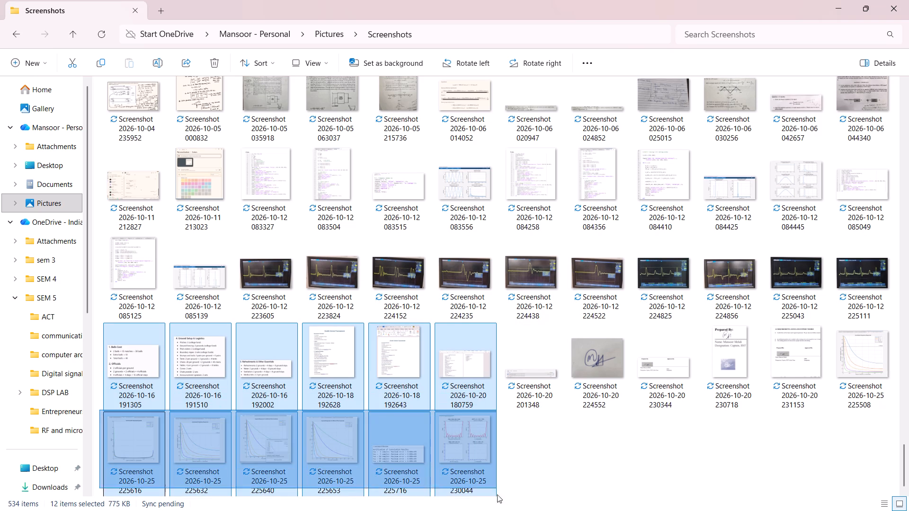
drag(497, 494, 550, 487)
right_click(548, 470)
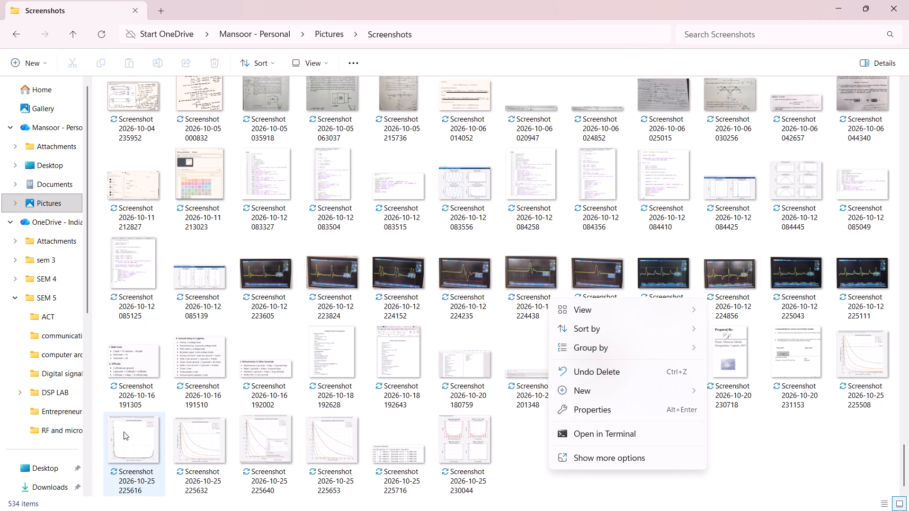
Copy the six 2026-10-25 output screenshots 225616, 225632, 225640, 225653, 225716 and 230044.
drag(99, 420, 296, 499)
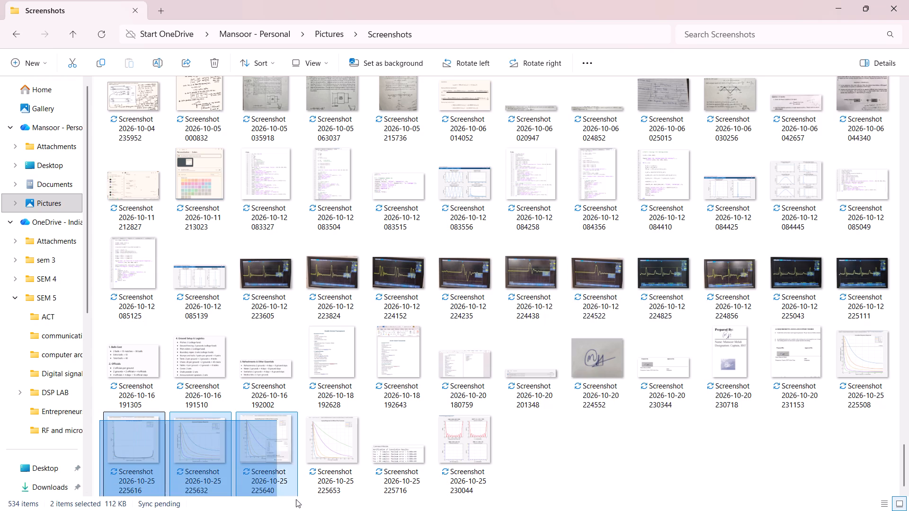
drag(296, 499, 468, 510)
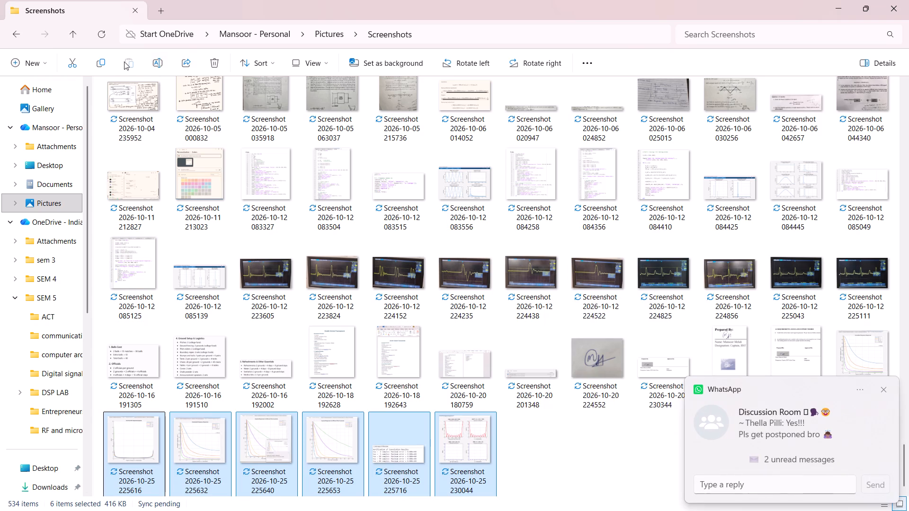
click(100, 64)
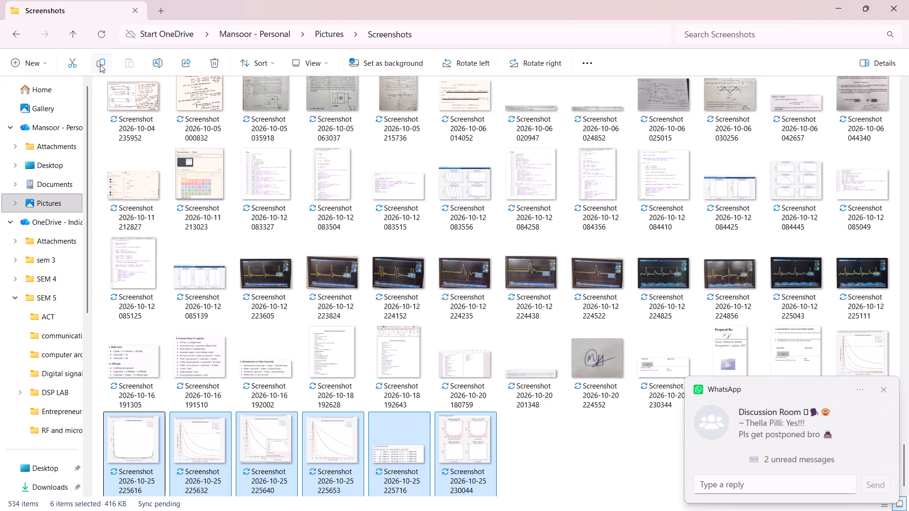
click(100, 64)
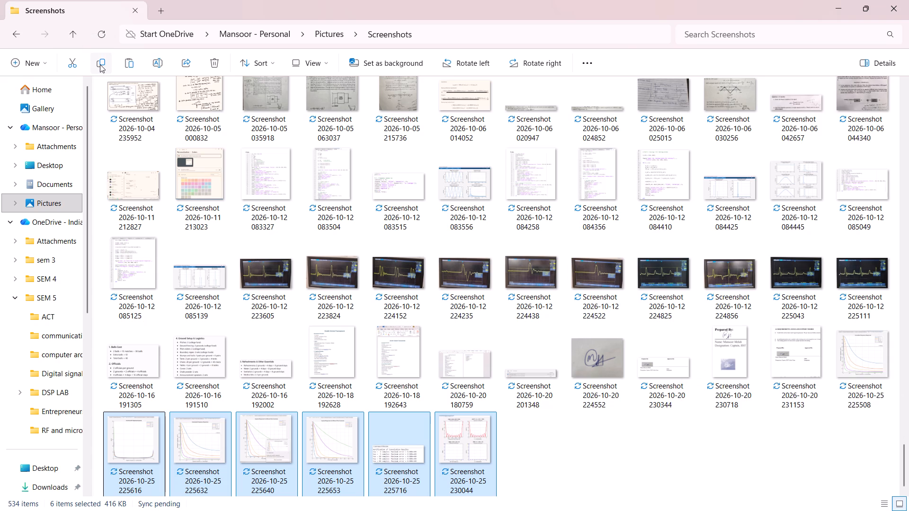
click(100, 64)
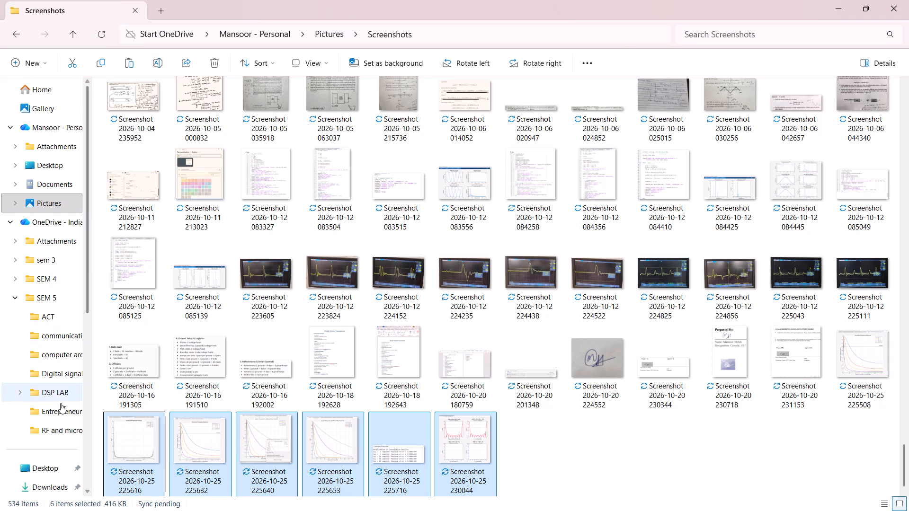
Open the DSP LAB folder inside SEM 5.
click(62, 396)
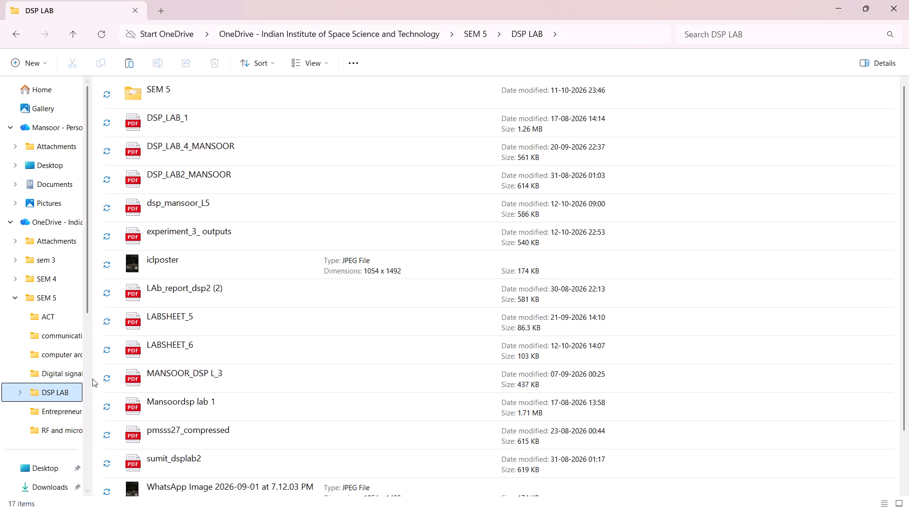
Paste the cut or copied plot and output screenshots into the DSP ALB folder inside the personal OneDrive Pictures folder.
scroll(188, 354, down, 3)
scroll(46, 402, down, 1)
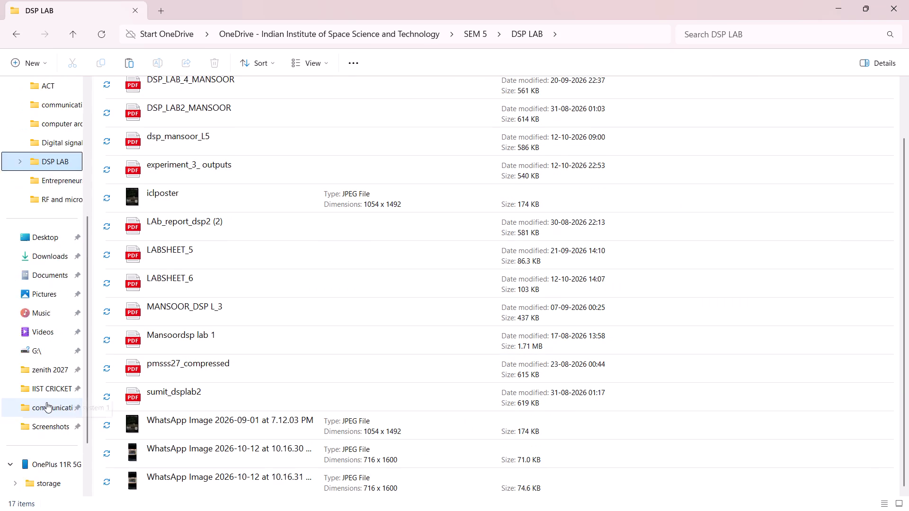
scroll(46, 402, down, 1)
scroll(56, 316, up, 2)
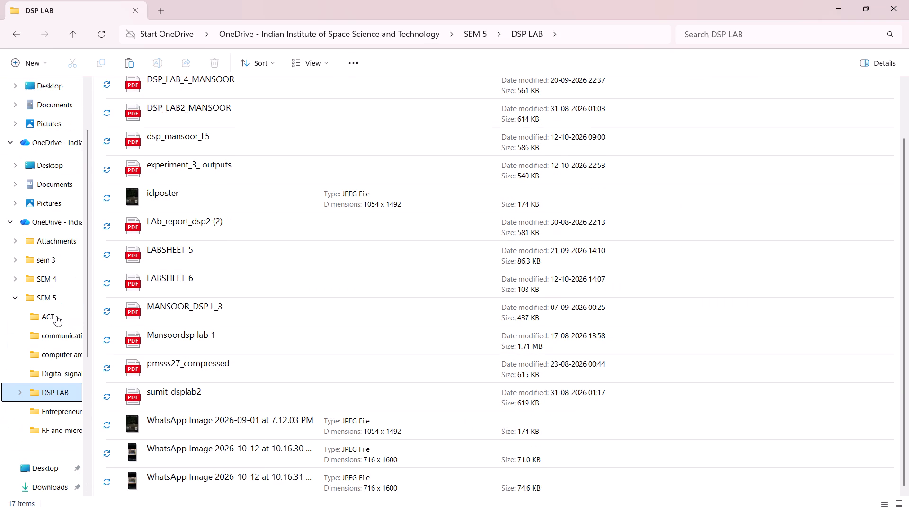
scroll(56, 316, up, 1)
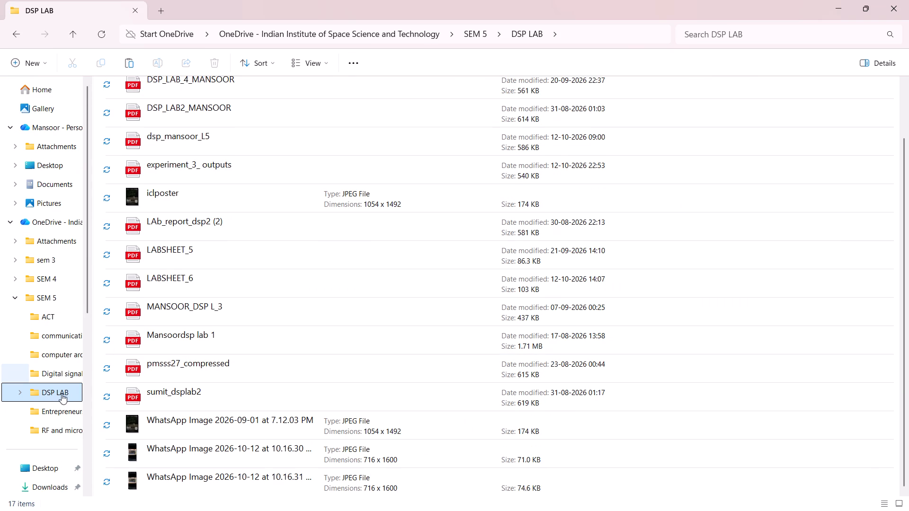
click(57, 375)
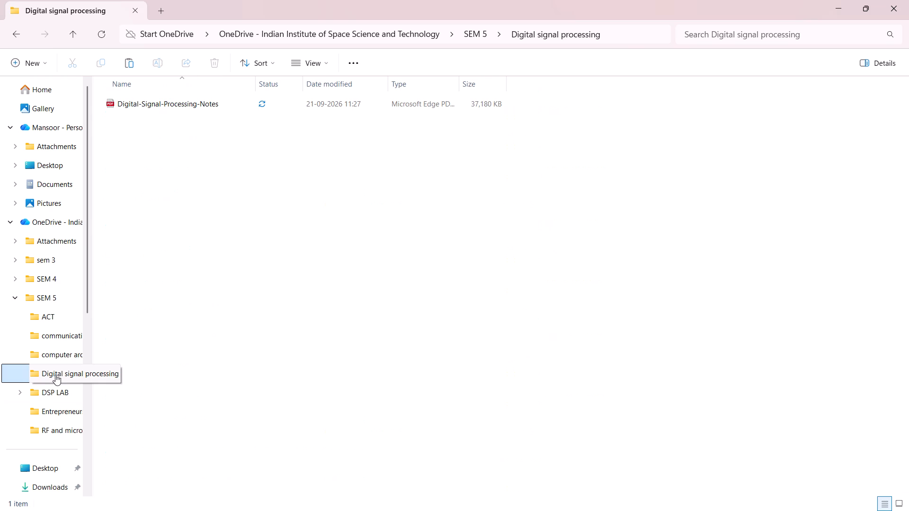
click(50, 392)
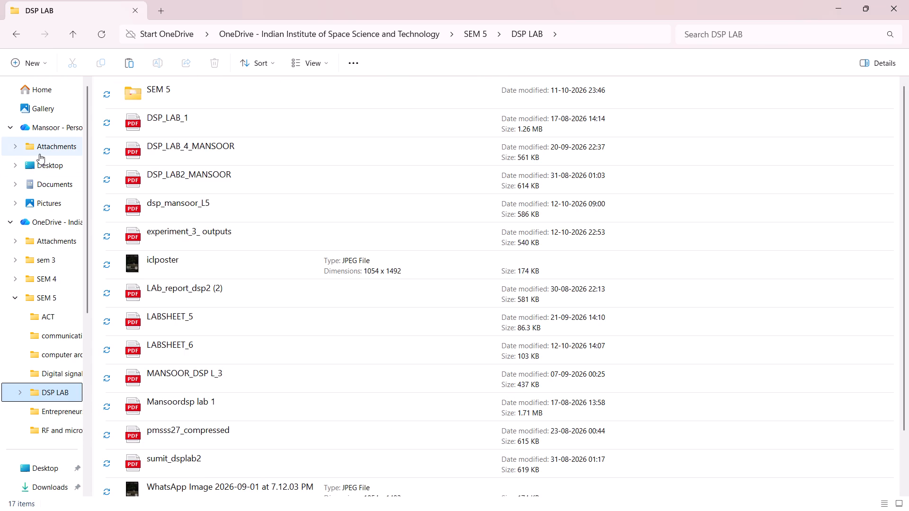
scroll(44, 136, up, 1)
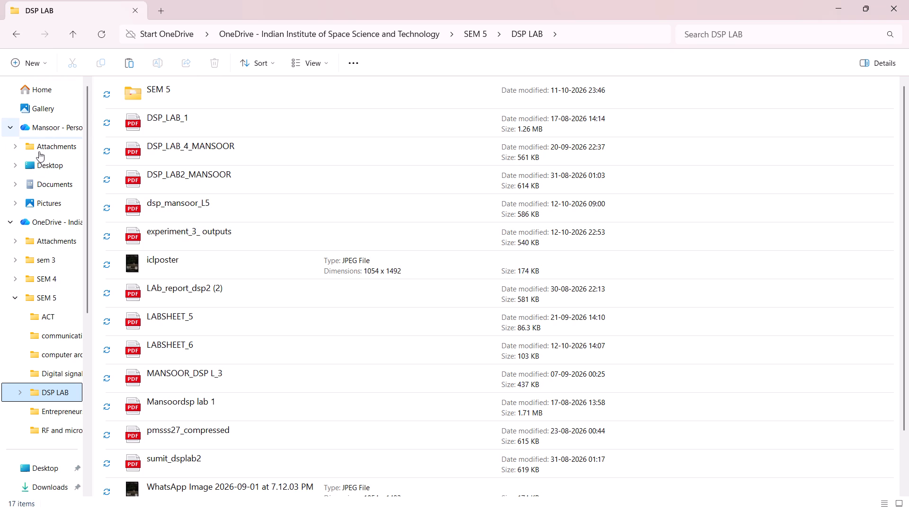
click(51, 200)
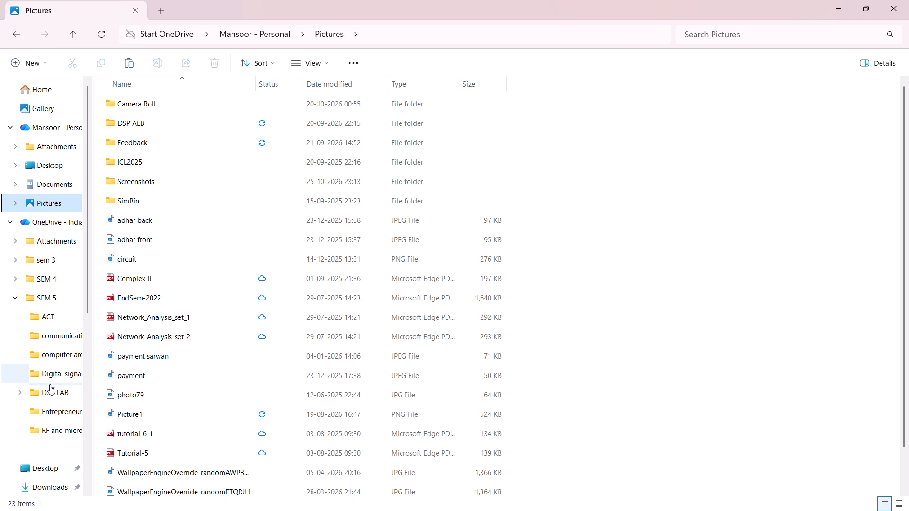
double_click(169, 123)
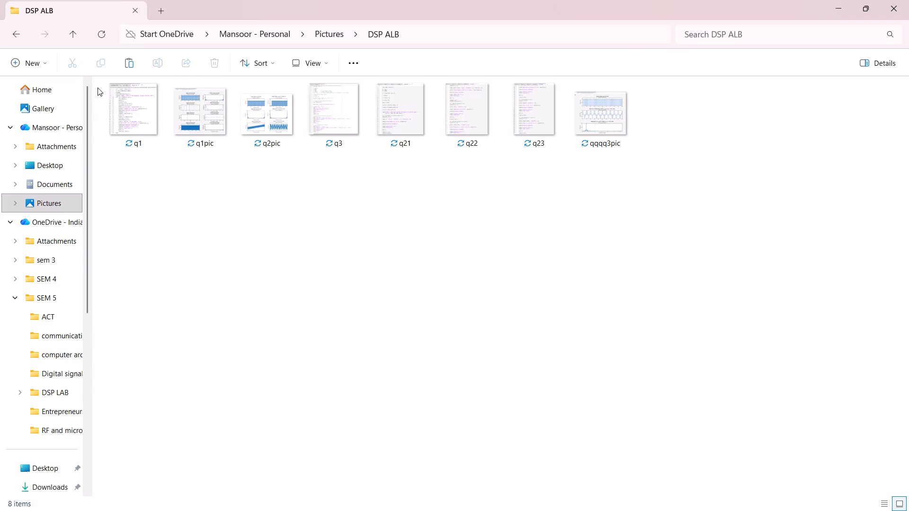
click(165, 185)
click(133, 67)
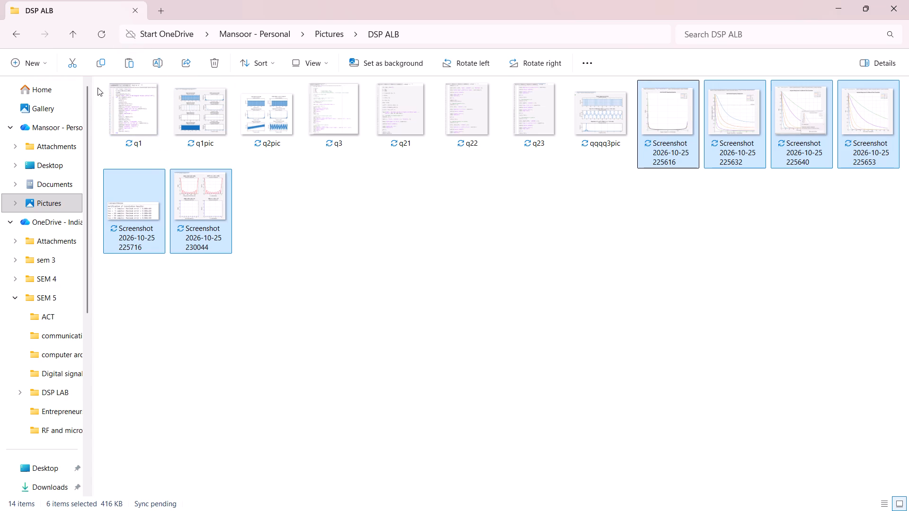
Delete the old images q1, q1pic, q2pic, q3, q21, q22, q23 and qqqq3pic from the DSP ALB folder.
drag(98, 80, 505, 159)
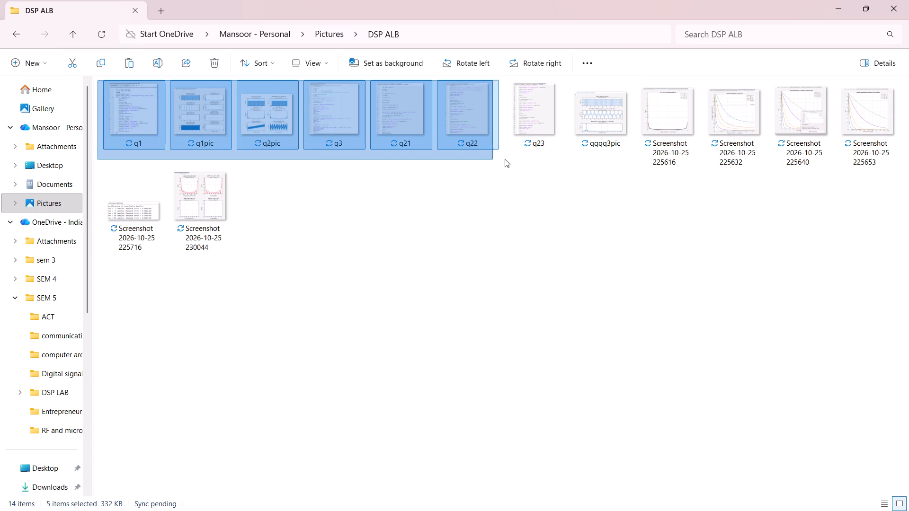
drag(505, 159, 589, 159)
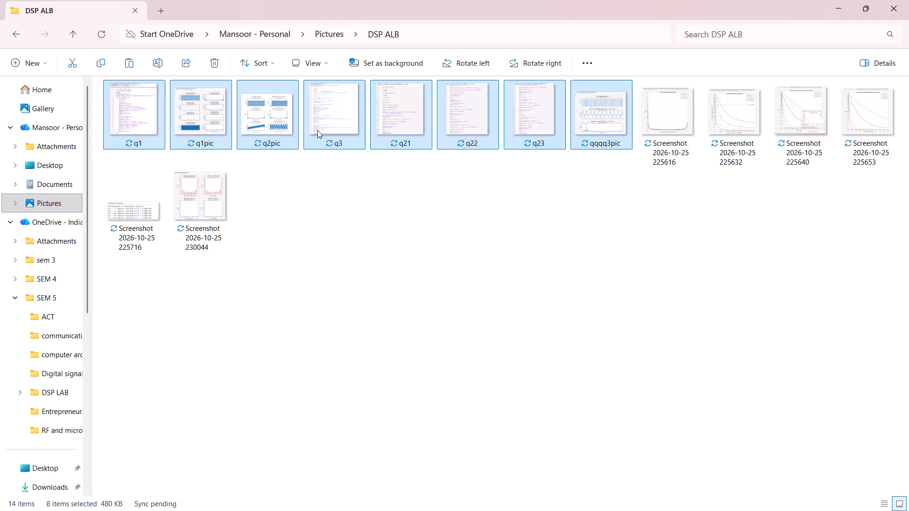
click(212, 64)
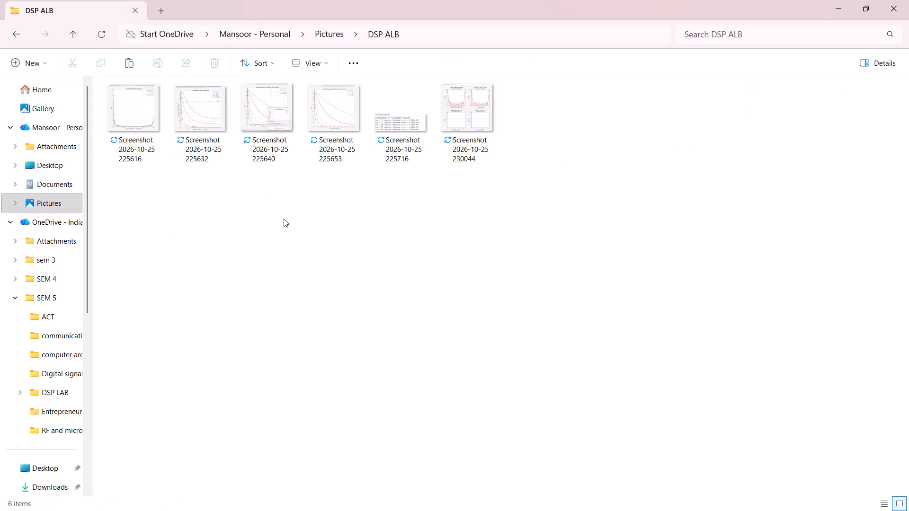
click(833, 2)
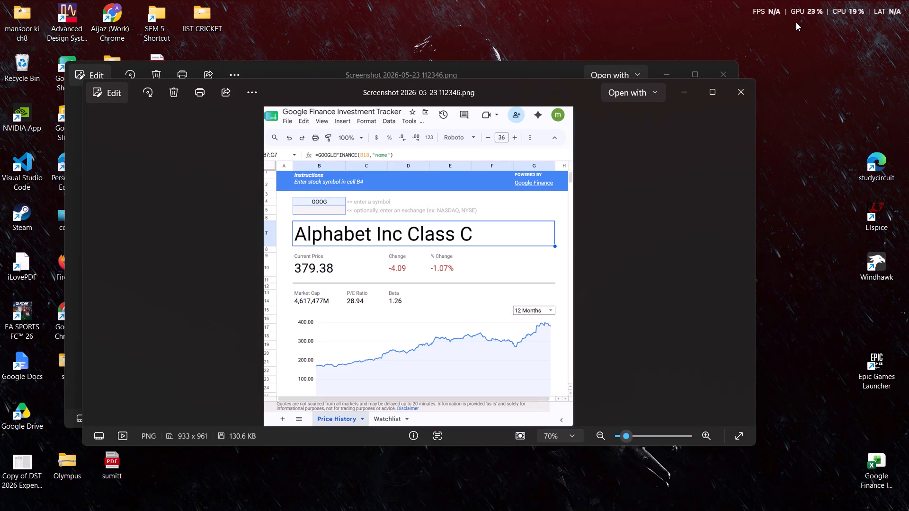
click(742, 98)
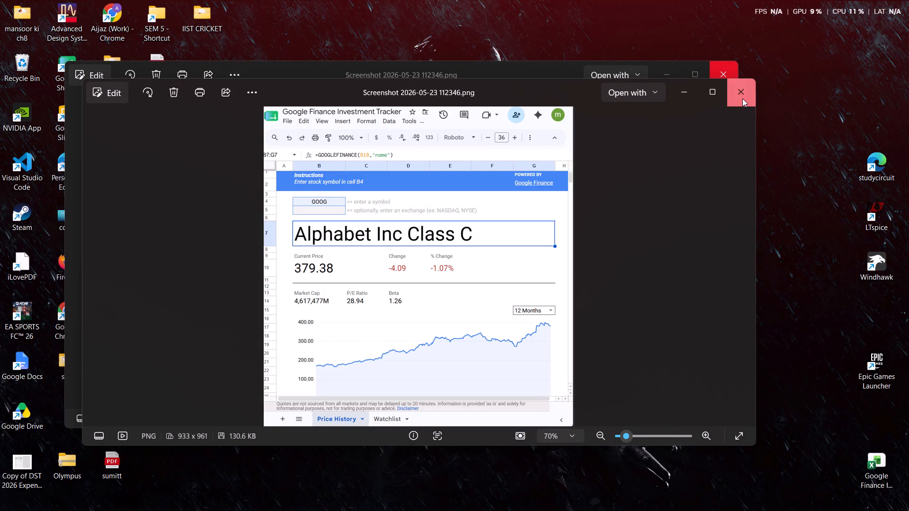
click(720, 85)
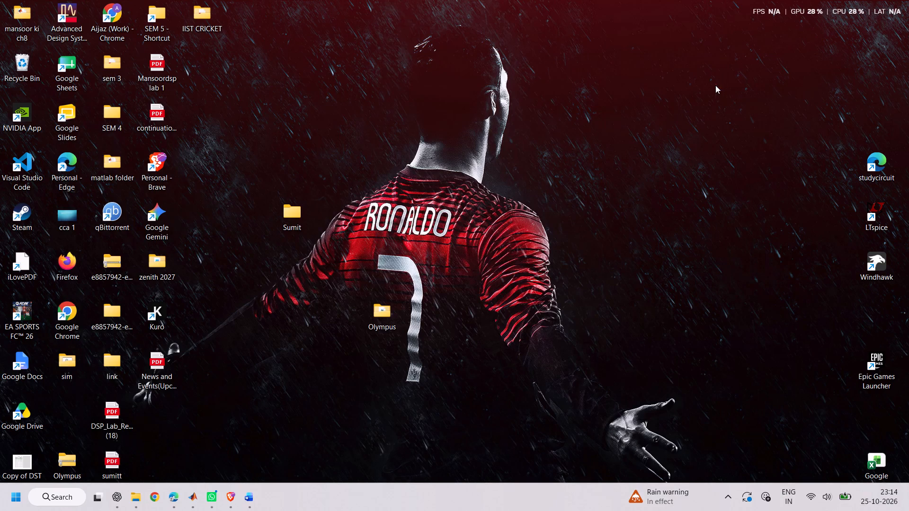
Switch to MATLAB and capture a screenshot of lines 1 to 43 of the untitledl6.m script.
double_click(196, 493)
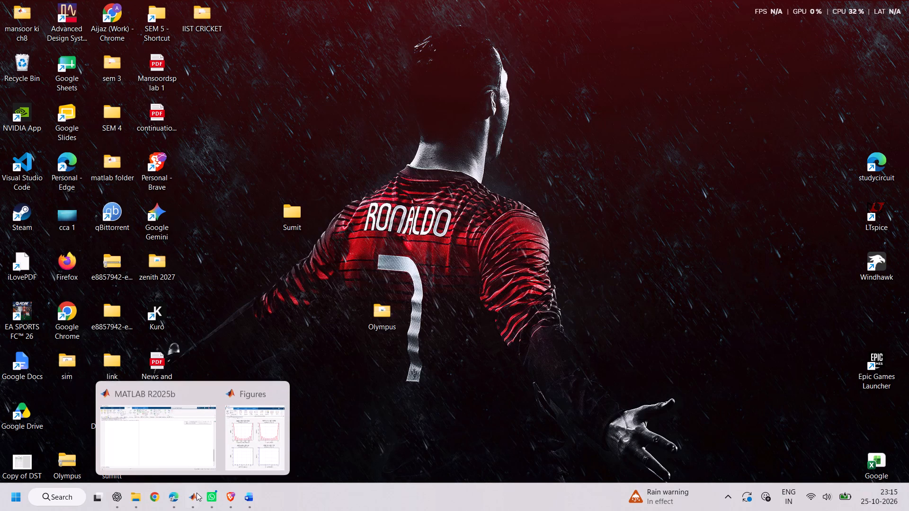
click(181, 456)
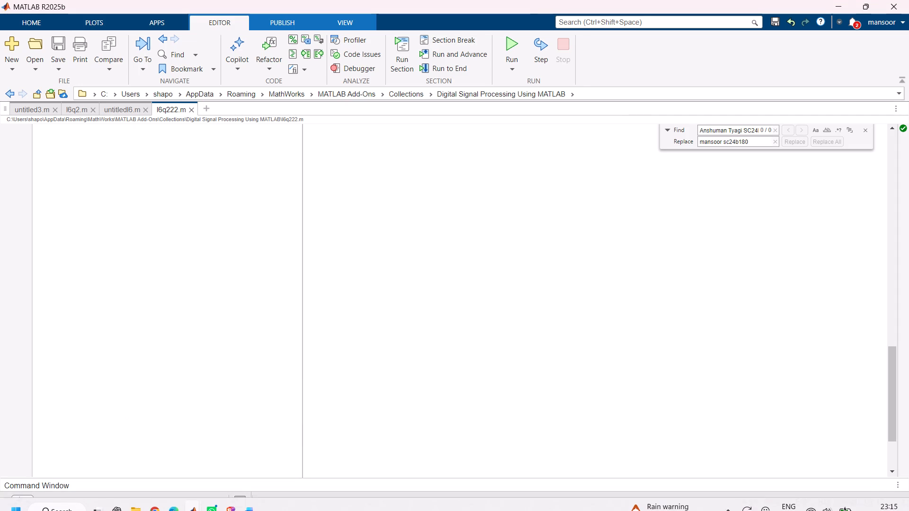
scroll(201, 230, up, 9)
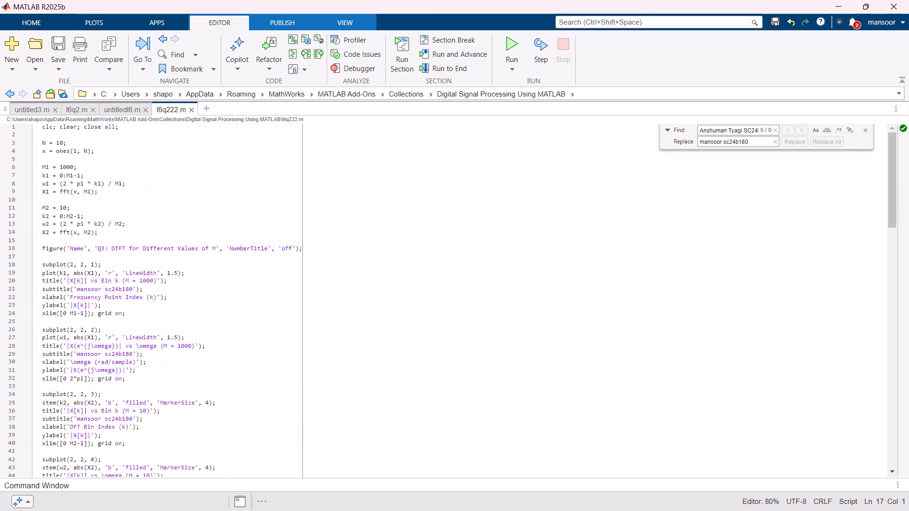
click(120, 109)
scroll(251, 262, up, 3)
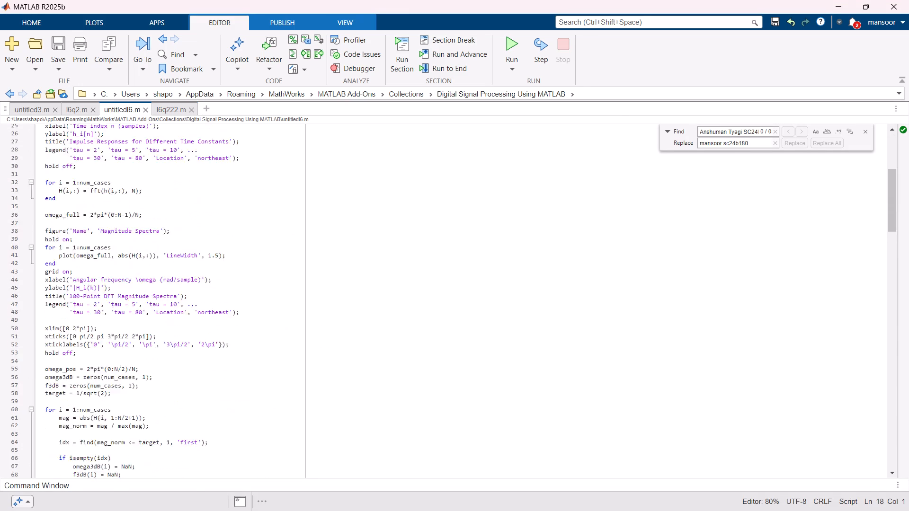
scroll(251, 262, up, 6)
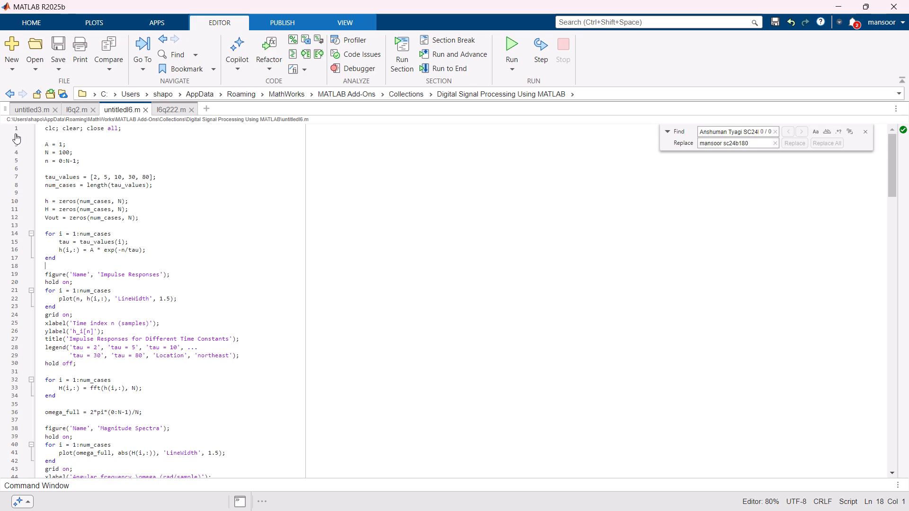
key(Print)
drag(7, 124, 78, 175)
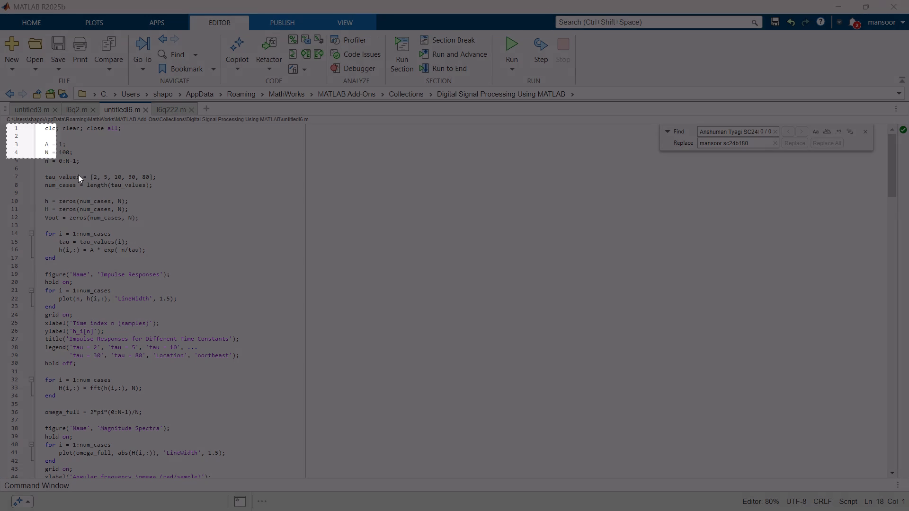
drag(78, 175, 263, 474)
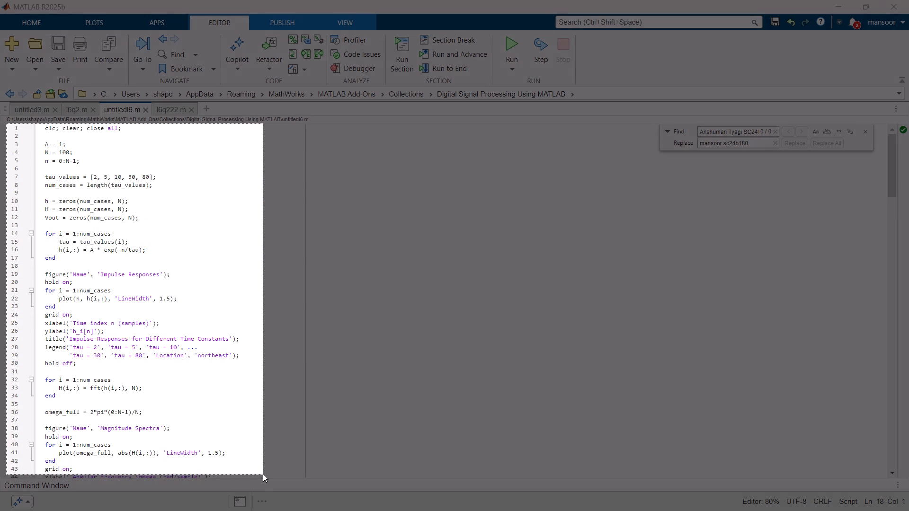
drag(263, 474, 263, 473)
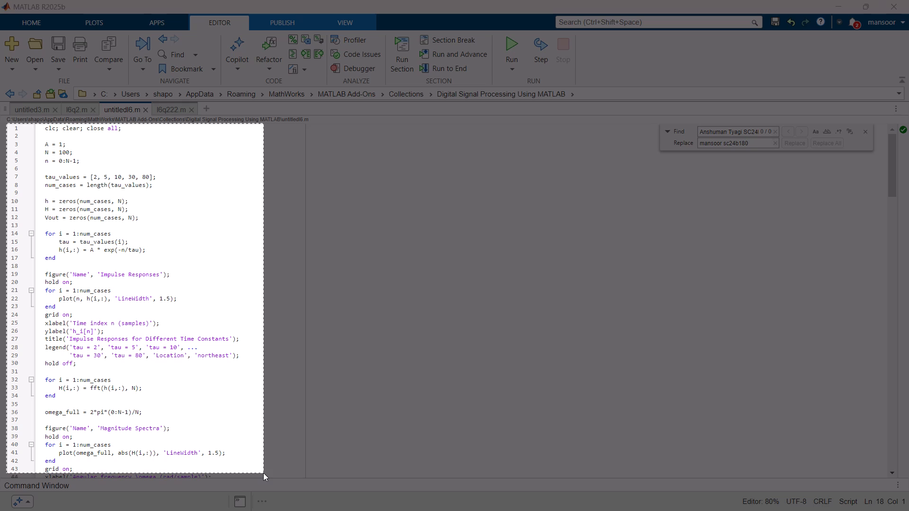
drag(263, 473, 264, 473)
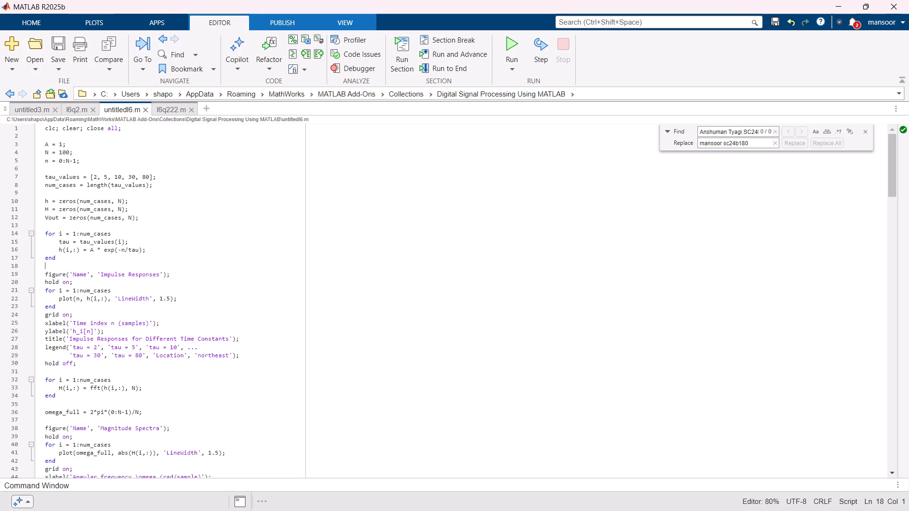
Remove the blank line between the first loop's end and the Impulse Responses figure line in untitledl6.m.
scroll(216, 383, down, 2)
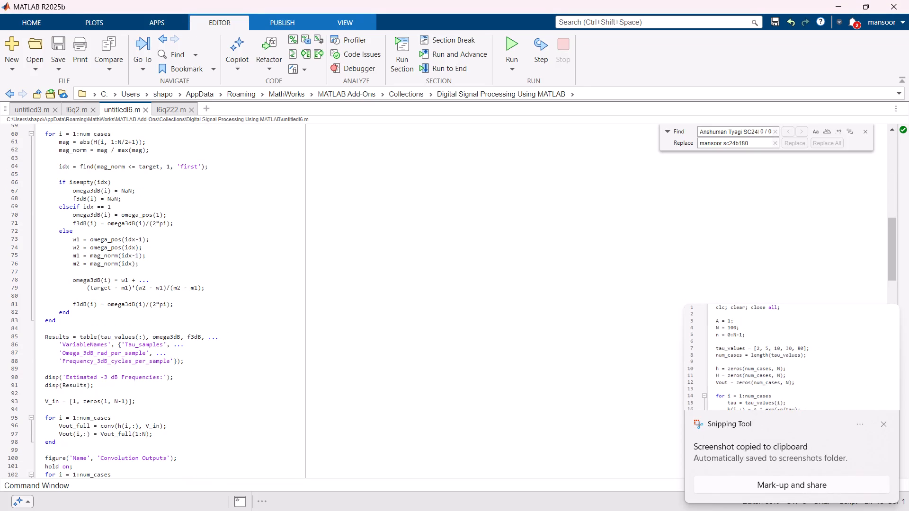
scroll(216, 383, up, 1)
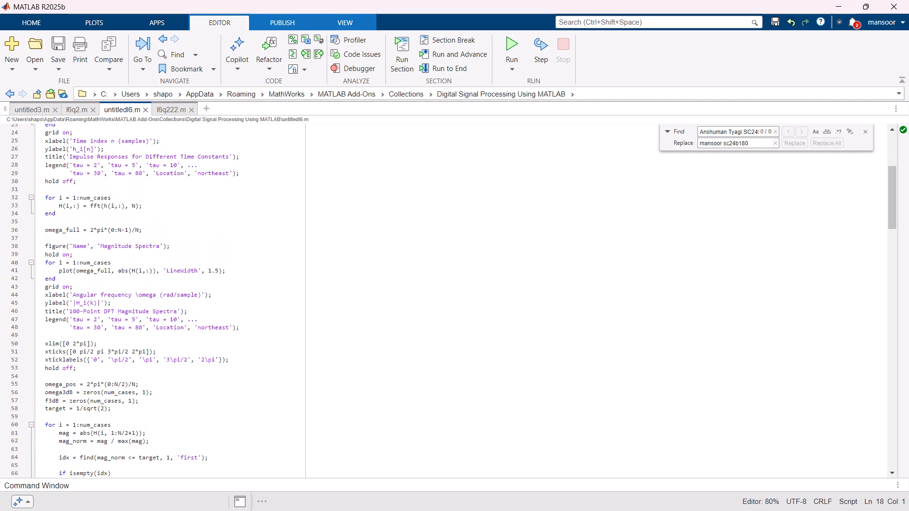
scroll(107, 308, down, 1)
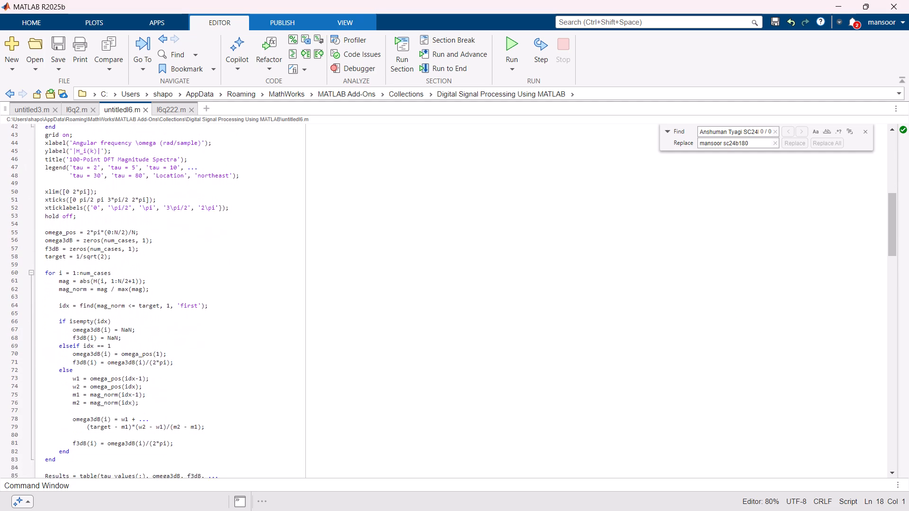
scroll(107, 308, down, 2)
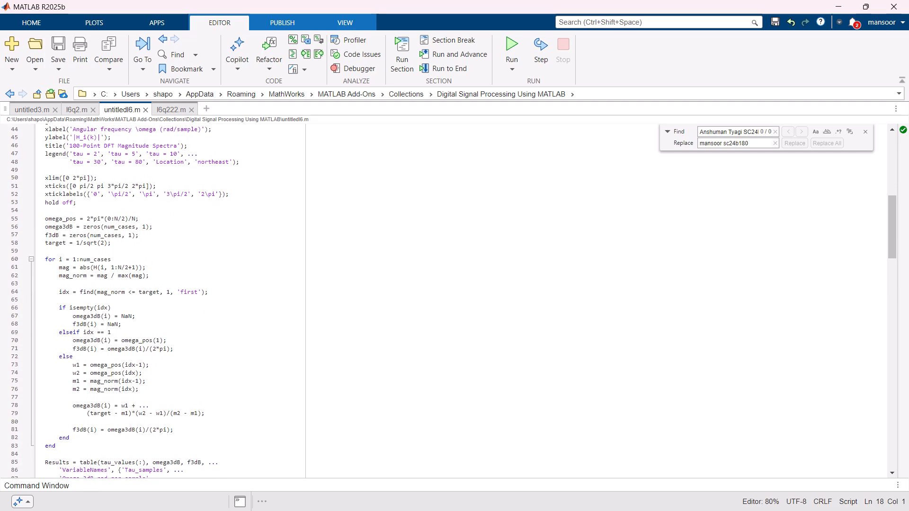
key(BackSpace)
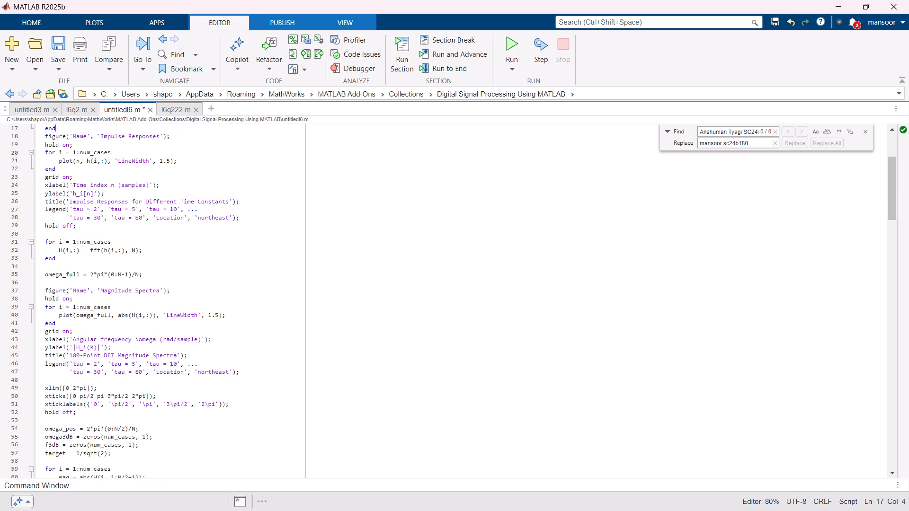
Capture a screenshot of lines 43 to 86 of the untitledl6.m script.
scroll(133, 220, up, 2)
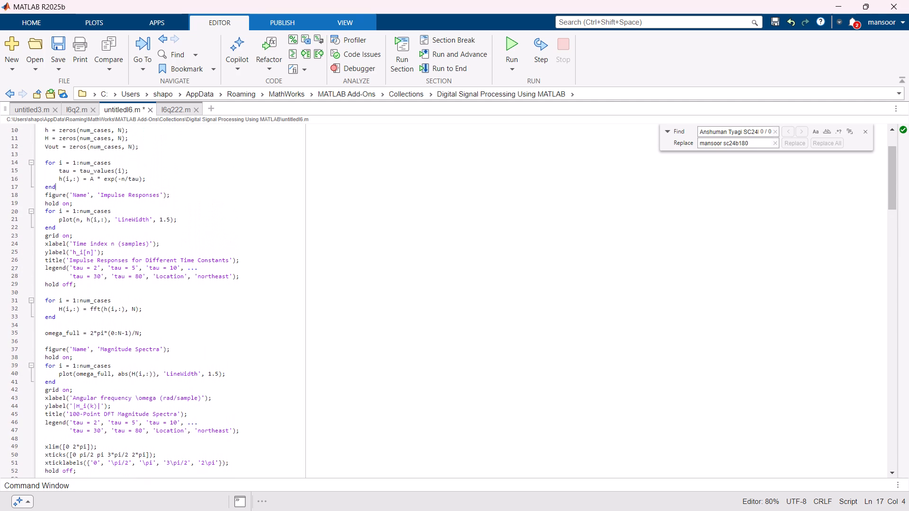
scroll(125, 225, up, 4)
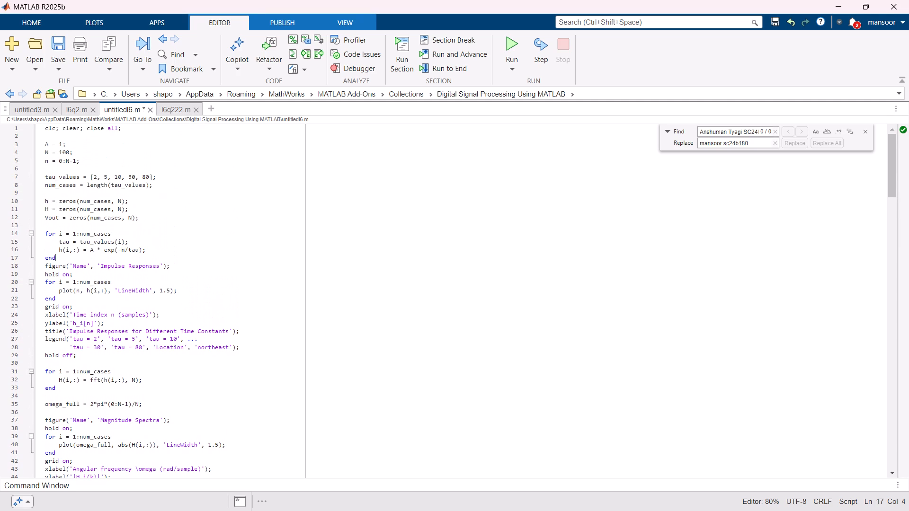
scroll(125, 226, up, 1)
scroll(123, 227, down, 5)
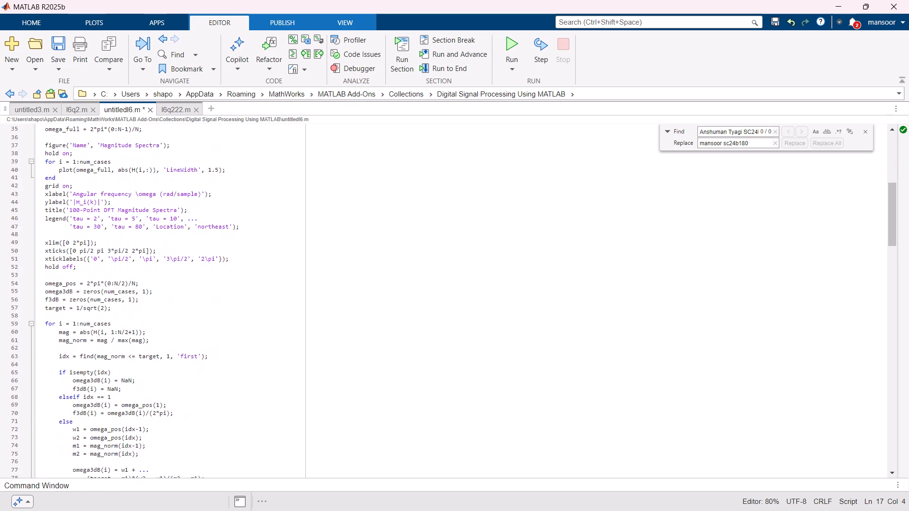
scroll(123, 220, down, 2)
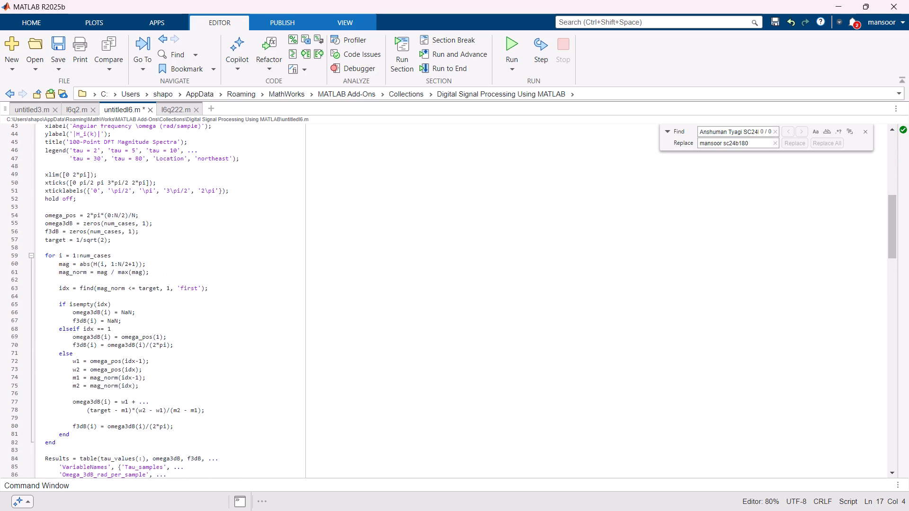
key(Print)
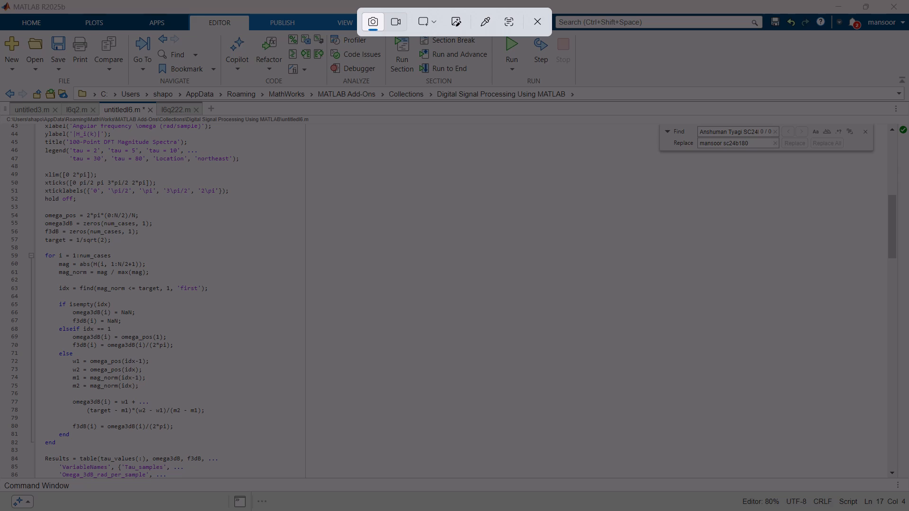
drag(2, 122, 313, 396)
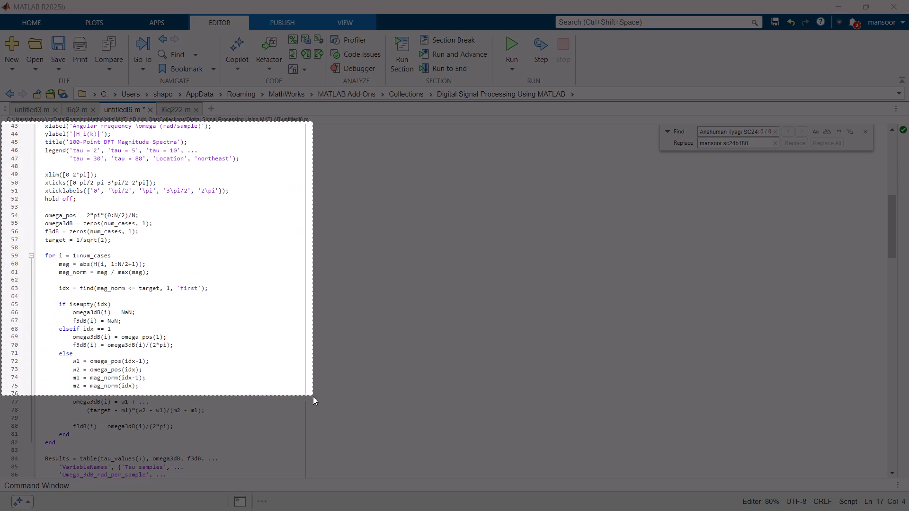
drag(313, 396, 328, 479)
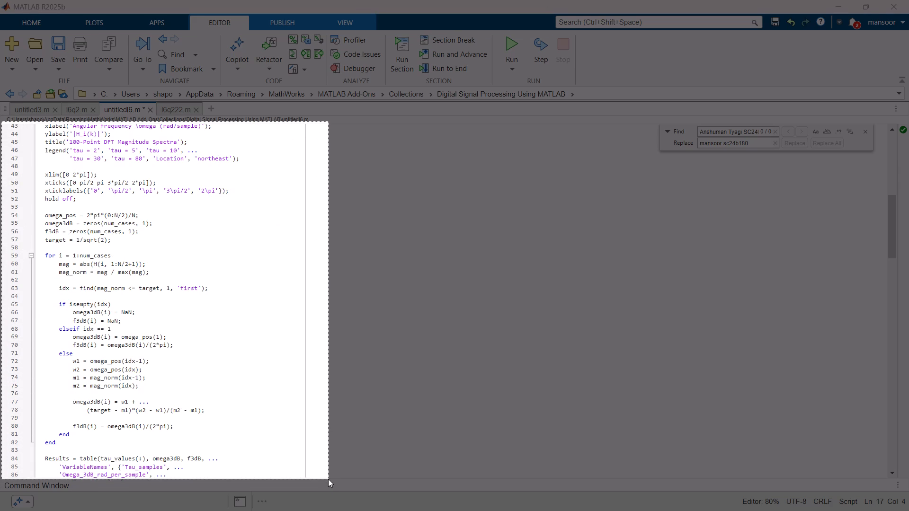
drag(328, 479, 302, 479)
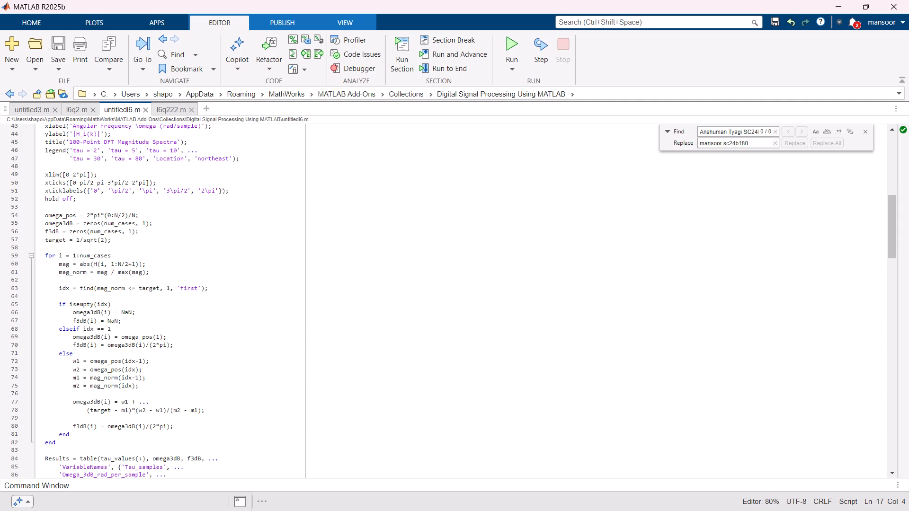
Capture a screenshot of lines 97 to 142 of untitledl6.m, from the Convolution Outputs figure to the script's end.
scroll(198, 368, down, 1)
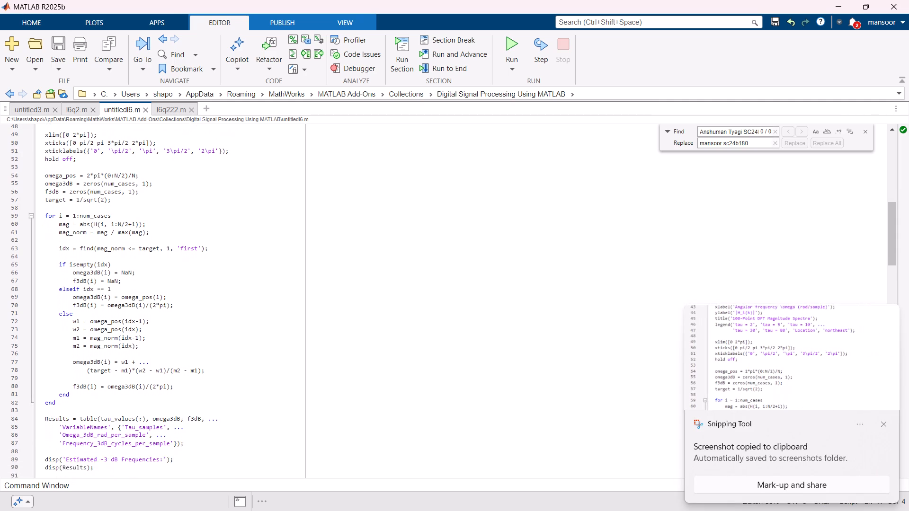
scroll(198, 368, down, 2)
click(321, 347)
click(401, 315)
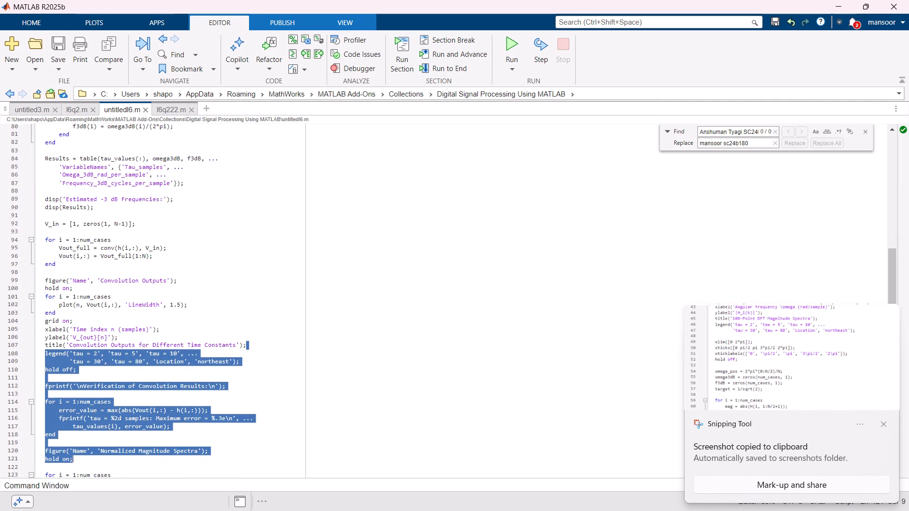
scroll(401, 315, down, 1)
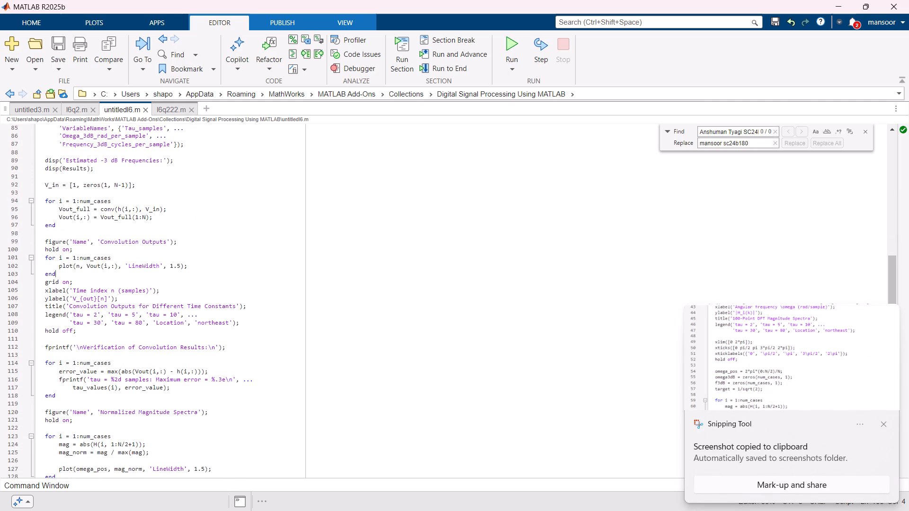
scroll(401, 315, down, 2)
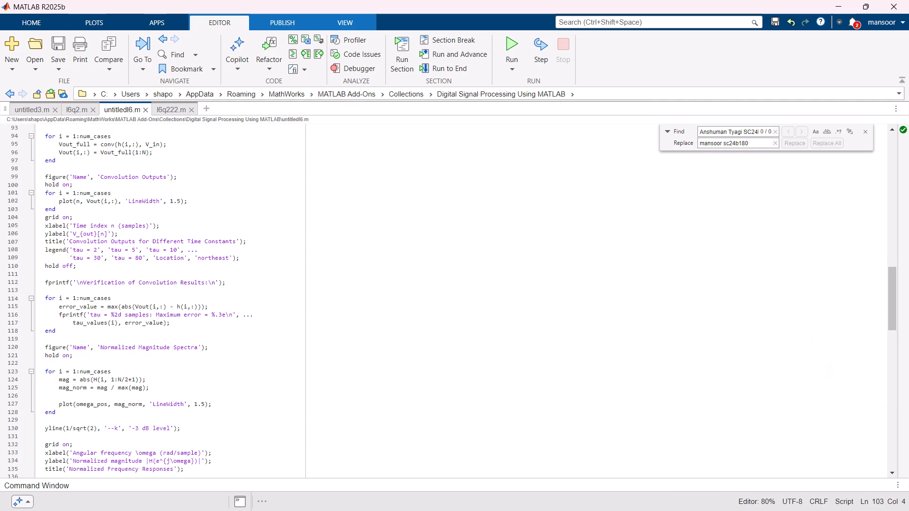
scroll(401, 315, down, 2)
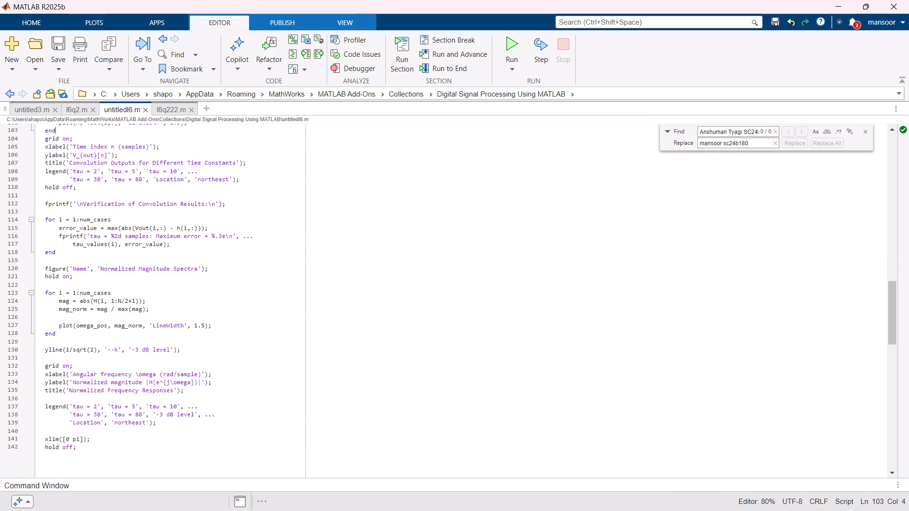
scroll(369, 319, up, 1)
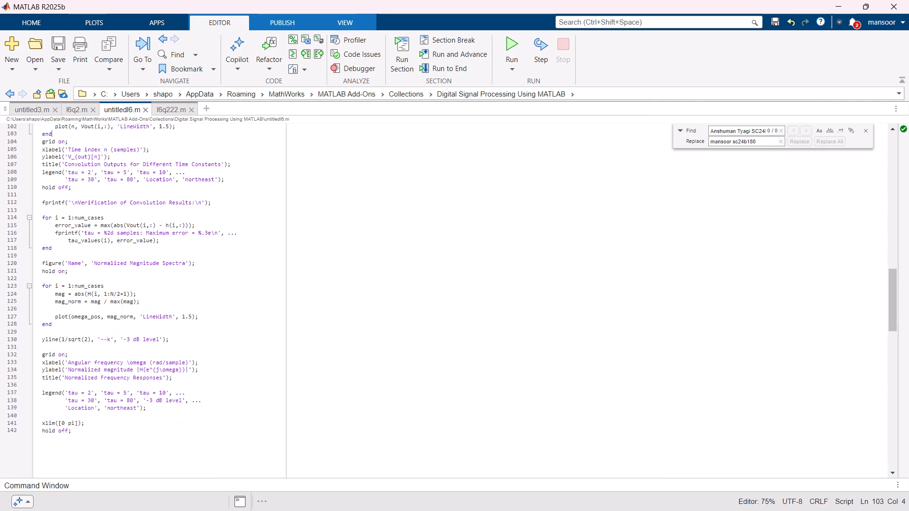
scroll(369, 319, up, 3)
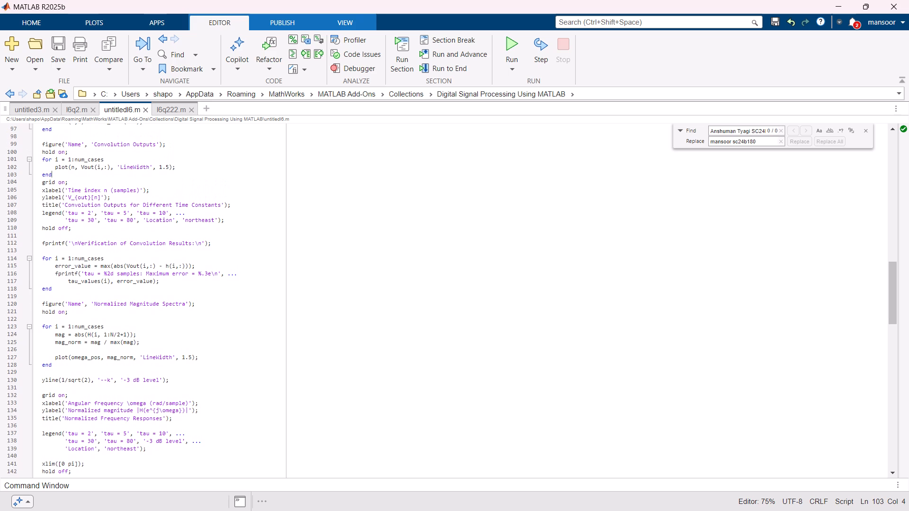
scroll(368, 319, up, 2)
key(Print)
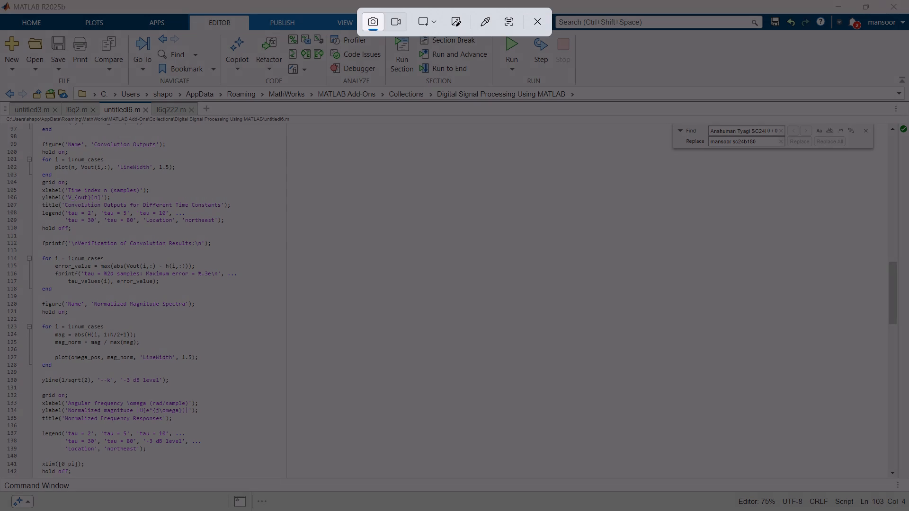
drag(17, 125, 238, 413)
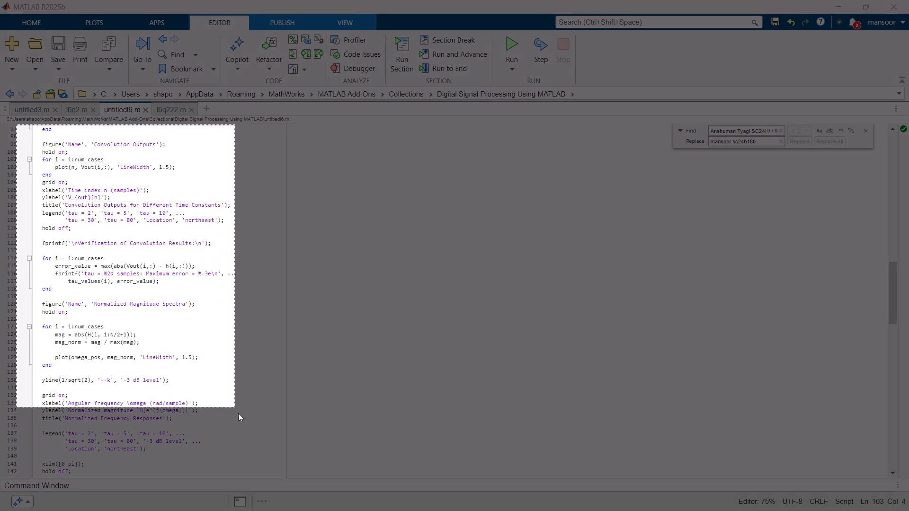
drag(238, 413, 275, 477)
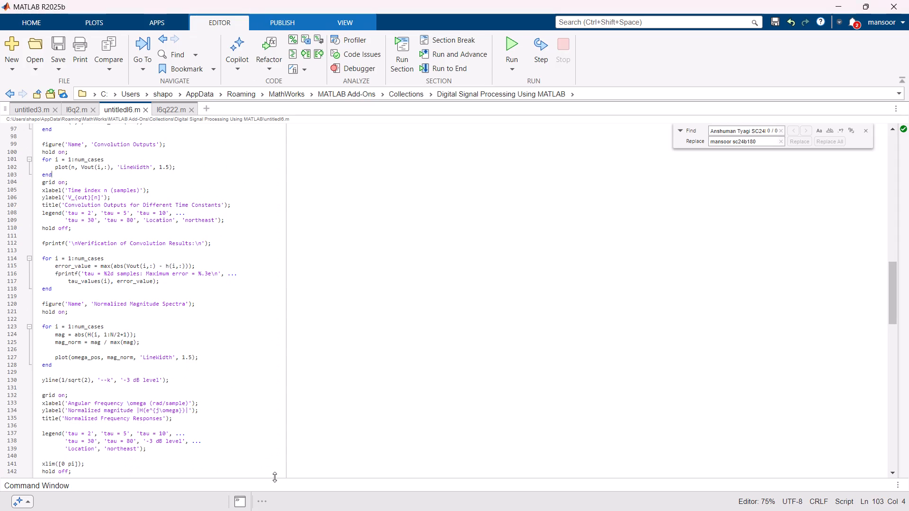
scroll(263, 411, down, 2)
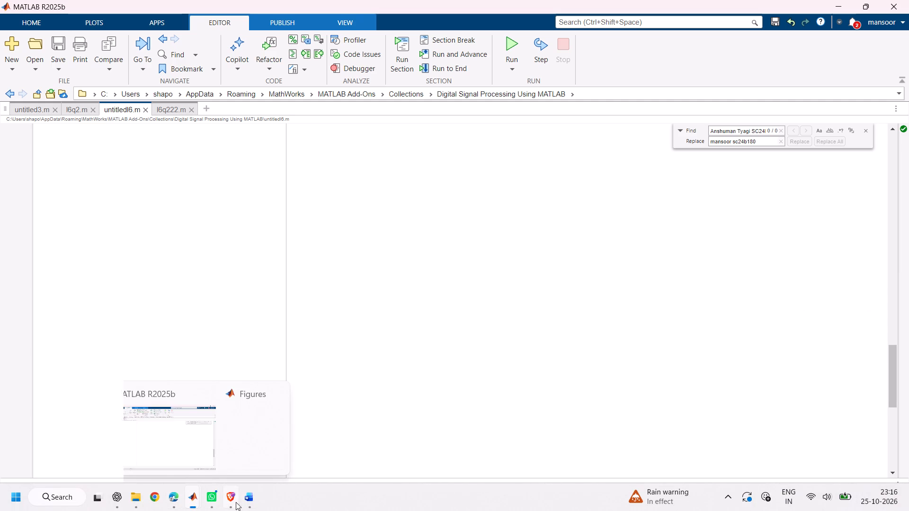
click(250, 499)
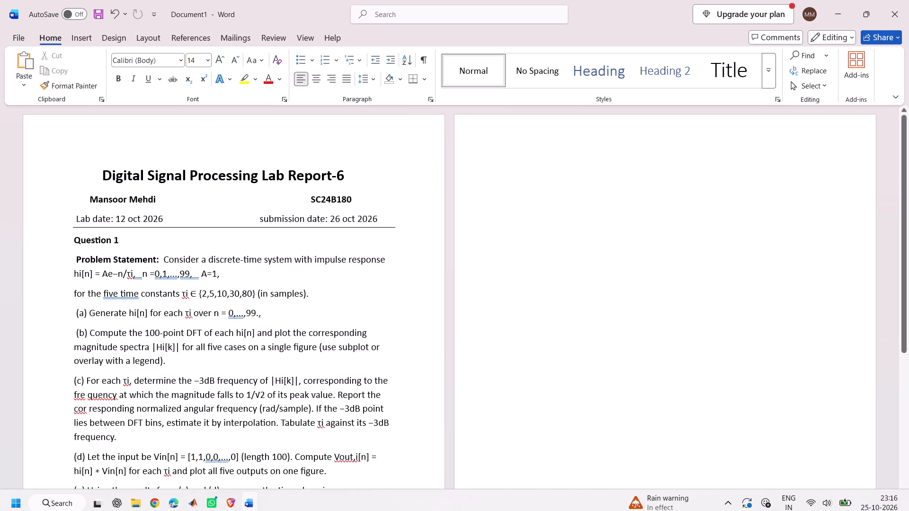
click(86, 38)
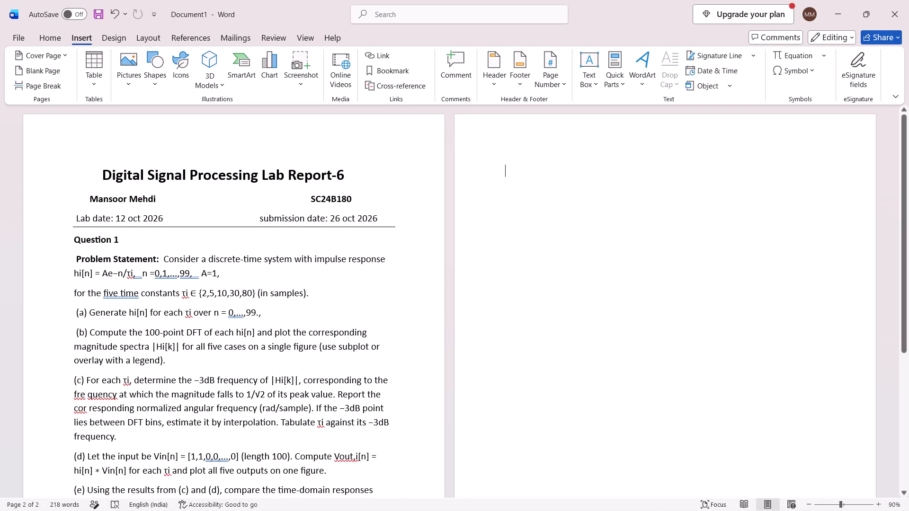
click(122, 73)
click(160, 120)
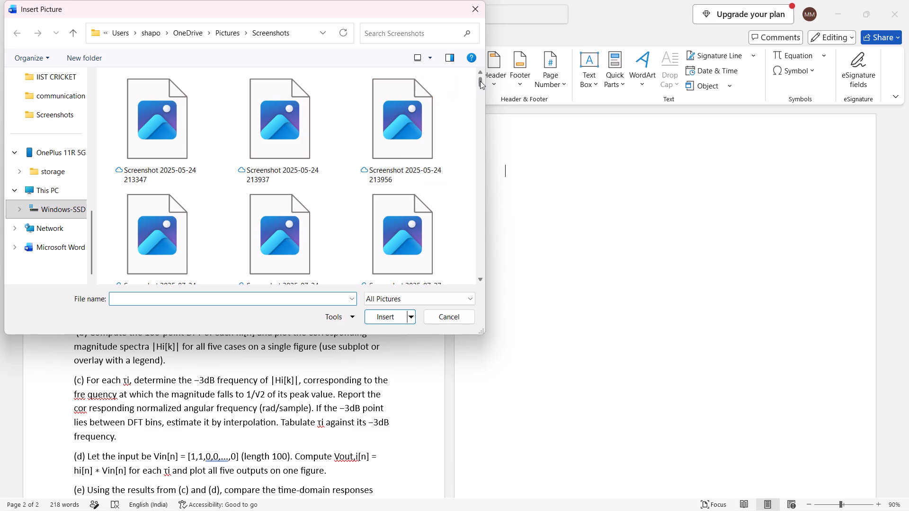
drag(481, 81, 453, 355)
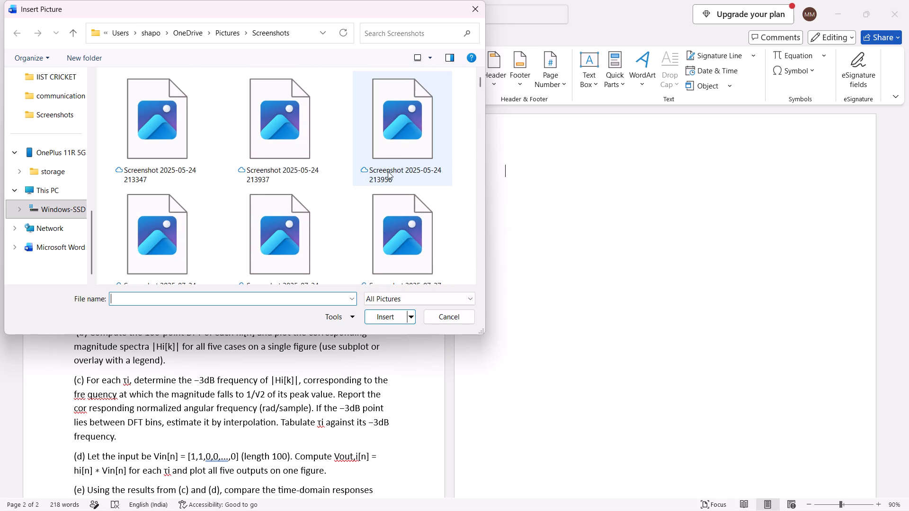
drag(478, 81, 479, 113)
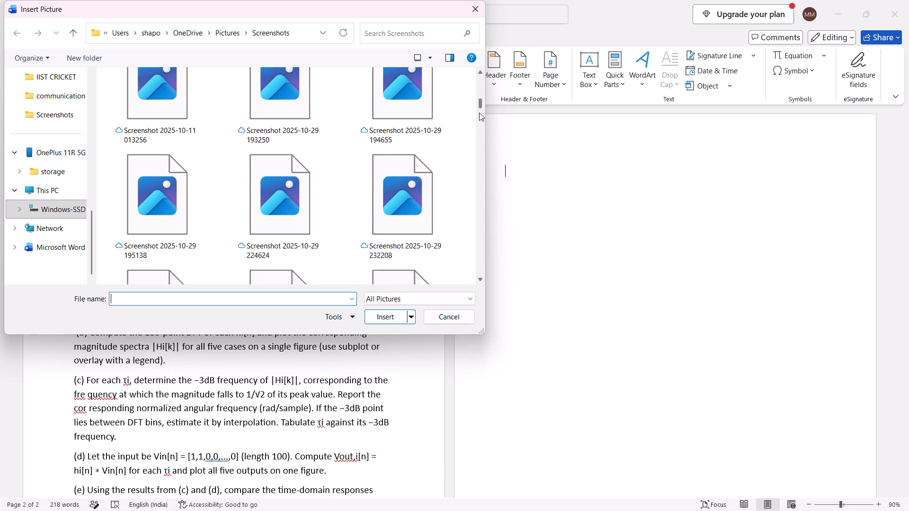
drag(479, 113, 475, 267)
scroll(393, 208, down, 6)
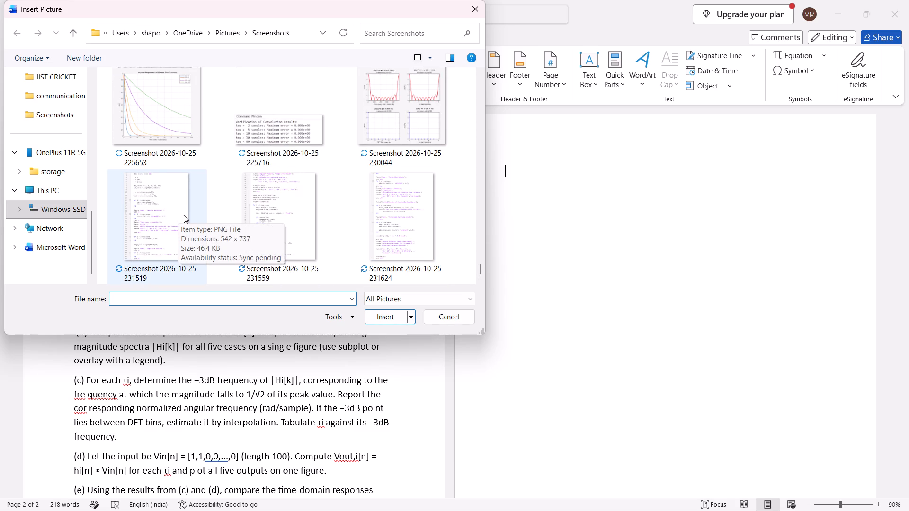
double_click(160, 219)
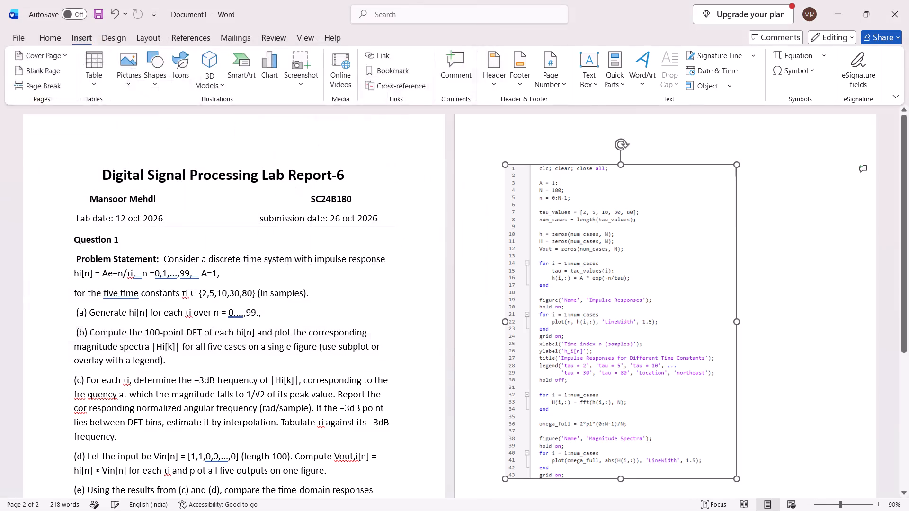
Resize the inserted code screenshot on page 2 to about 12.4 cm wide and reduce its height so it is wider than tall.
scroll(580, 268, down, 1)
scroll(639, 285, down, 1)
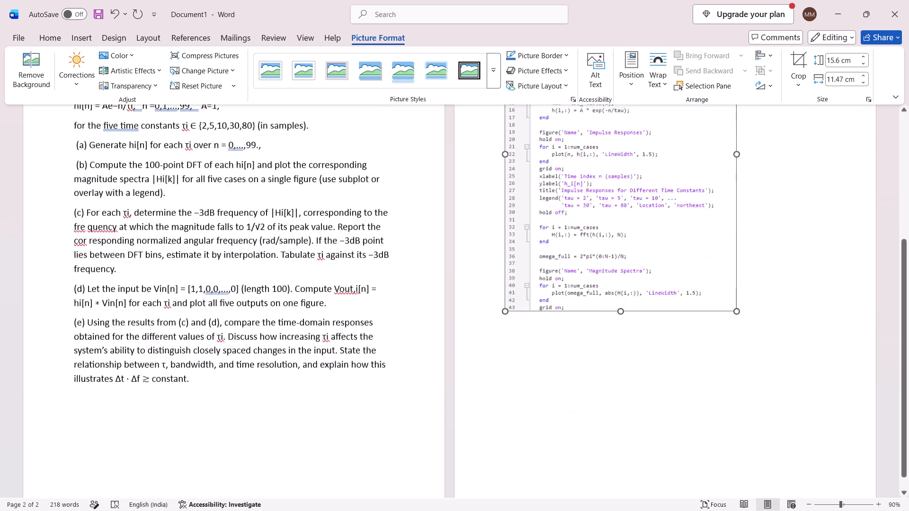
scroll(639, 285, down, 3)
scroll(639, 285, up, 4)
scroll(661, 305, down, 1)
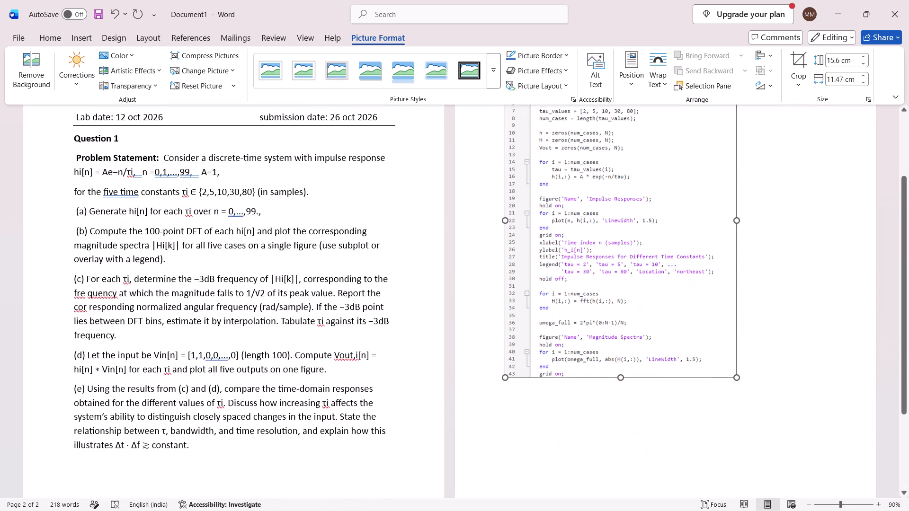
drag(620, 376, 620, 355)
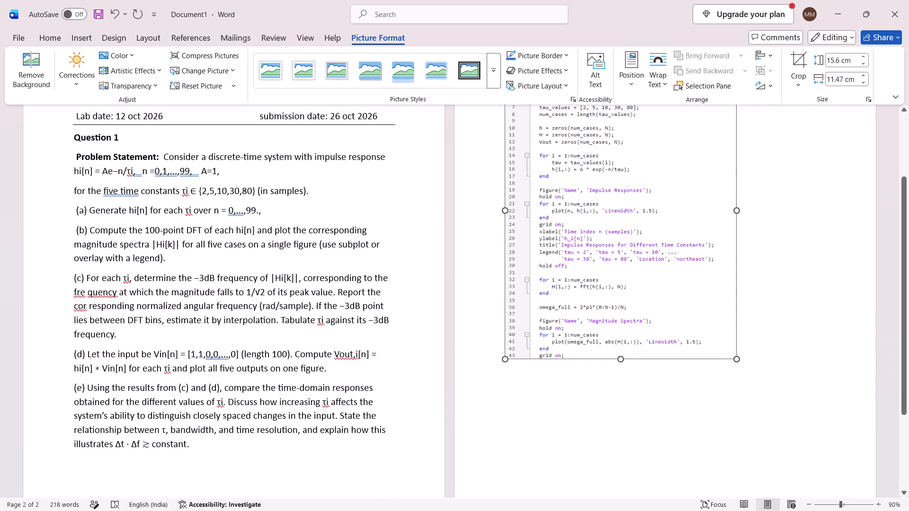
drag(620, 355, 627, 281)
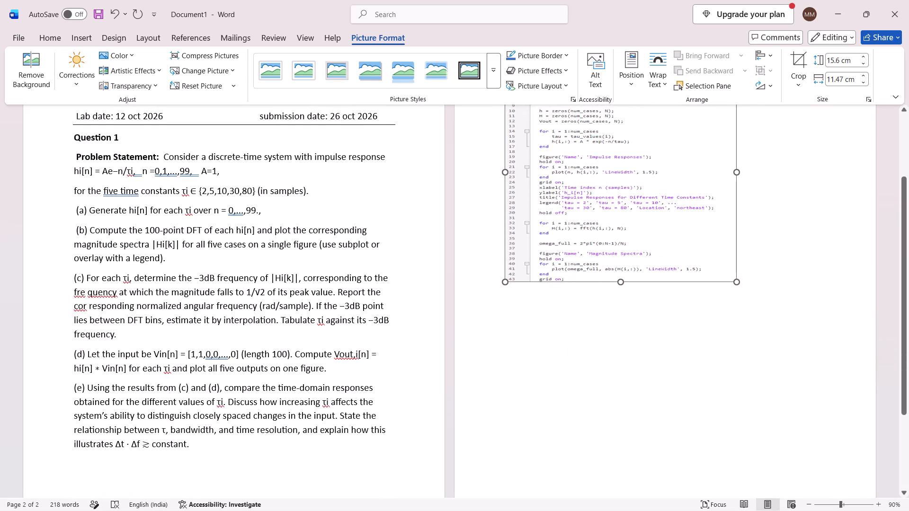
drag(627, 281, 627, 266)
scroll(662, 304, up, 2)
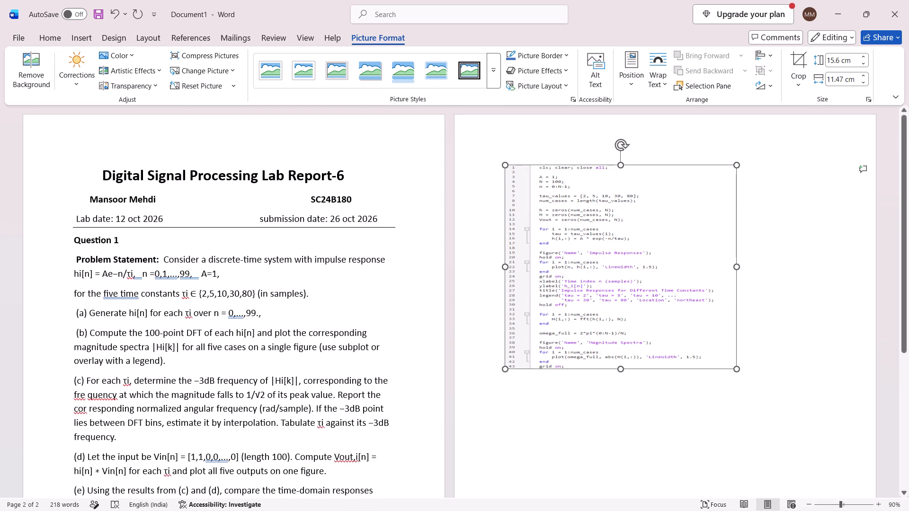
drag(738, 267, 671, 274)
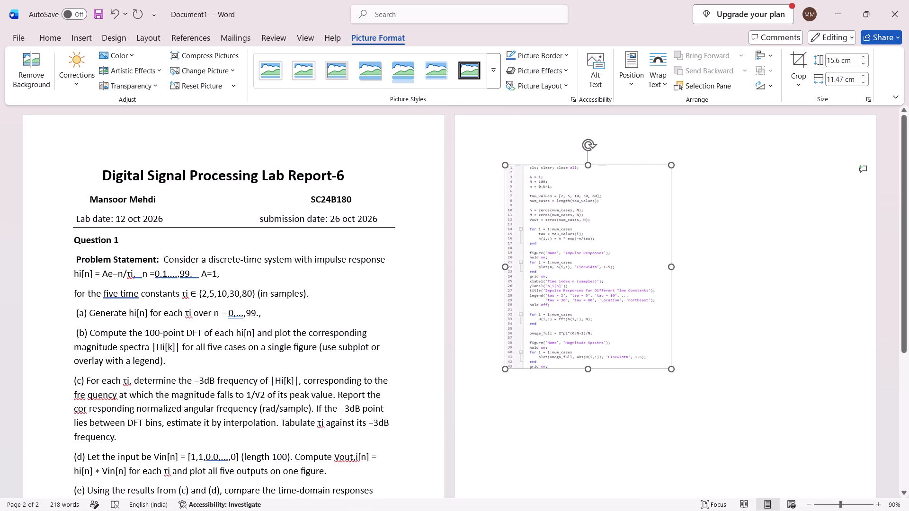
drag(671, 274, 755, 273)
drag(630, 166, 630, 146)
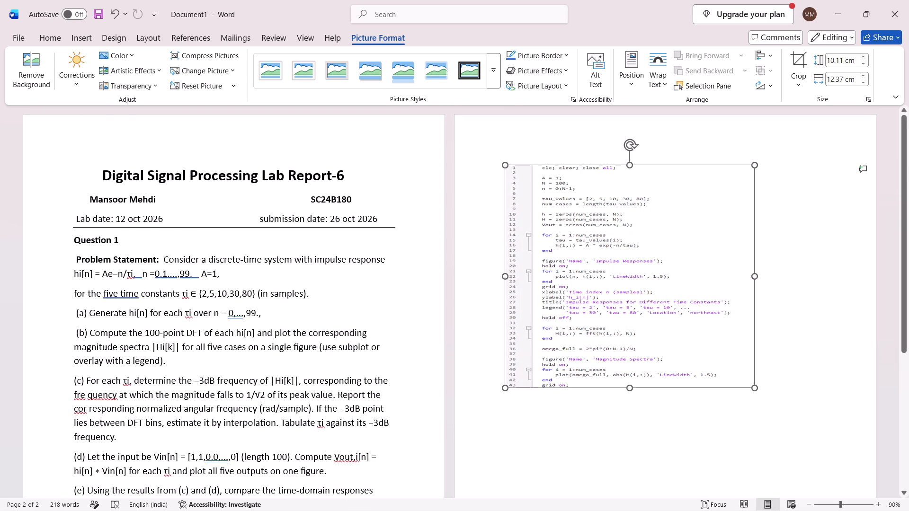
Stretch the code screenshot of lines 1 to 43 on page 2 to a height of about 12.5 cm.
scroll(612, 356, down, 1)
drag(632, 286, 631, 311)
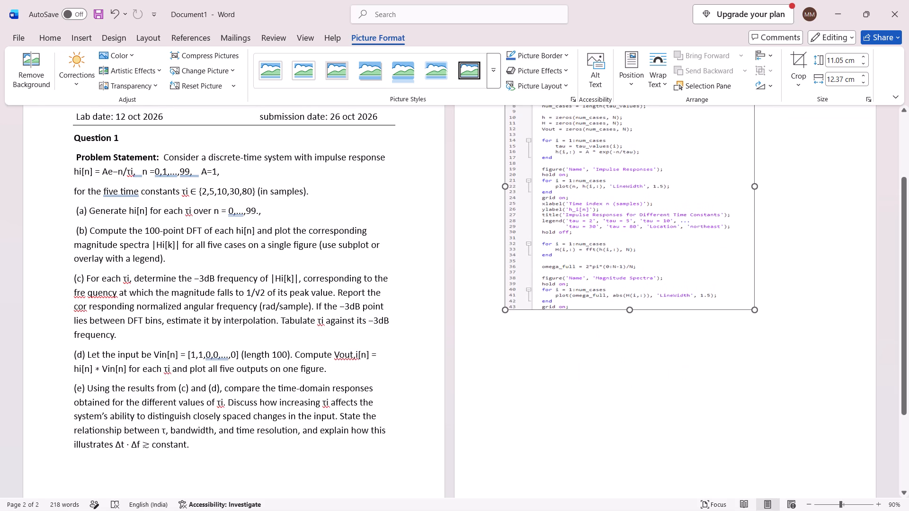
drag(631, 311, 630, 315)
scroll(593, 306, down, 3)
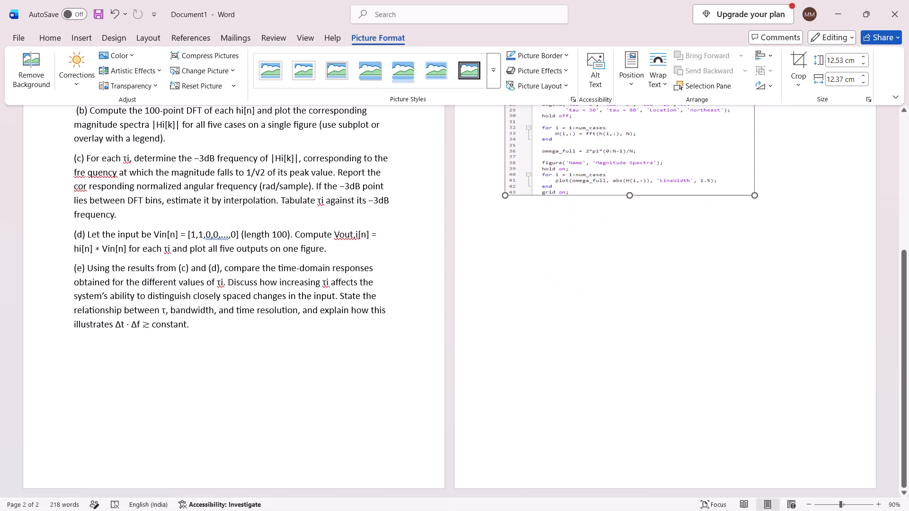
click(481, 204)
click(528, 227)
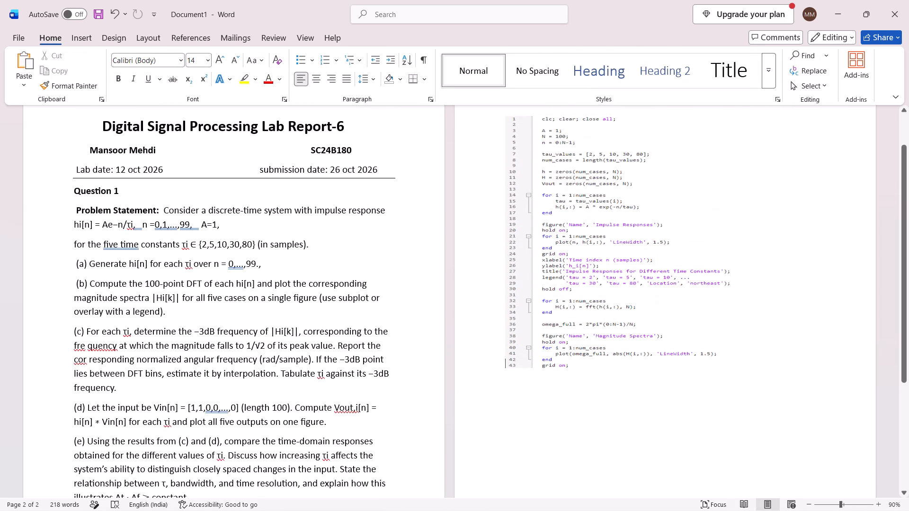
click(758, 307)
key(Return)
scroll(641, 377, down, 2)
key(Return)
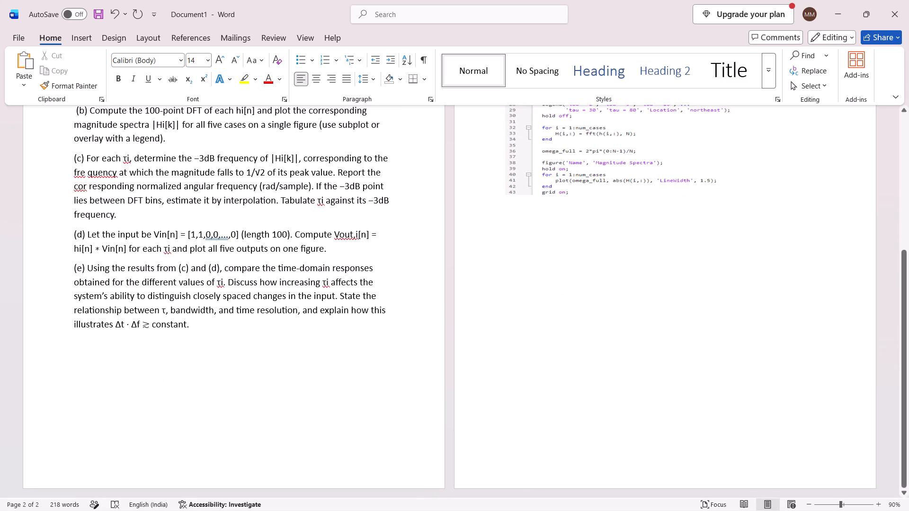
click(87, 38)
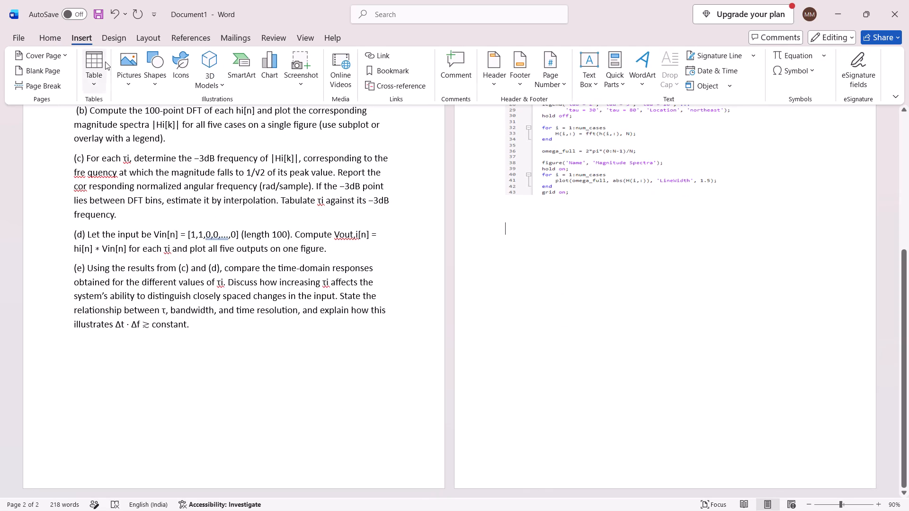
click(132, 86)
click(159, 126)
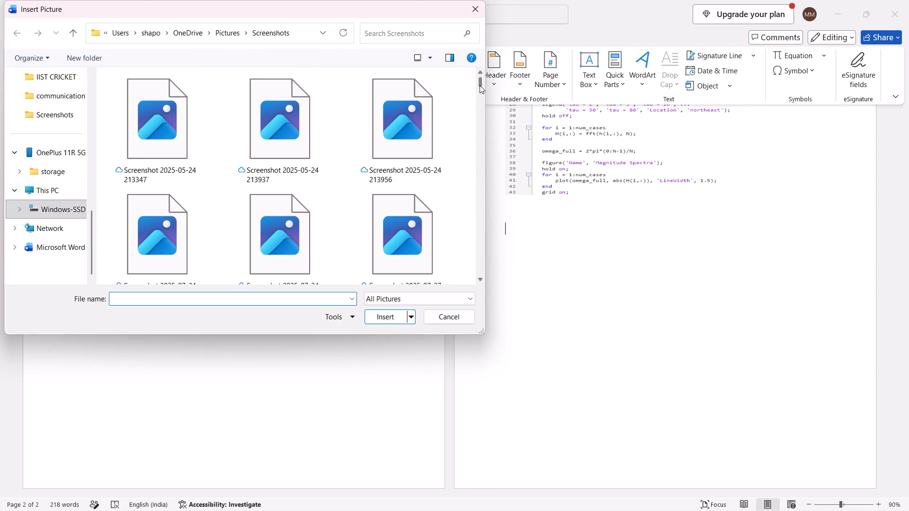
drag(480, 85, 499, 277)
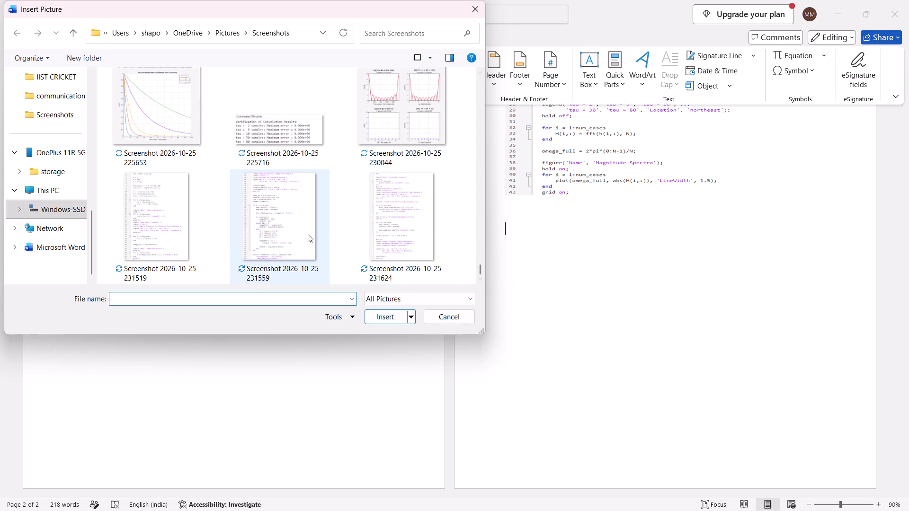
double_click(300, 232)
Reduce the height of the newly inserted screenshot of lines 43 to 86 to about 10.4 cm so it fits on page 2.
scroll(468, 232, down, 2)
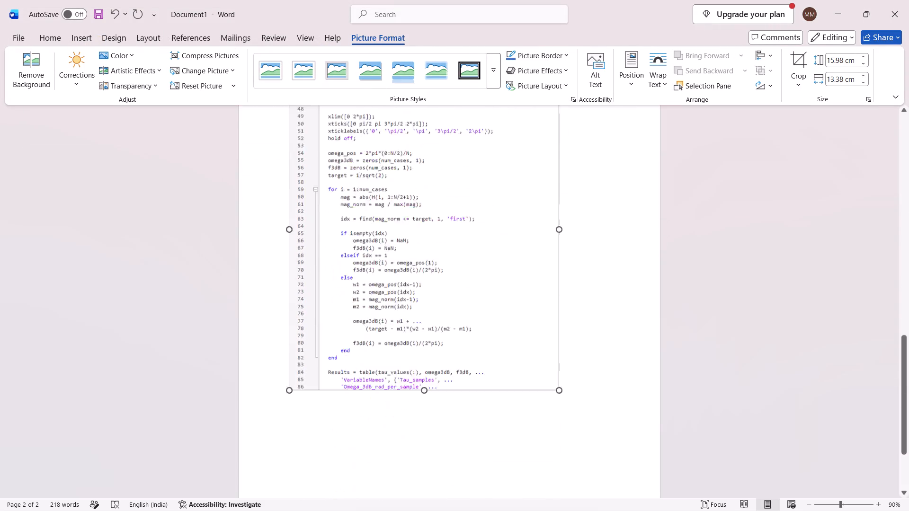
drag(424, 320, 427, 268)
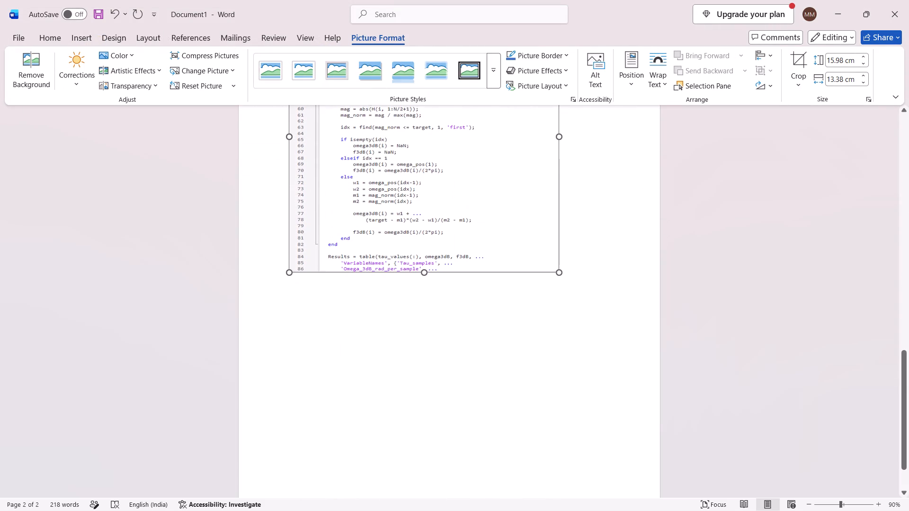
drag(427, 268, 430, 186)
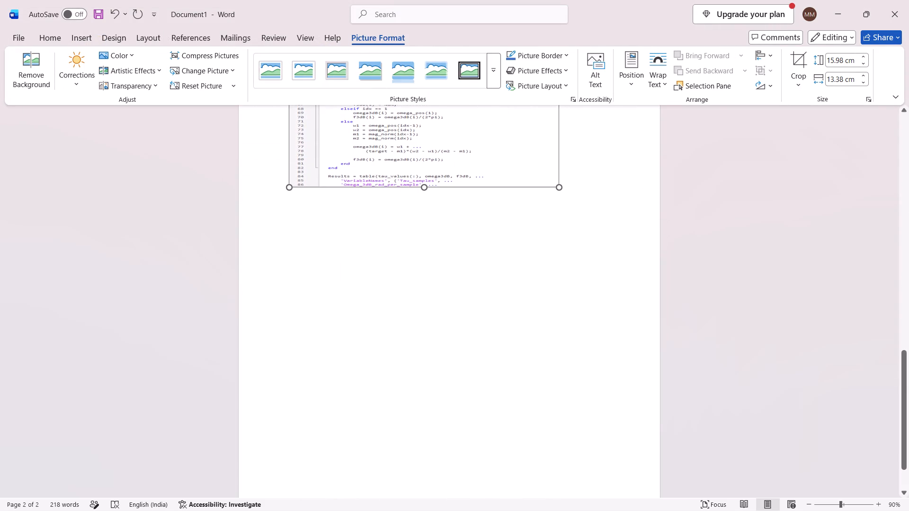
drag(430, 186, 430, 181)
scroll(467, 238, up, 2)
scroll(577, 264, down, 1)
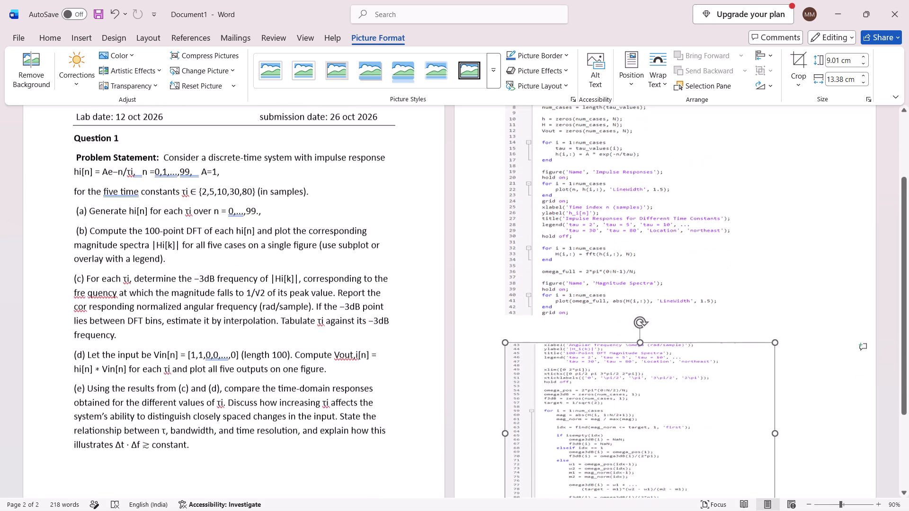
scroll(625, 300, down, 1)
drag(641, 421, 644, 458)
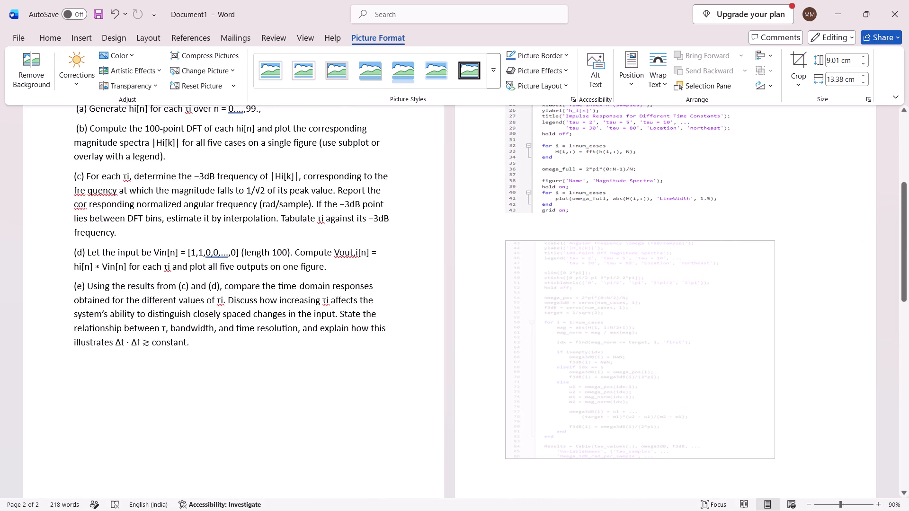
drag(644, 458, 640, 450)
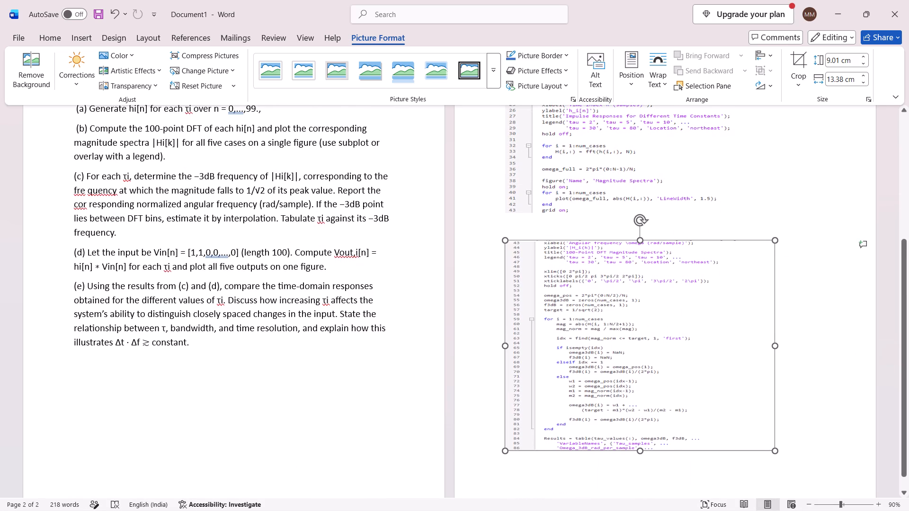
scroll(638, 422, down, 2)
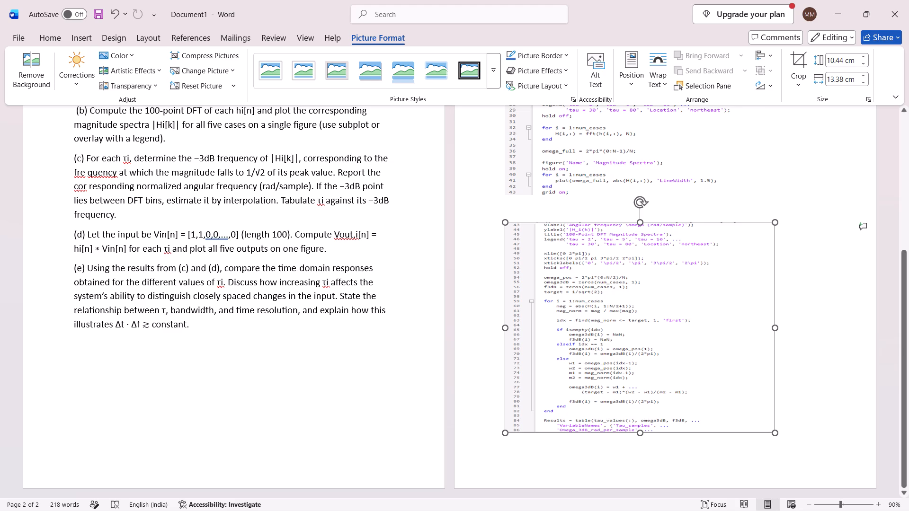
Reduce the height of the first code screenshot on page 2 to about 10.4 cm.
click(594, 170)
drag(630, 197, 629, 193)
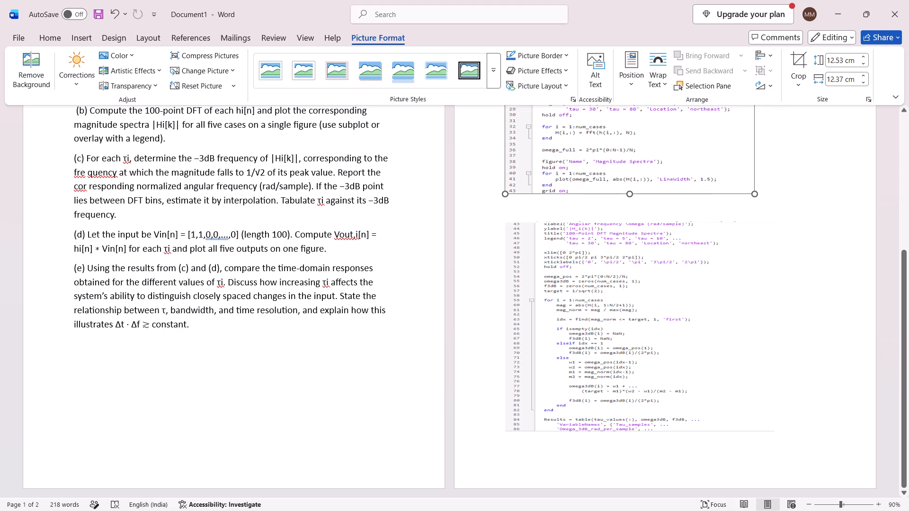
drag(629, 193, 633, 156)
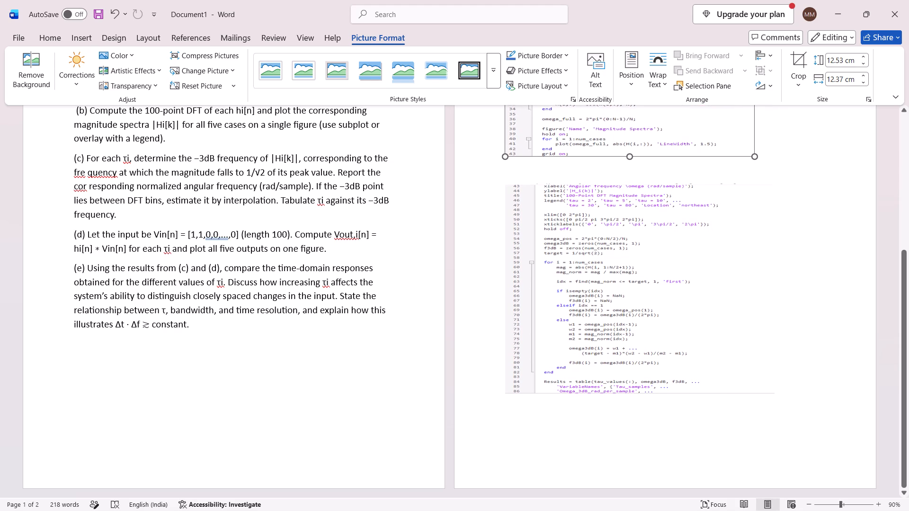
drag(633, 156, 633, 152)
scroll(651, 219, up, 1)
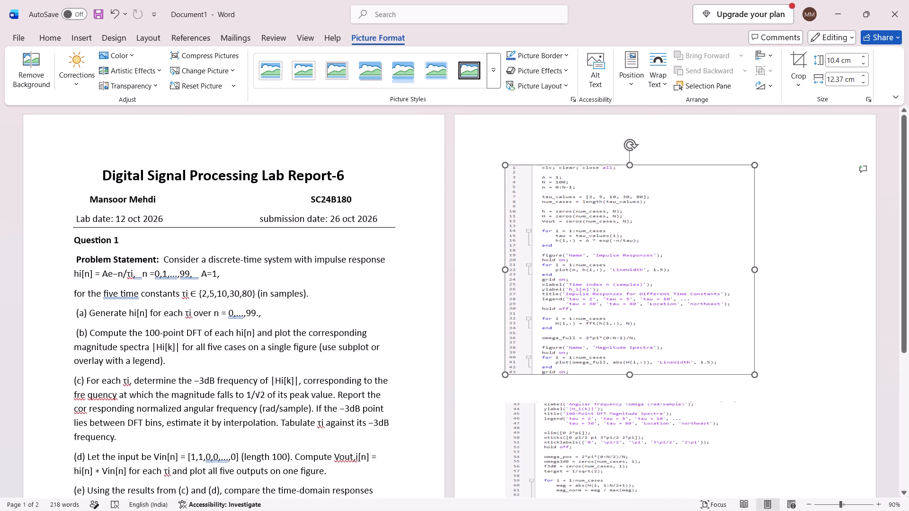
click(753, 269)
Increase the height of the second code screenshot, lines 43 to 86, to about 11.3 cm.
click(640, 413)
scroll(618, 388, down, 1)
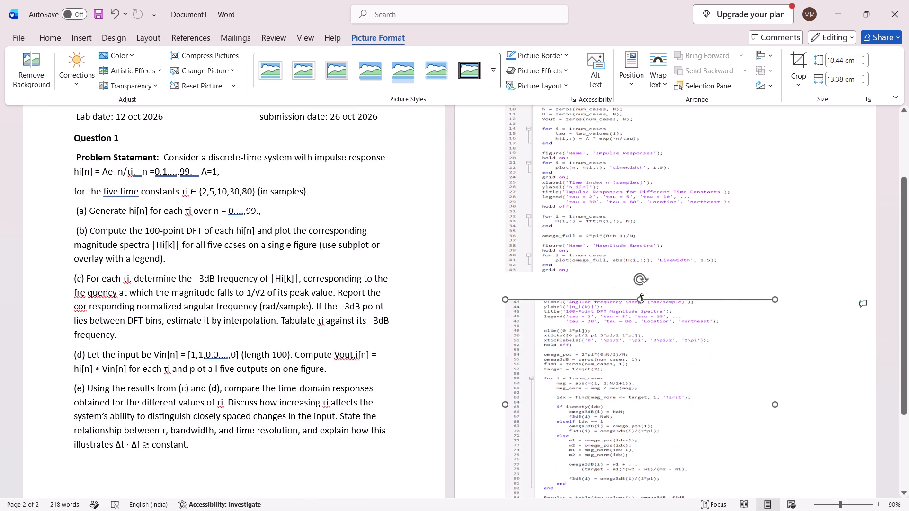
drag(642, 298, 642, 282)
scroll(665, 288, down, 2)
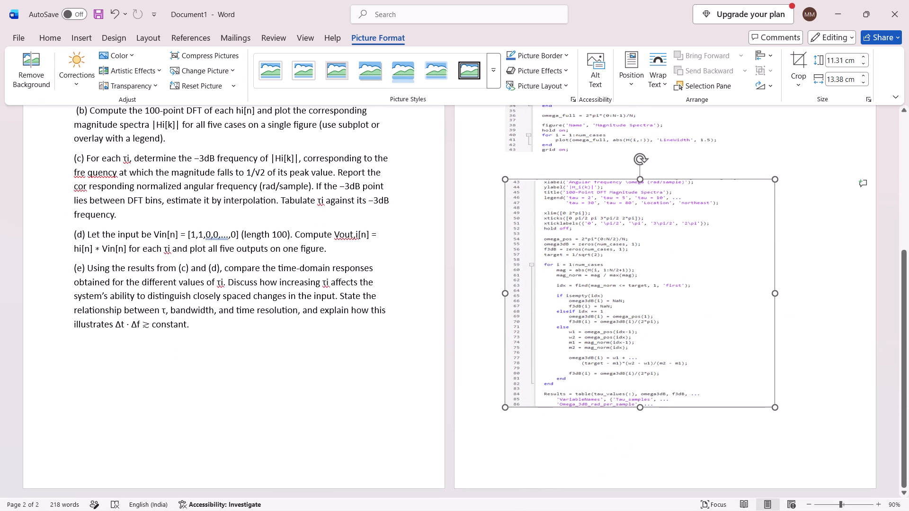
Increase the height of the first code screenshot, lines 1 to 43, to about 11.6 cm, keeping both pictures on page 2.
click(619, 131)
drag(629, 151, 630, 161)
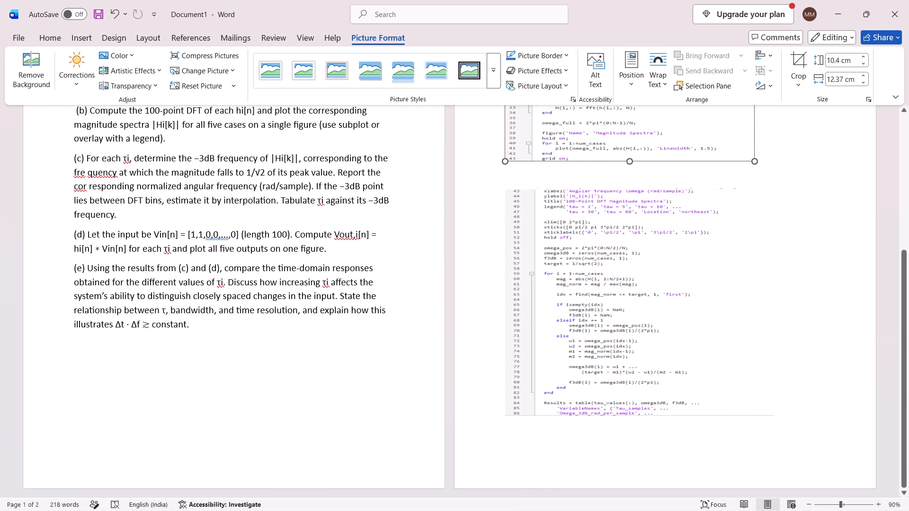
drag(630, 161, 633, 177)
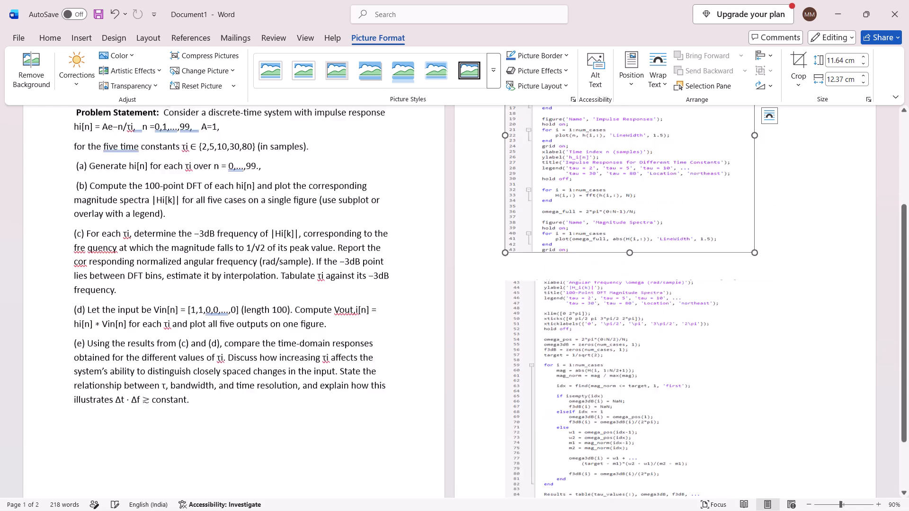
scroll(611, 260, down, 2)
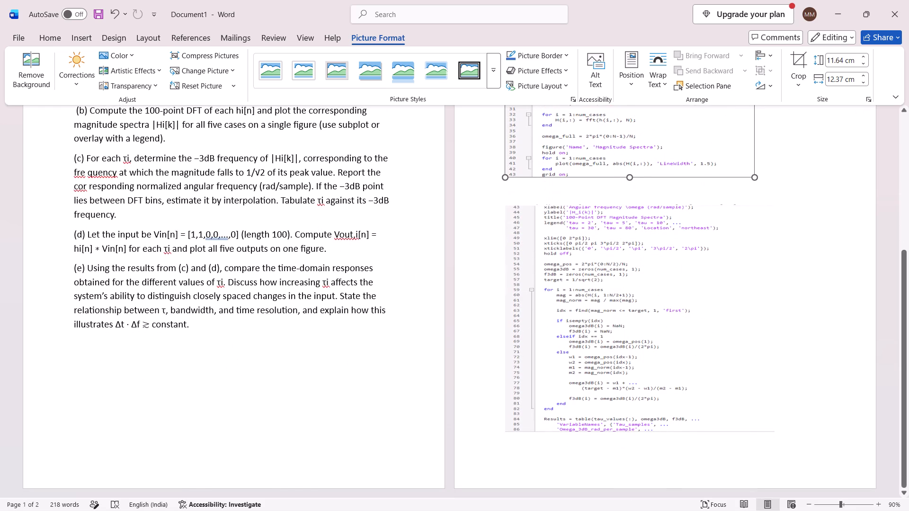
click(786, 440)
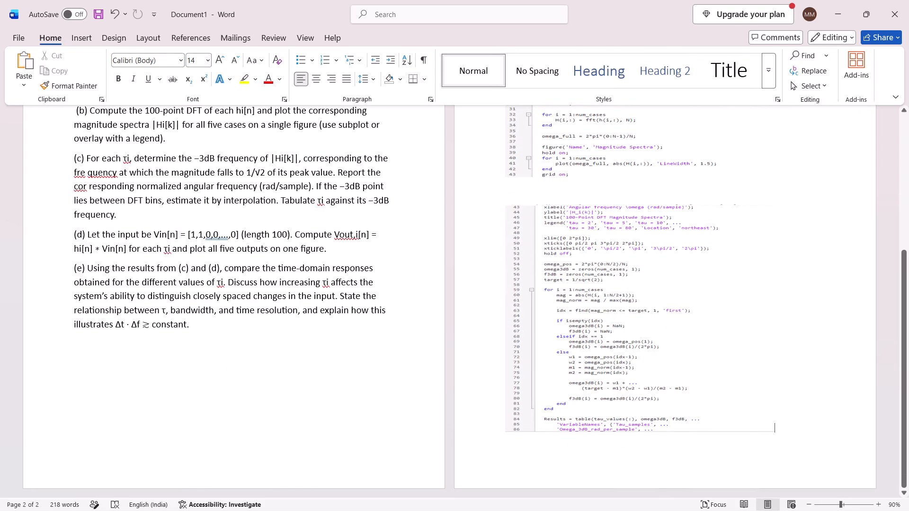
key(Return)
scroll(587, 394, down, 2)
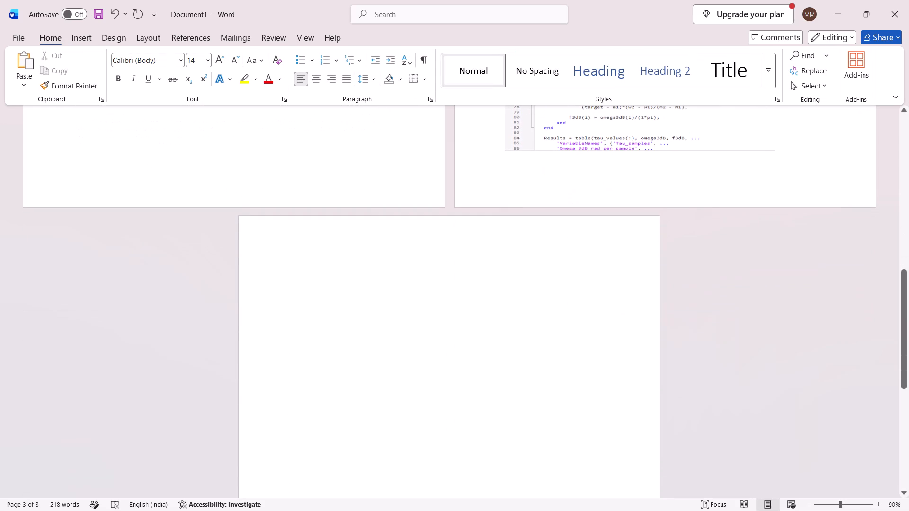
click(85, 37)
click(125, 82)
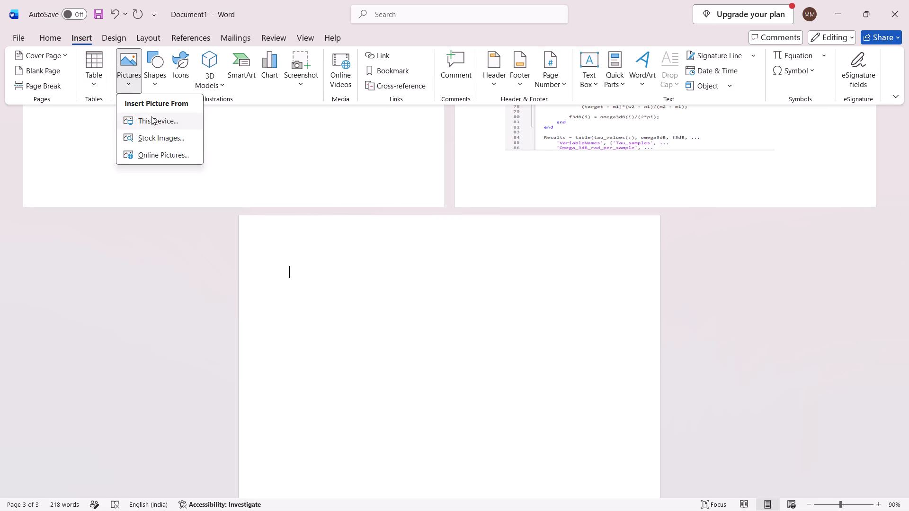
click(151, 116)
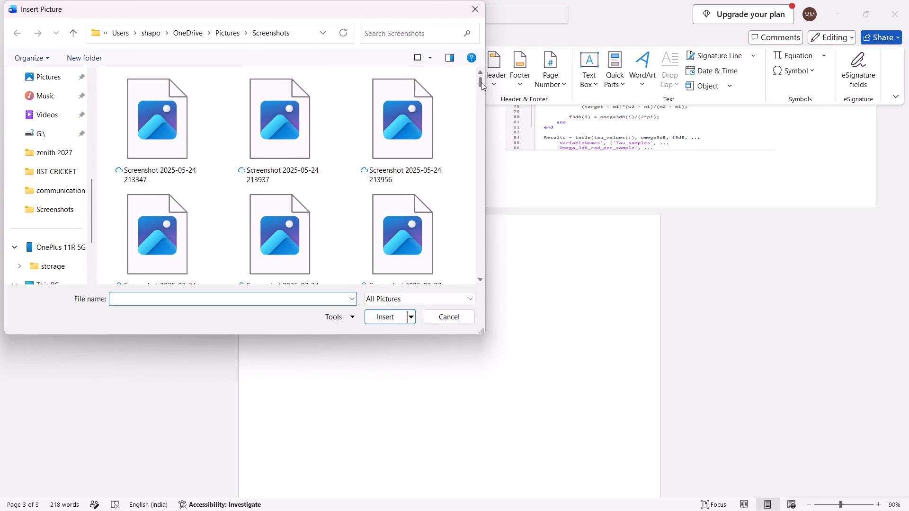
drag(482, 82, 500, 266)
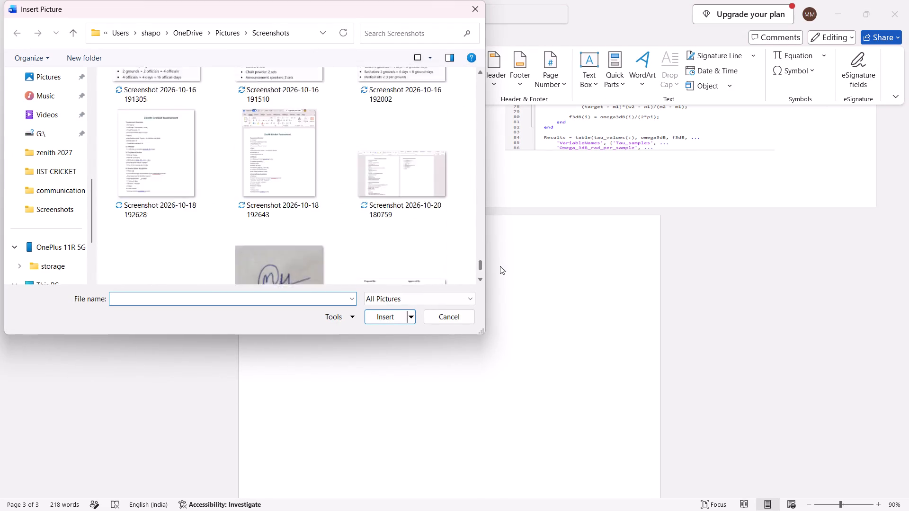
drag(500, 266, 500, 271)
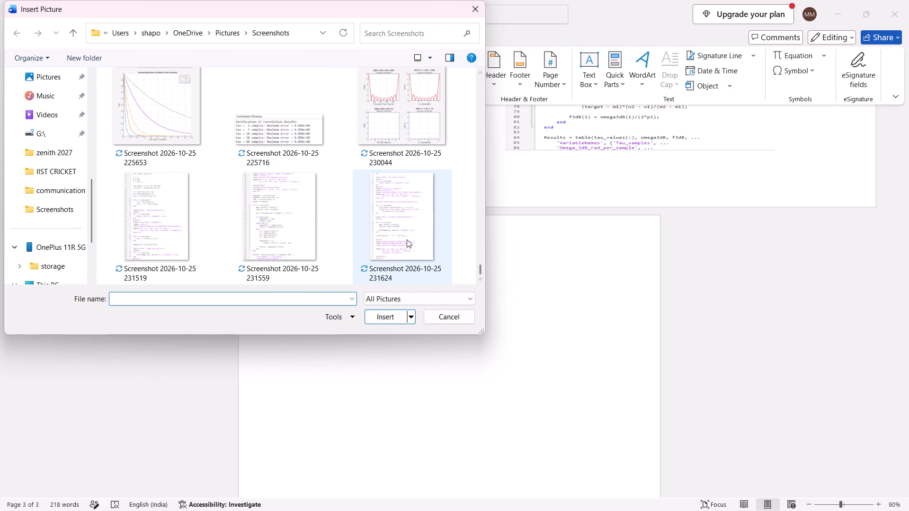
double_click(407, 239)
scroll(449, 251, down, 1)
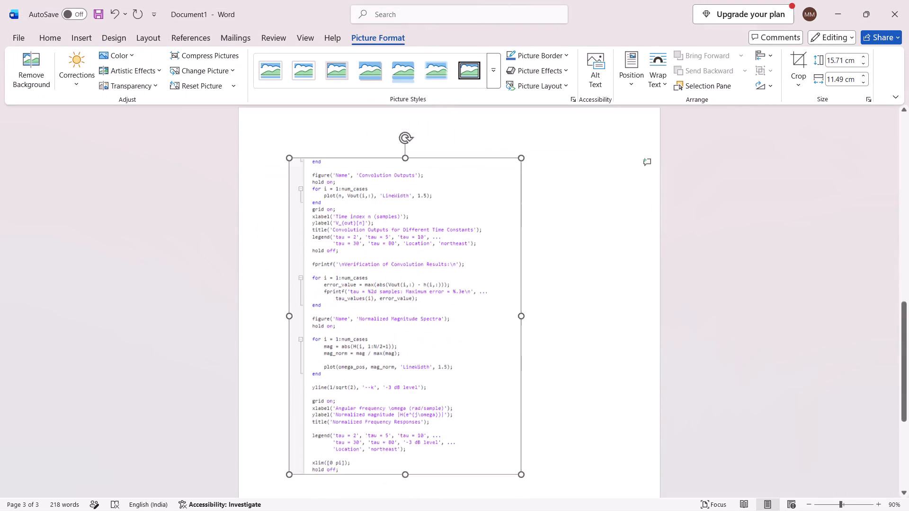
Shrink the inserted code screenshot on page 3 to about 14.2 cm high and 10.9 cm wide.
scroll(449, 251, down, 1)
drag(405, 318, 406, 300)
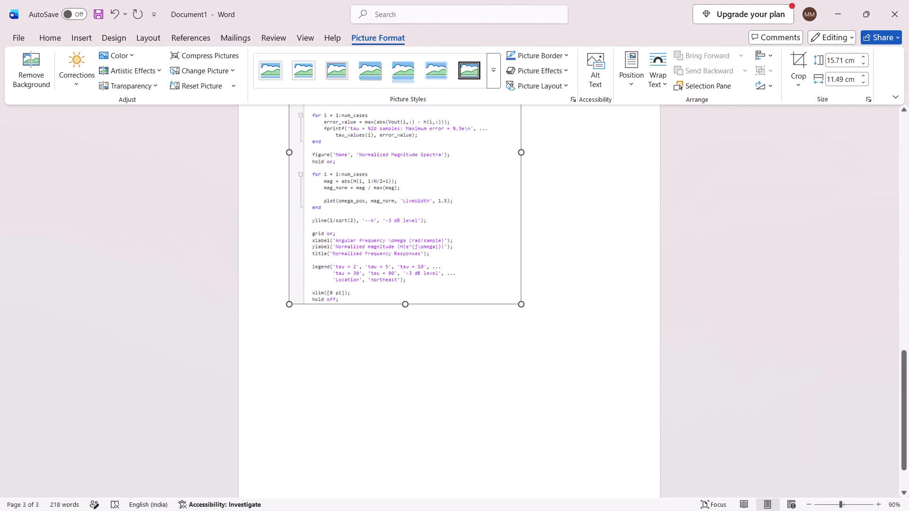
drag(406, 300, 409, 286)
scroll(443, 243, up, 3)
scroll(482, 279, down, 2)
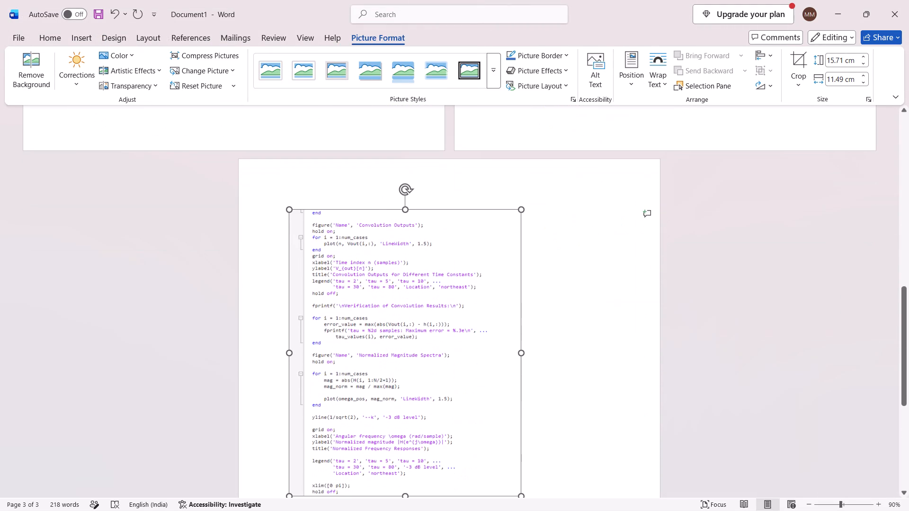
drag(524, 353, 484, 355)
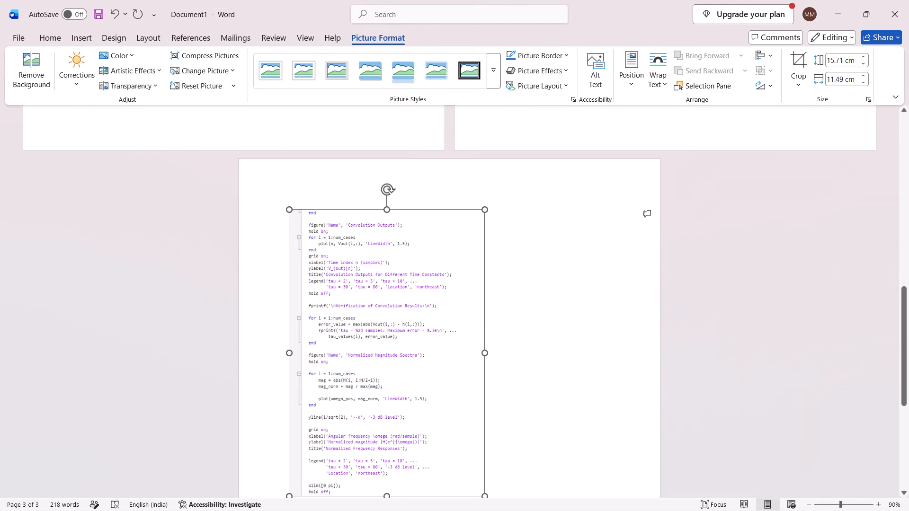
drag(484, 355, 509, 356)
click(411, 313)
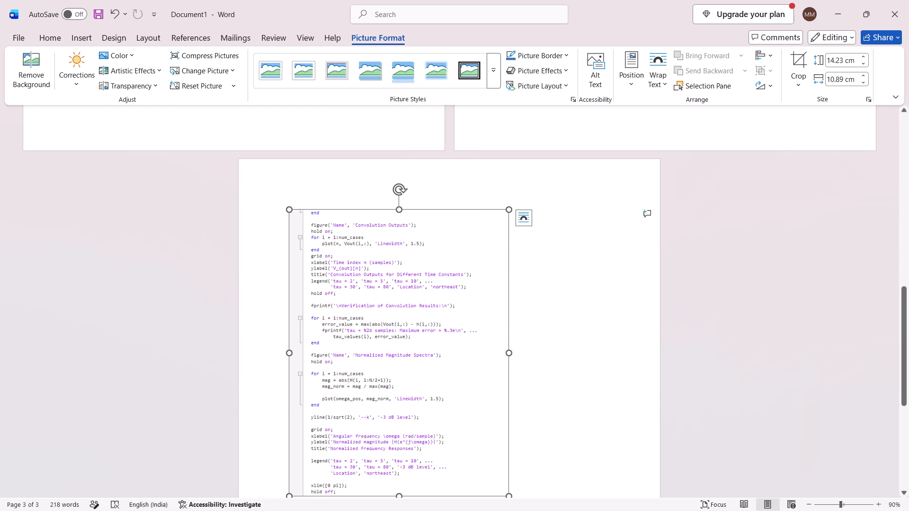
Add two new empty lines below the code screenshot on page 3.
click(525, 286)
scroll(549, 292, down, 1)
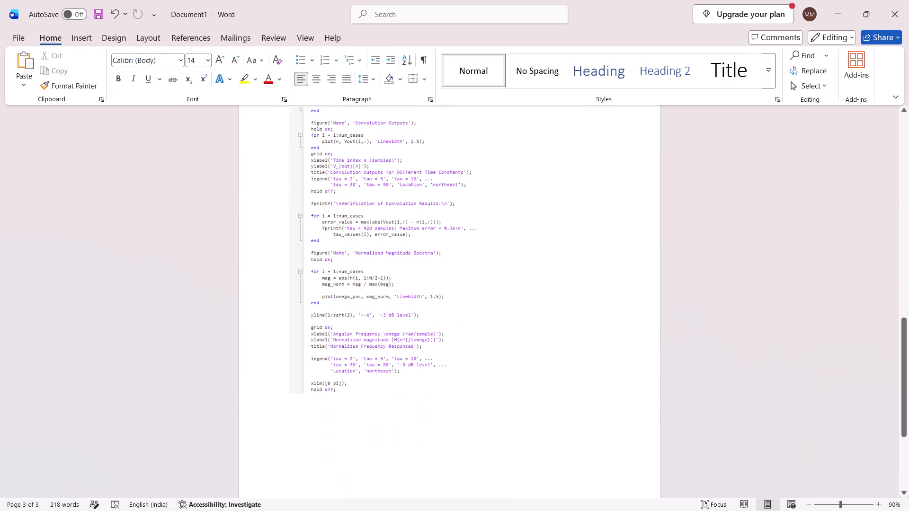
scroll(549, 292, down, 3)
key(Return)
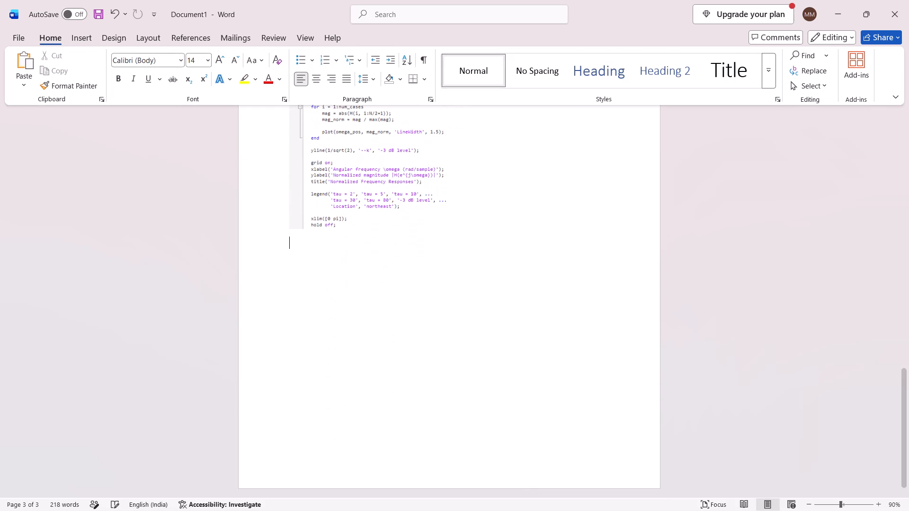
key(Return)
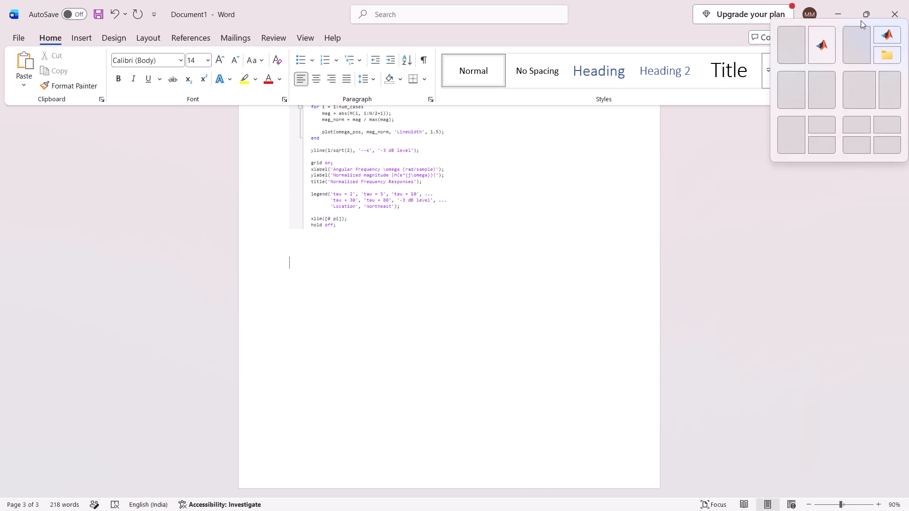
Snap the report document's window to the left half of the screen for a side-by-side layout.
click(794, 89)
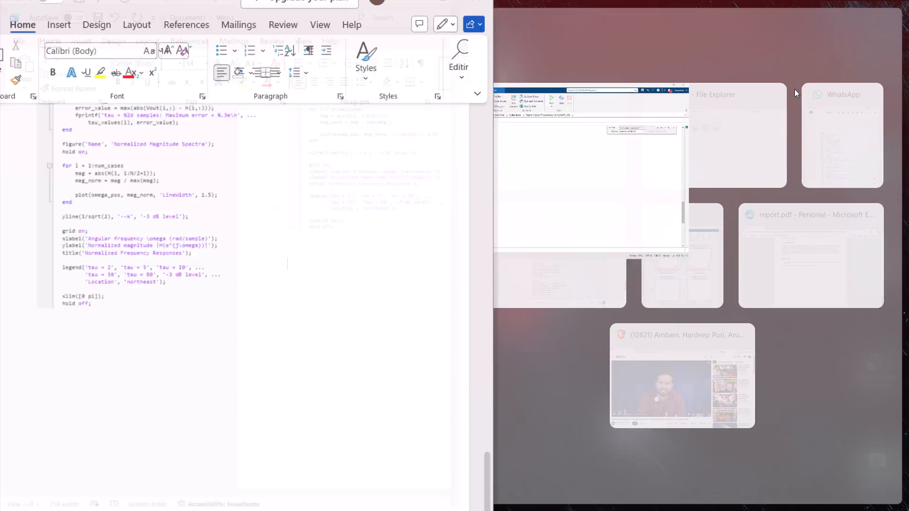
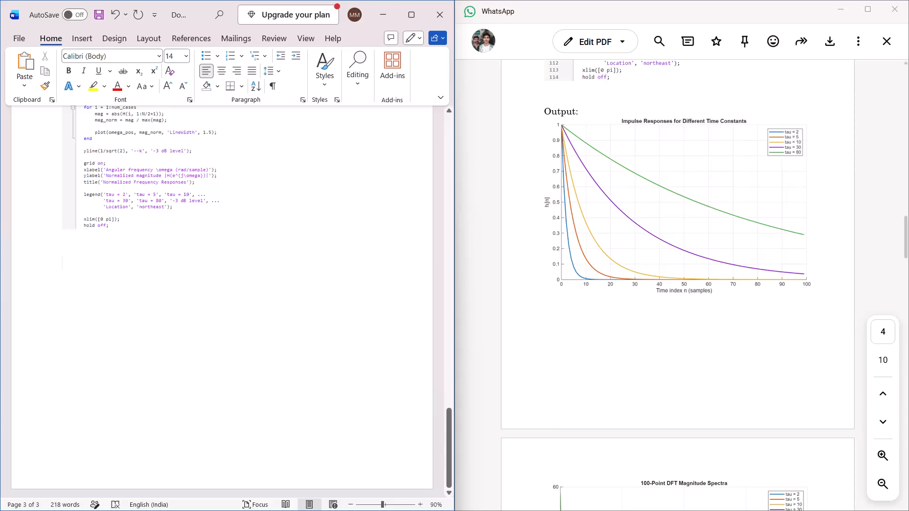
Add the heading OUTPUT below the last code screenshot on page 3, followed by a new line.
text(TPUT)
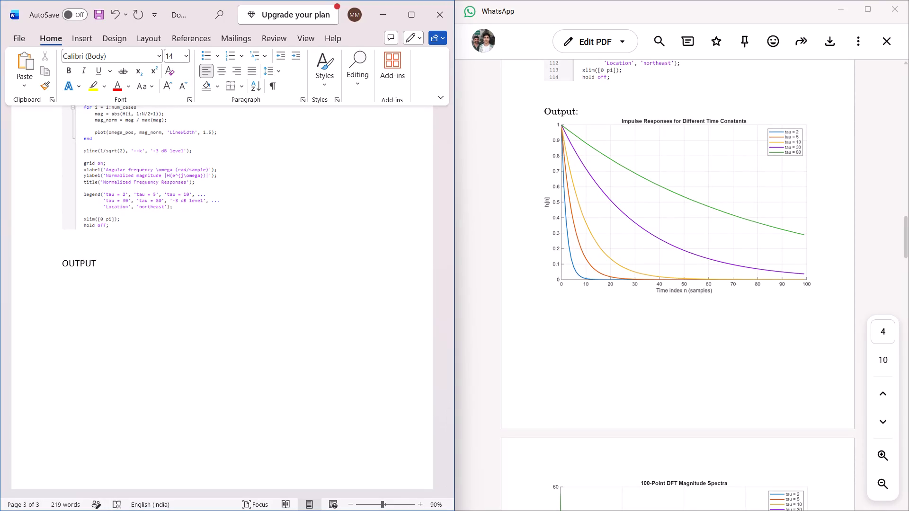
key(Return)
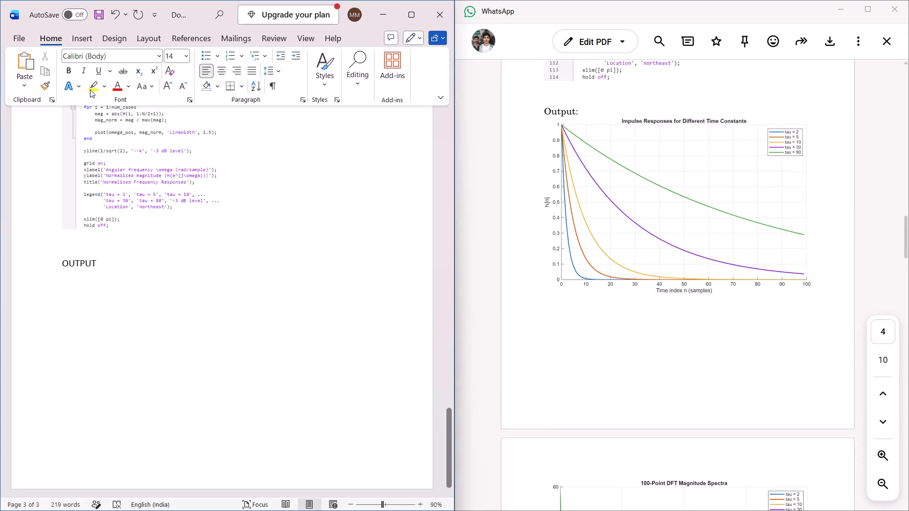
With the document window maximized, start inserting a picture from this device under the OUTPUT heading and browse the folder locations for the image.
click(406, 16)
click(83, 37)
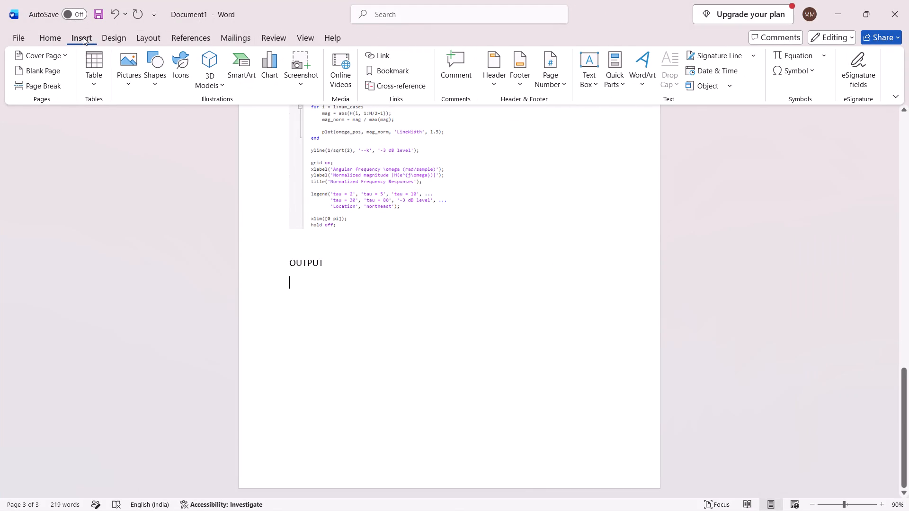
click(126, 82)
click(157, 119)
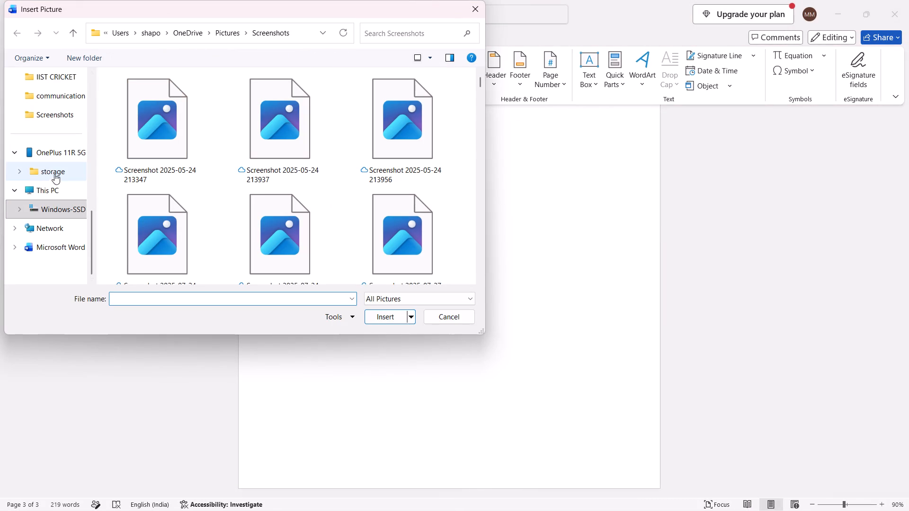
scroll(56, 170, down, 9)
scroll(53, 190, up, 4)
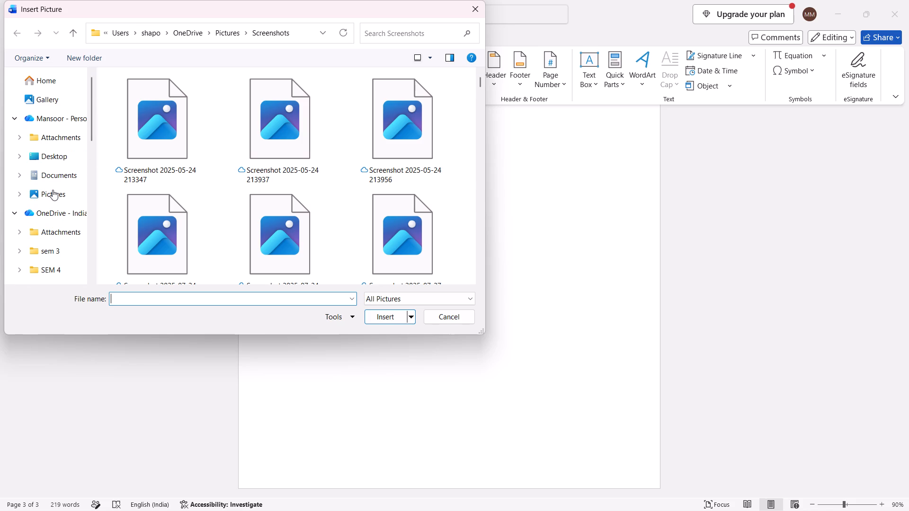
scroll(53, 190, down, 2)
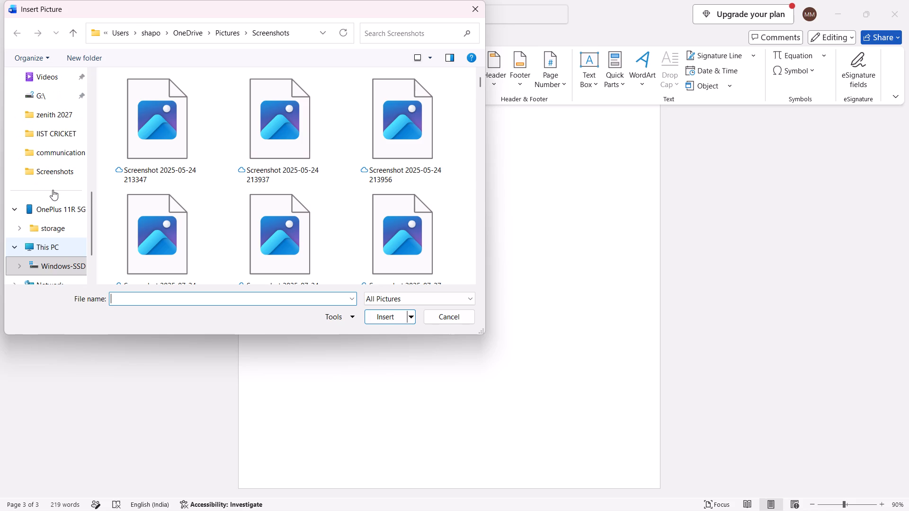
scroll(53, 190, up, 4)
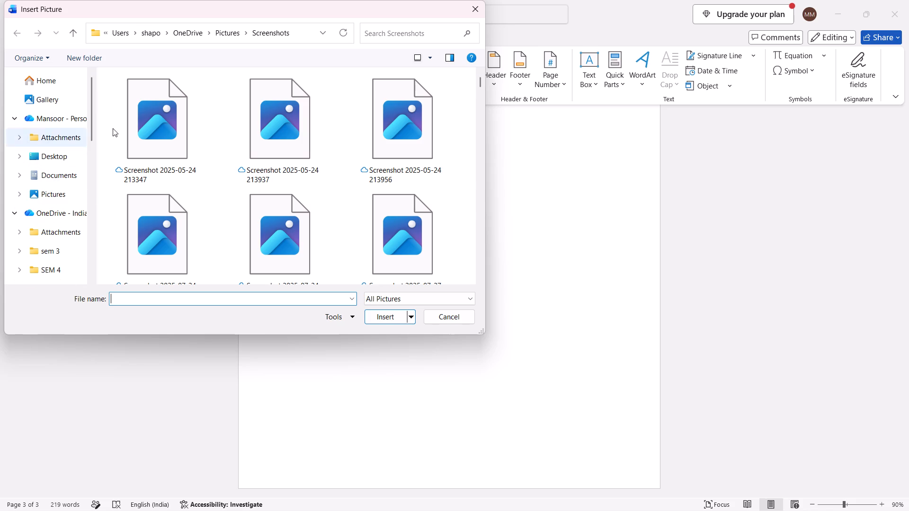
click(245, 36)
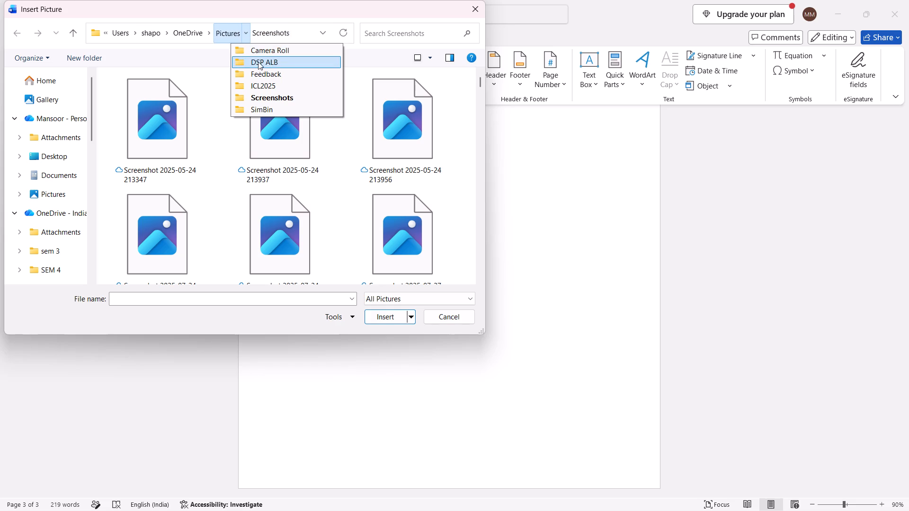
click(258, 63)
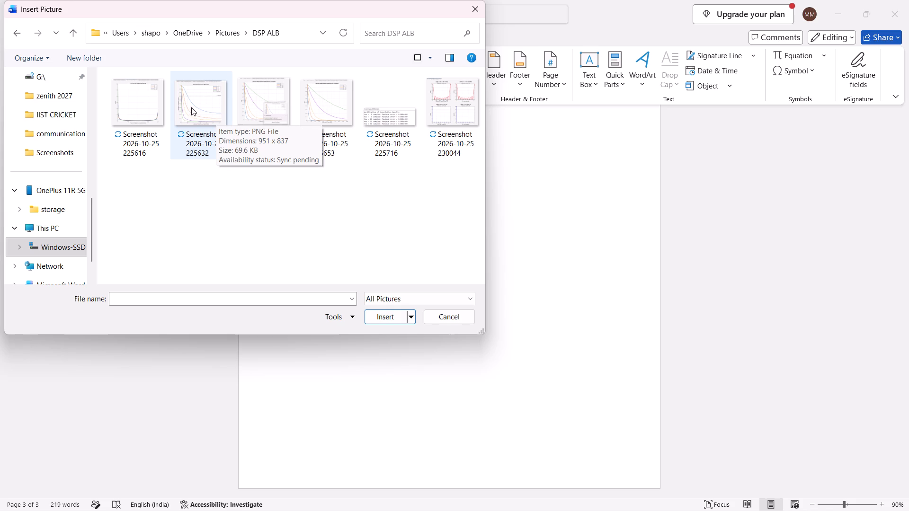
double_click(319, 114)
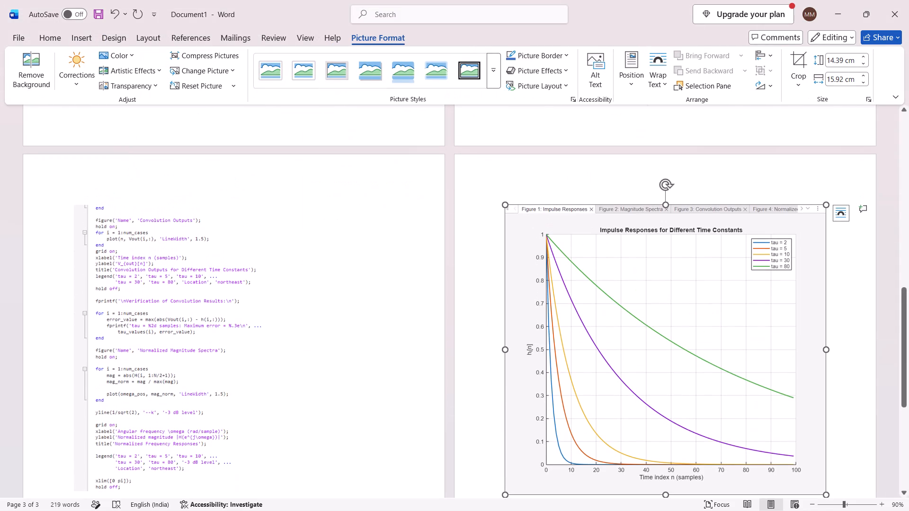
Reduce the height of the impulse responses plot to about 7.6 cm so it fits under OUTPUT on page 3.
scroll(513, 238, down, 1)
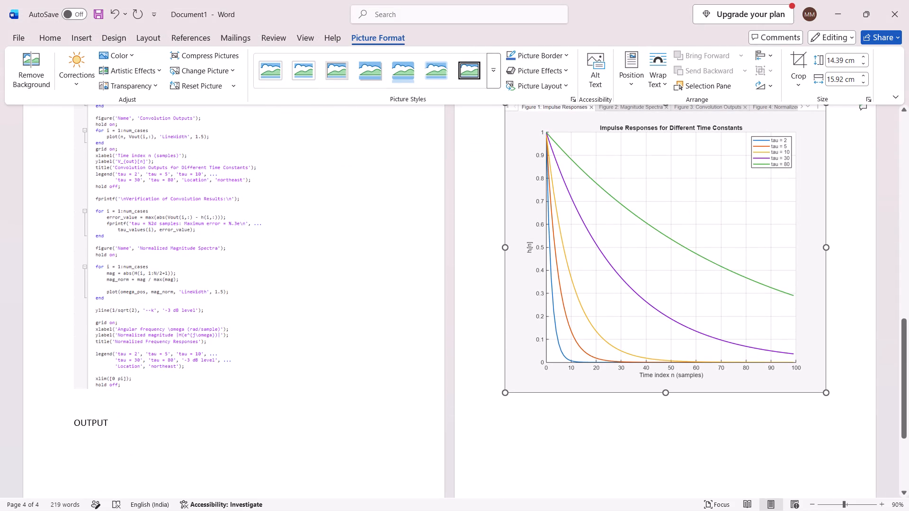
drag(663, 391, 652, 282)
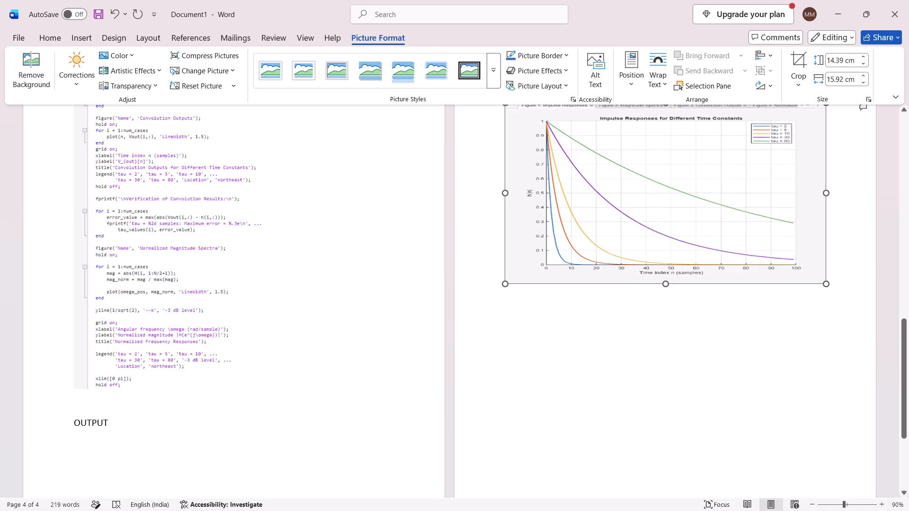
drag(652, 282, 652, 256)
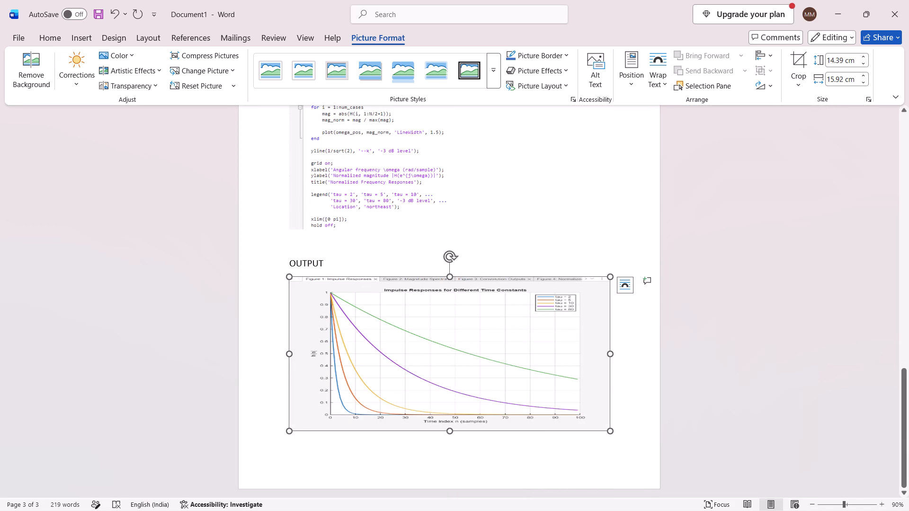
Reduce the height of the code screenshot on page 3 slightly, freeing room for the plot under OUTPUT.
scroll(587, 346, up, 3)
scroll(565, 339, down, 1)
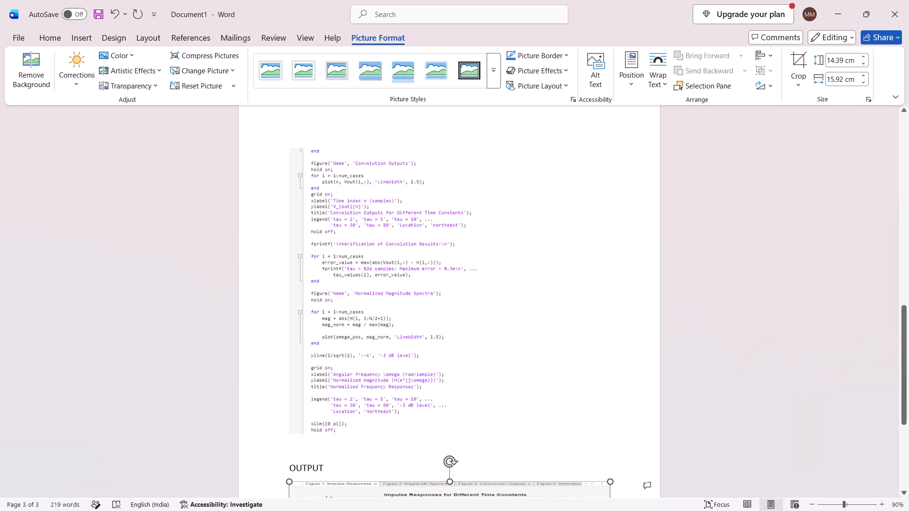
click(400, 290)
drag(396, 433, 398, 418)
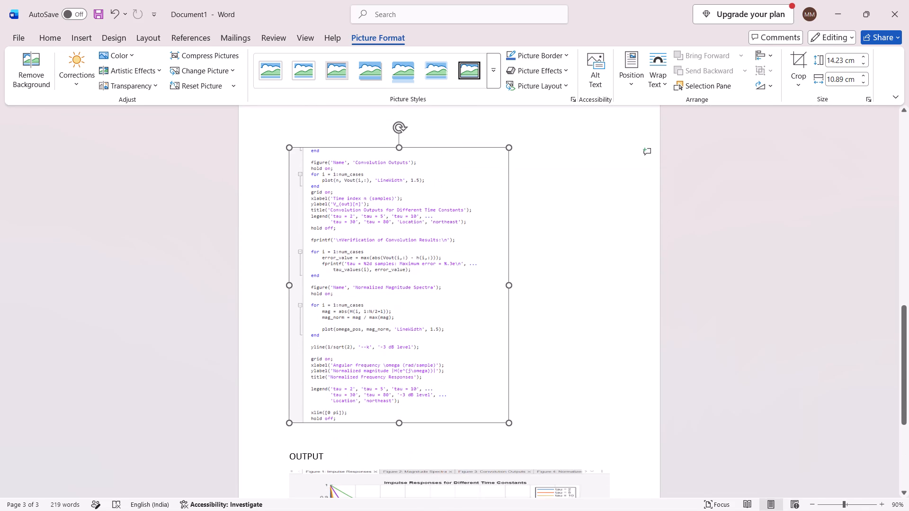
drag(398, 418, 411, 394)
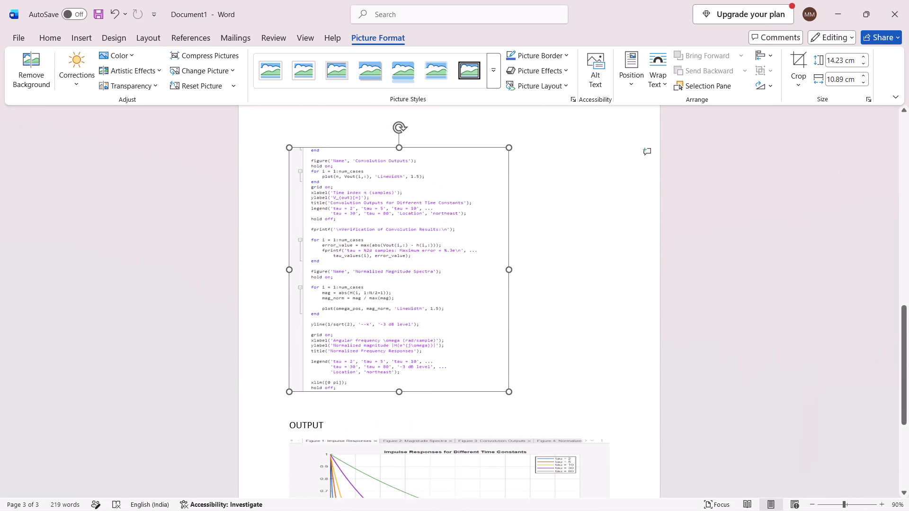
drag(411, 394, 412, 404)
Increase the height of the impulse responses plot to about 9.3 cm, keeping it on page 3.
scroll(428, 384, down, 3)
click(444, 334)
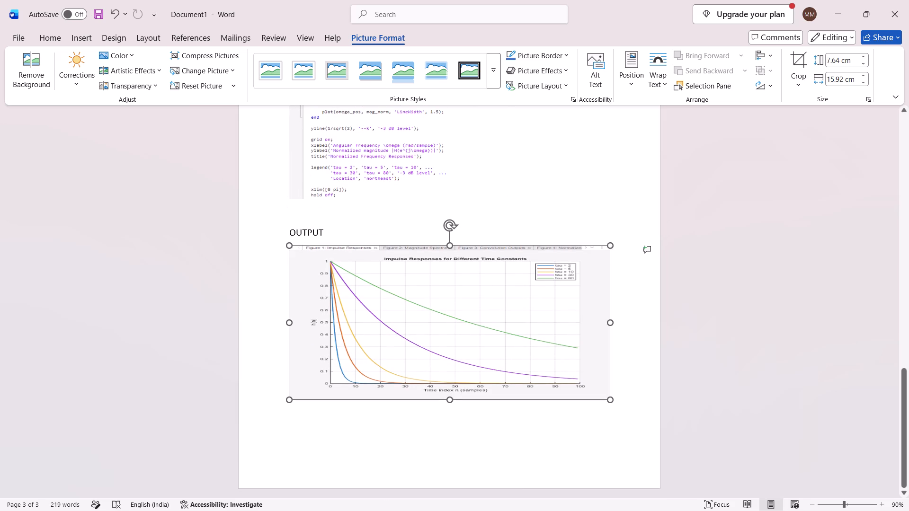
drag(451, 398, 453, 439)
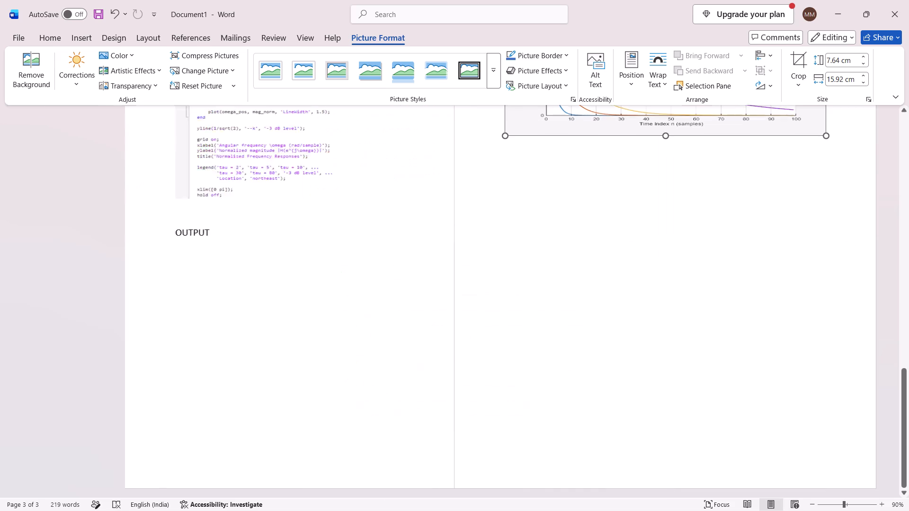
drag(453, 439, 461, 430)
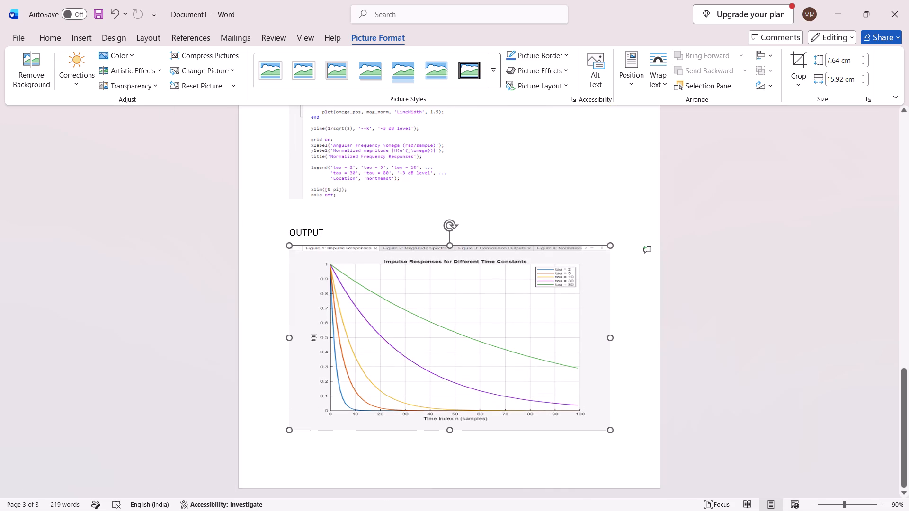
drag(461, 430, 461, 433)
click(465, 360)
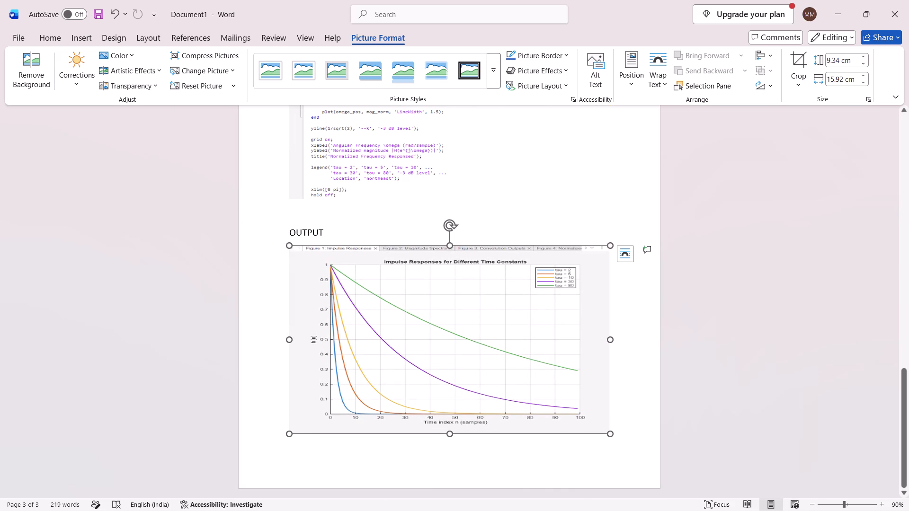
Delete the blank line between the code screenshot and the OUTPUT heading on page 3.
click(305, 216)
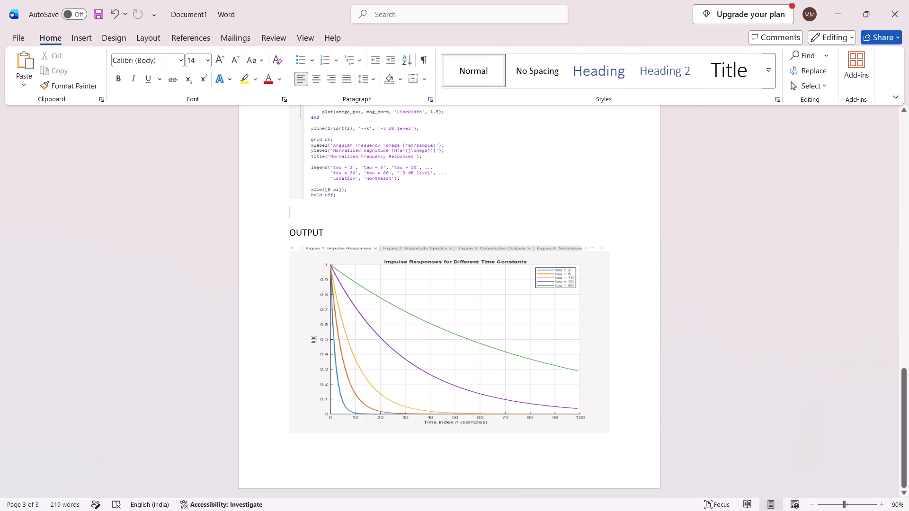
key(BackSpace)
Stretch the impulse responses plot slightly taller to use the freed line, keeping it on page 3.
click(465, 351)
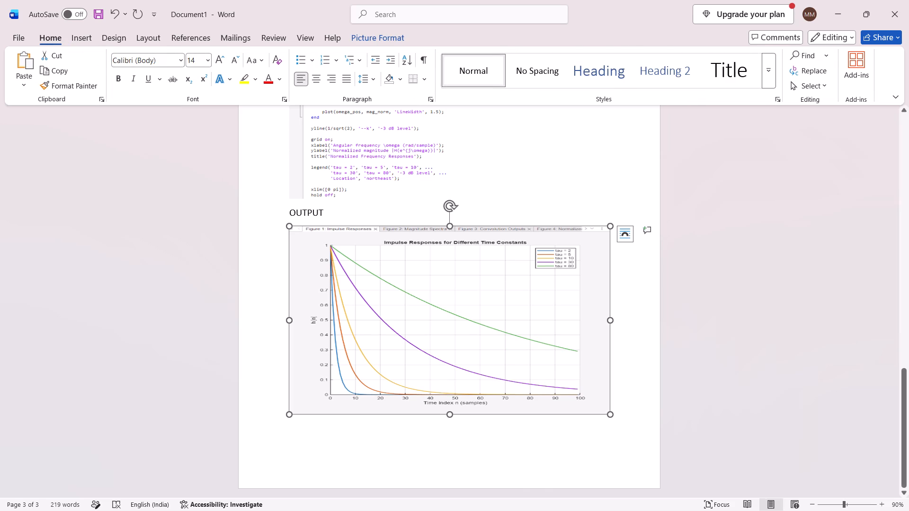
drag(450, 413, 454, 431)
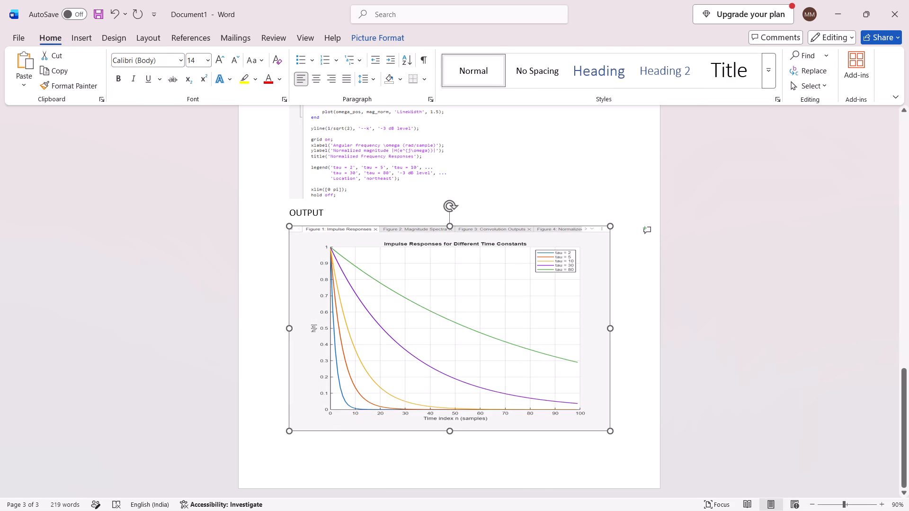
drag(454, 431, 454, 432)
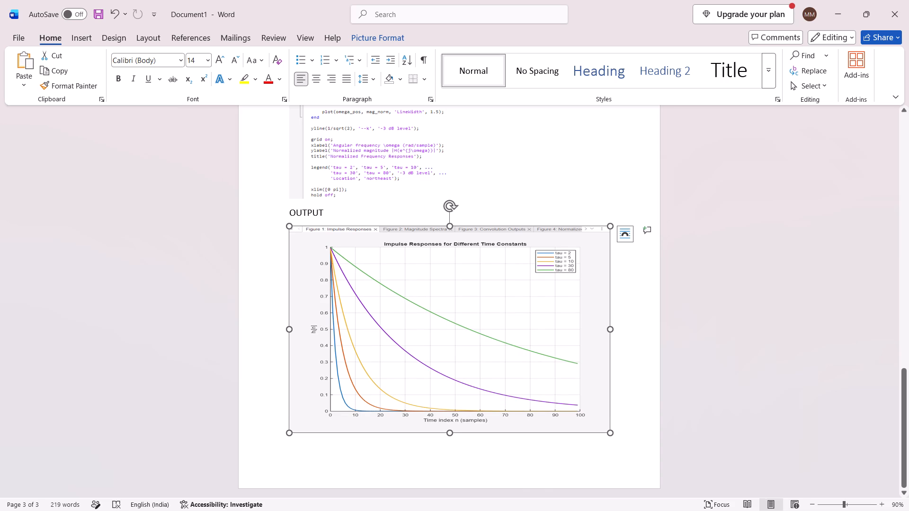
click(684, 357)
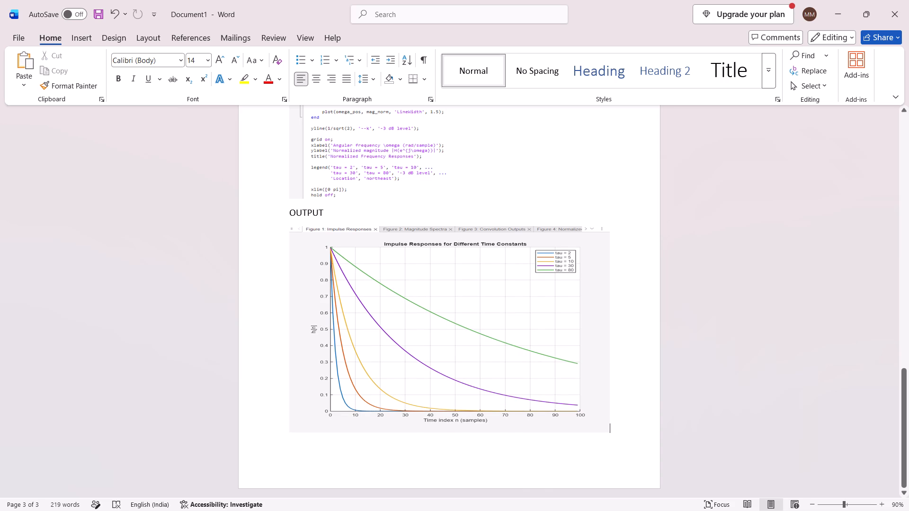
key(Return)
scroll(608, 314, up, 1)
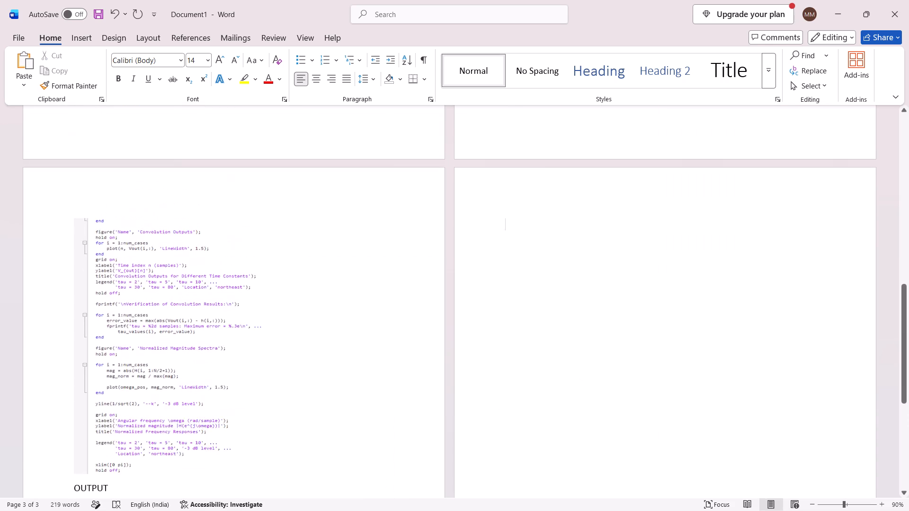
scroll(608, 314, up, 7)
scroll(608, 314, down, 5)
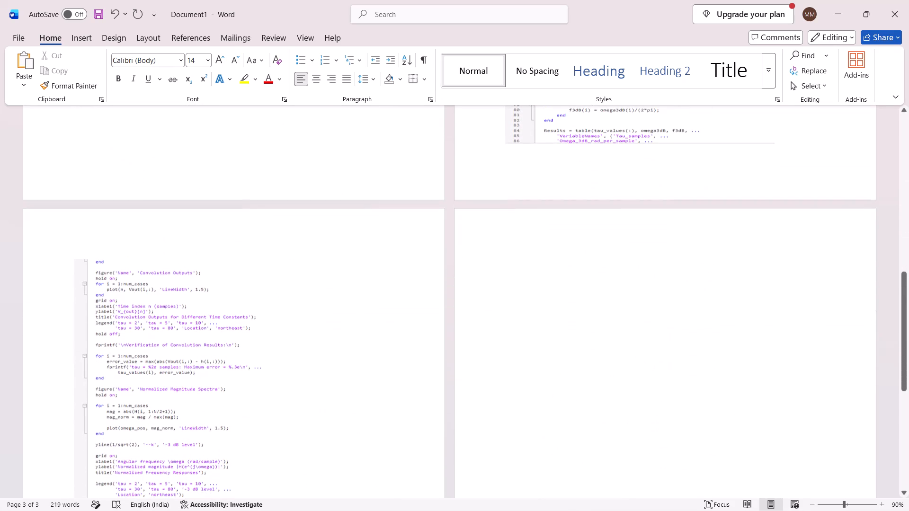
click(85, 37)
click(128, 83)
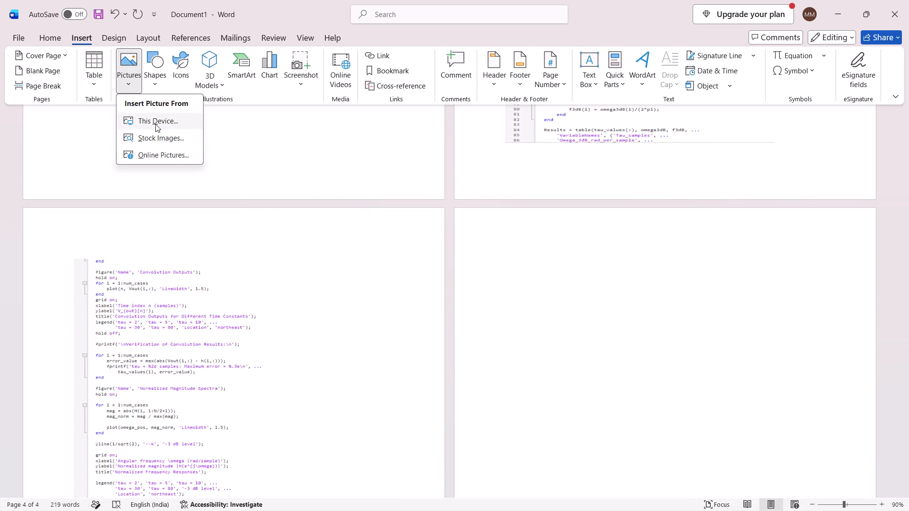
click(155, 124)
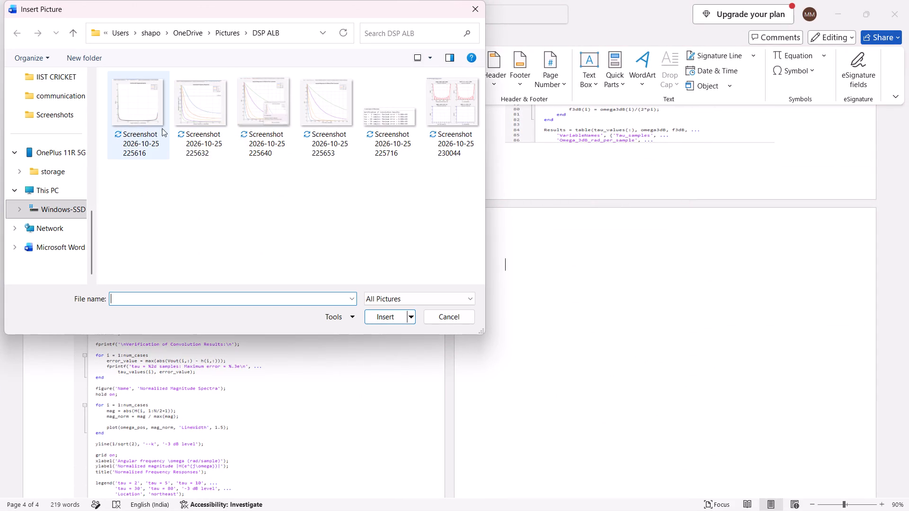
double_click(140, 115)
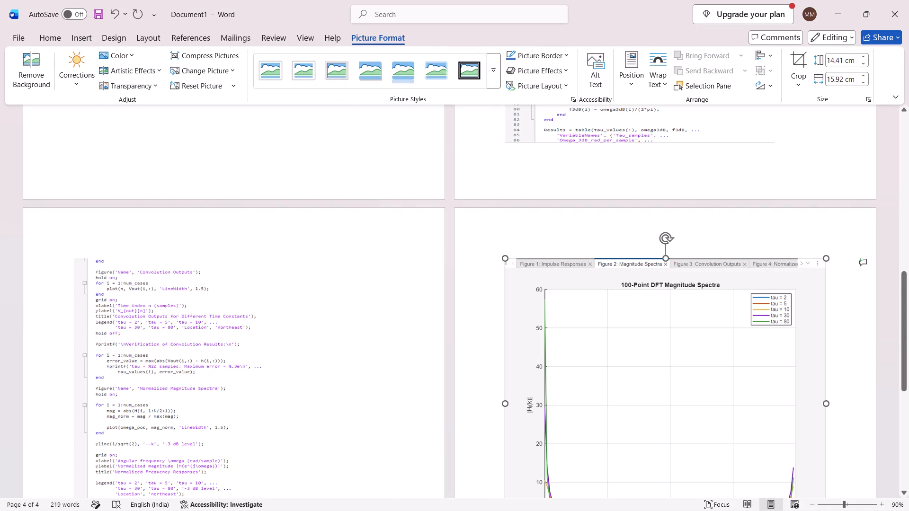
Reduce the magnitude spectra plot on page 4 to about 12.2 cm high and make it slightly narrower.
scroll(641, 300, down, 2)
click(651, 276)
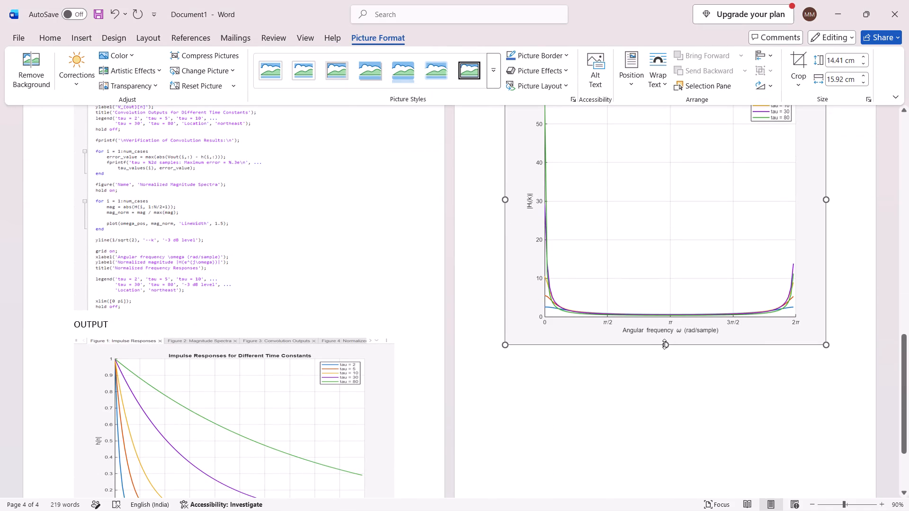
drag(666, 344, 666, 300)
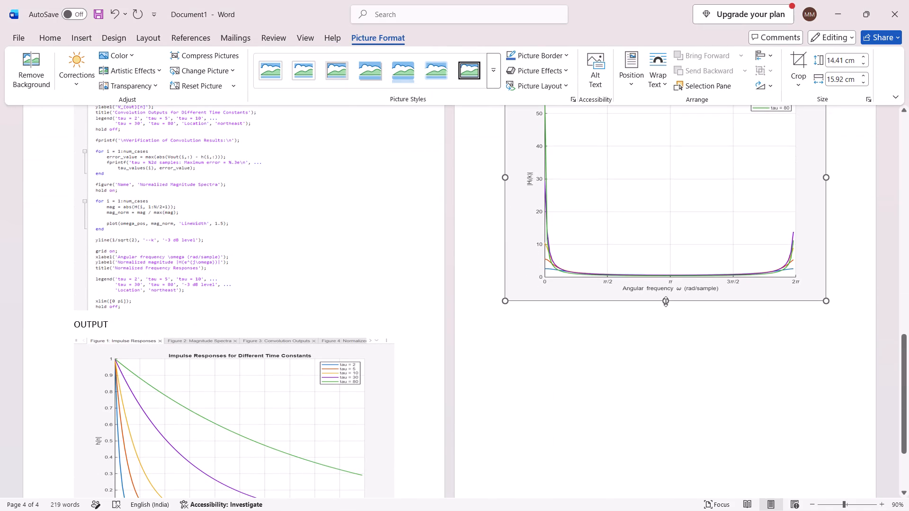
scroll(666, 301, up, 2)
scroll(666, 303, down, 1)
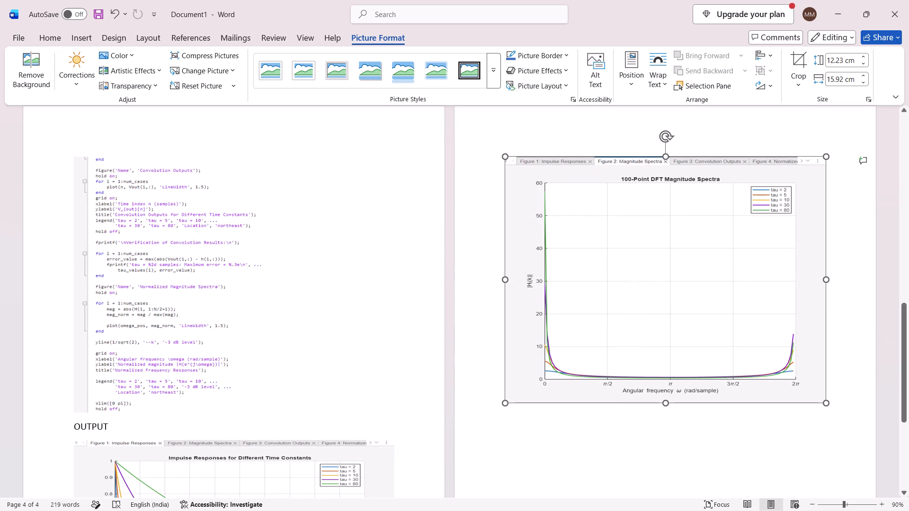
drag(826, 282, 780, 282)
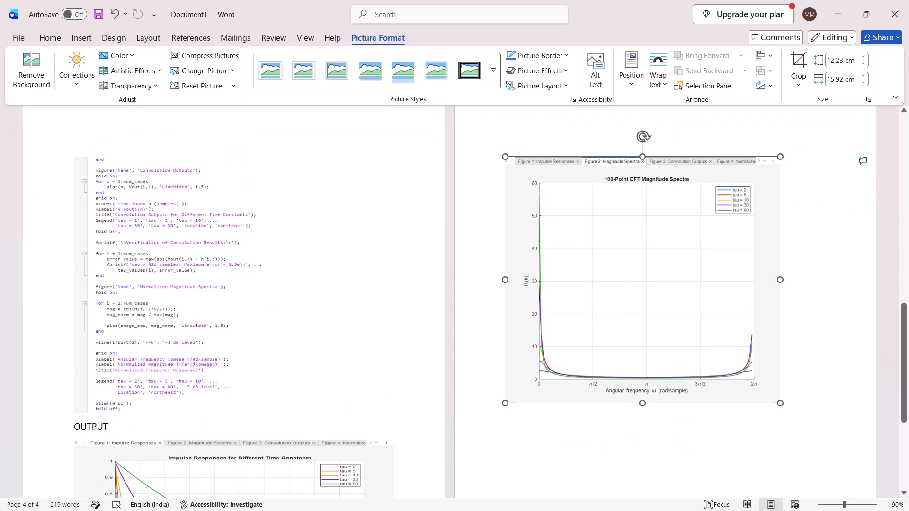
drag(780, 282, 802, 280)
Place the cursor after the magnitude spectra plot and open the options for inserting a picture there.
click(657, 430)
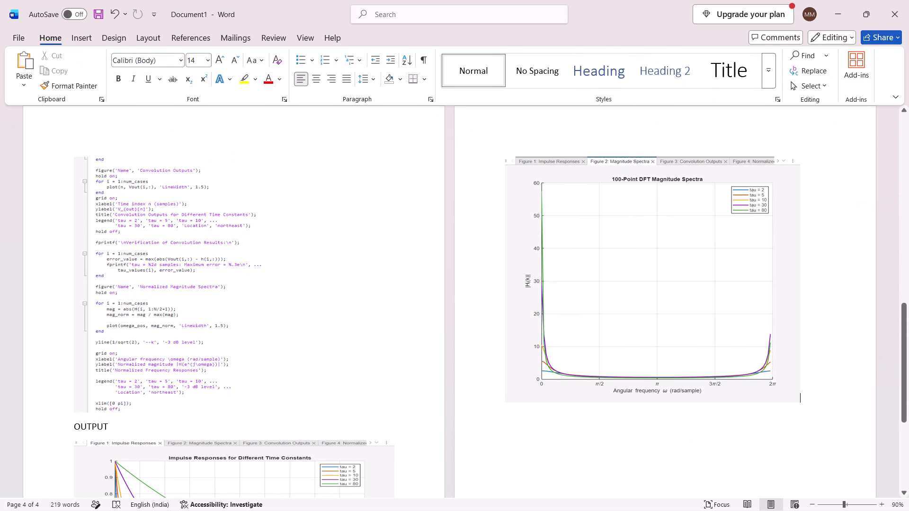
scroll(607, 334, down, 1)
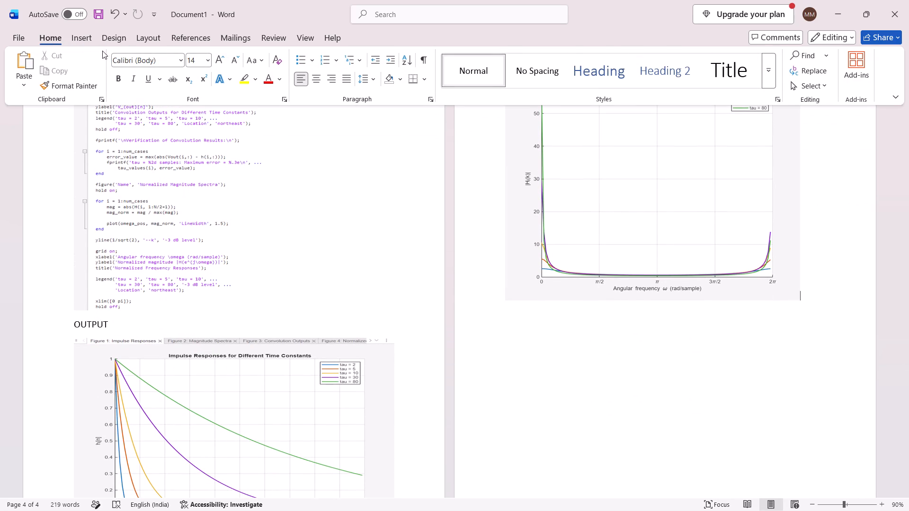
click(90, 44)
click(127, 86)
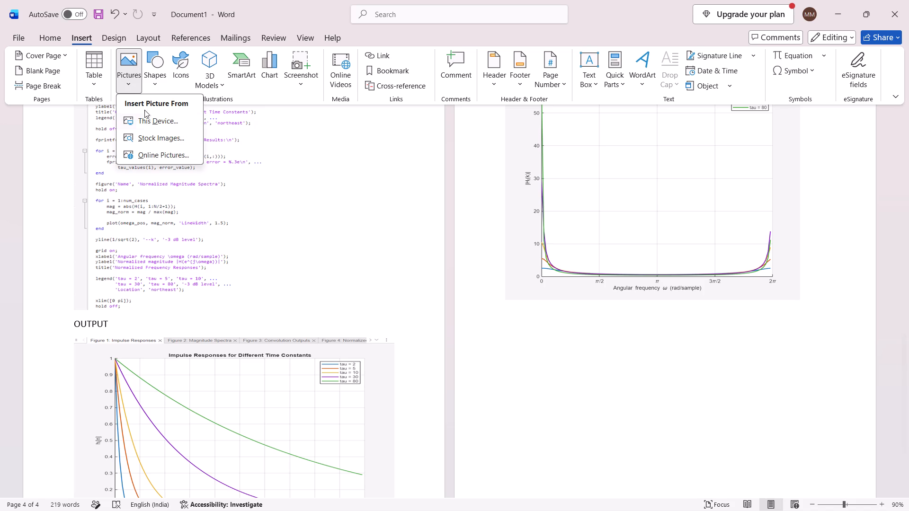
Insert the Command Window screenshot of the convolution verification results below the magnitude spectra plot and reduce its height to about 3.18 cm.
click(152, 121)
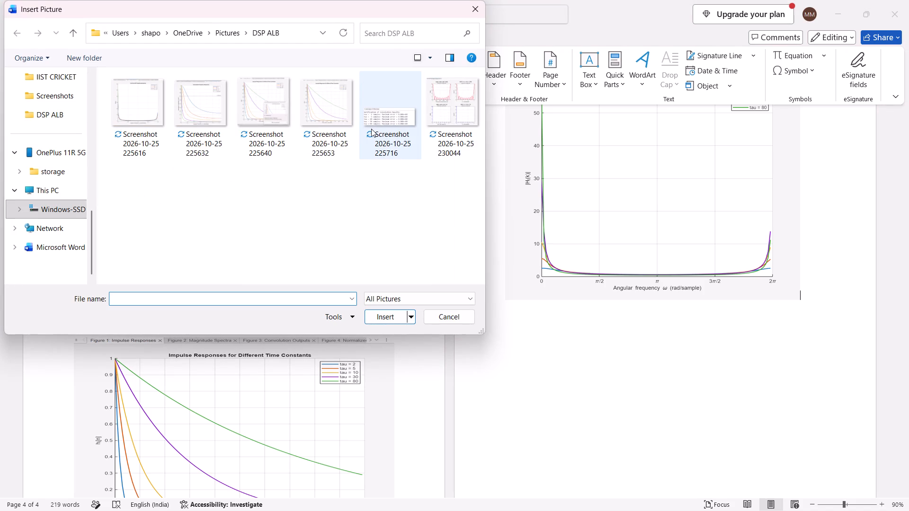
double_click(374, 128)
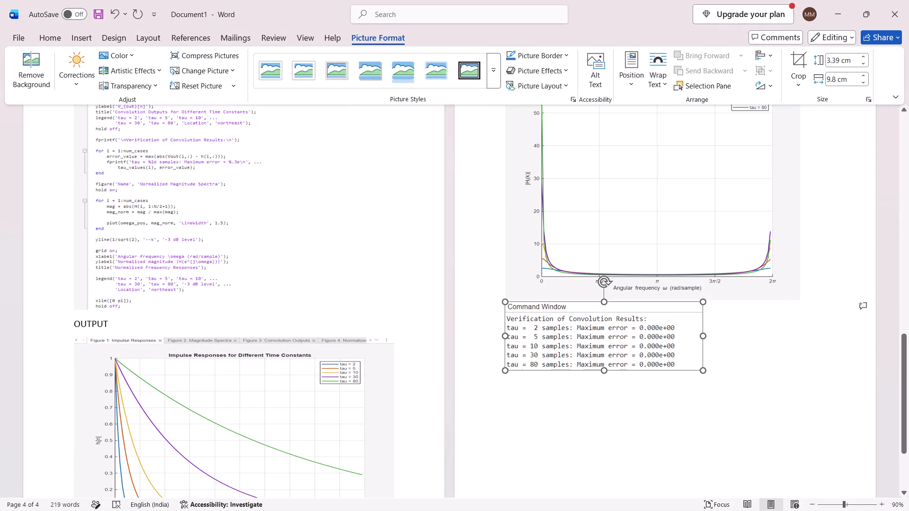
scroll(637, 335, up, 1)
scroll(637, 335, down, 1)
click(602, 369)
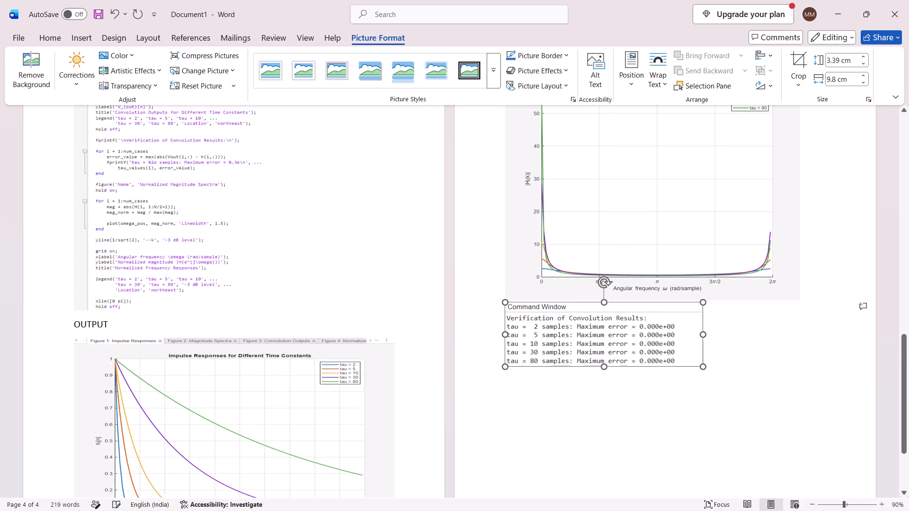
Start a new line below the verification results screenshot.
click(774, 363)
key(Return)
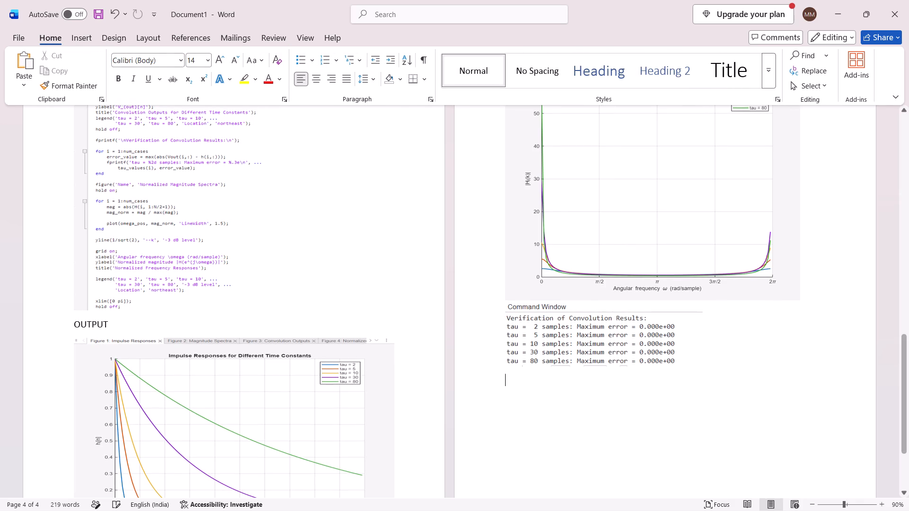
Arrange the Word report side by side with the reference PDF open in WhatsApp.
scroll(670, 370, down, 4)
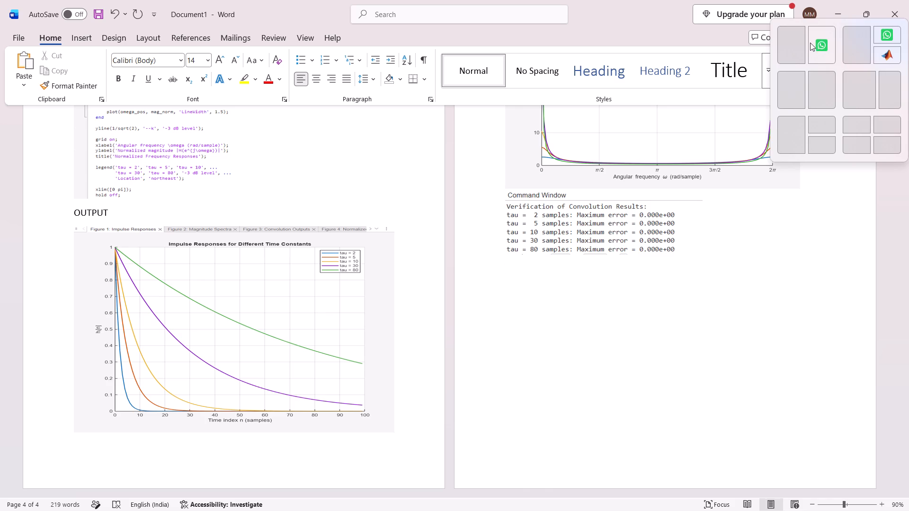
click(786, 43)
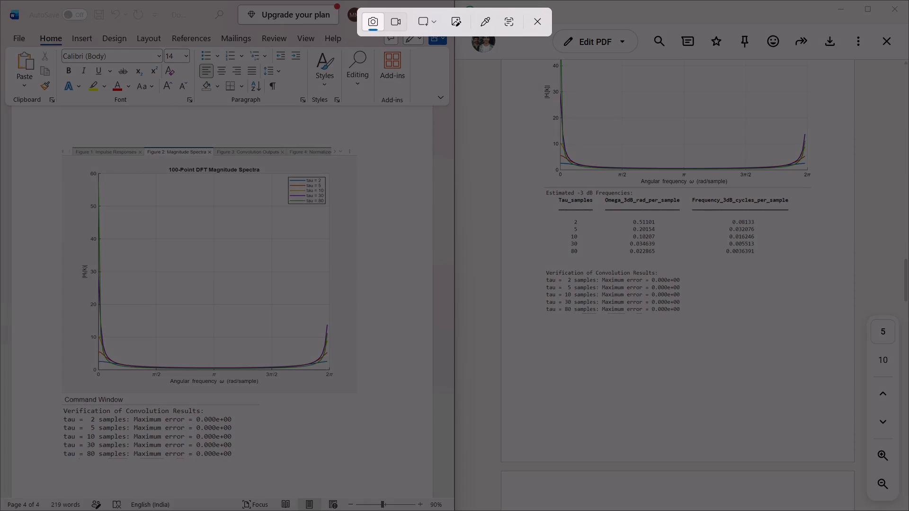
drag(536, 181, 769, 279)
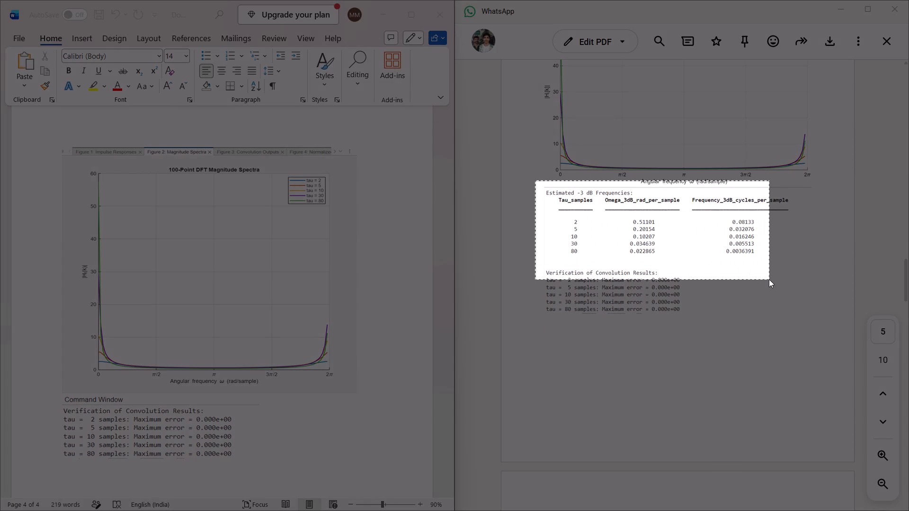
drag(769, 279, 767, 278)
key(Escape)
key(Print)
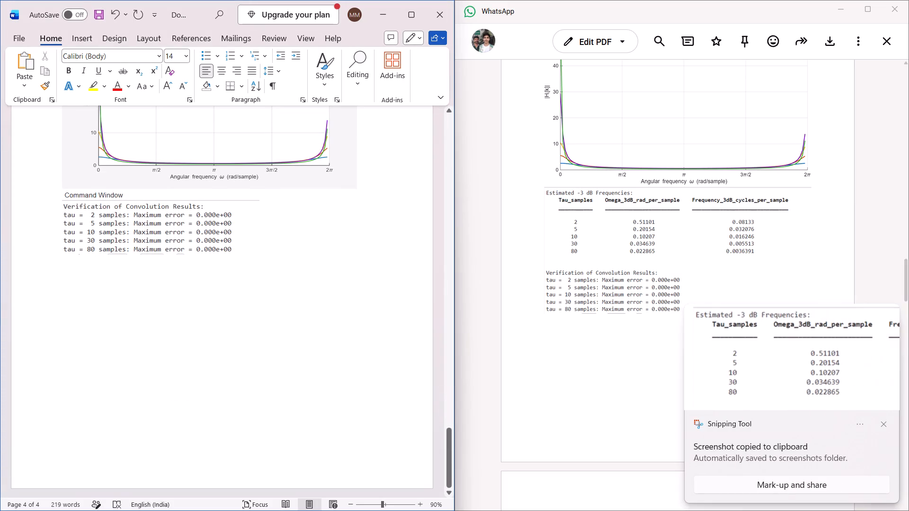
key(ctrl+v)
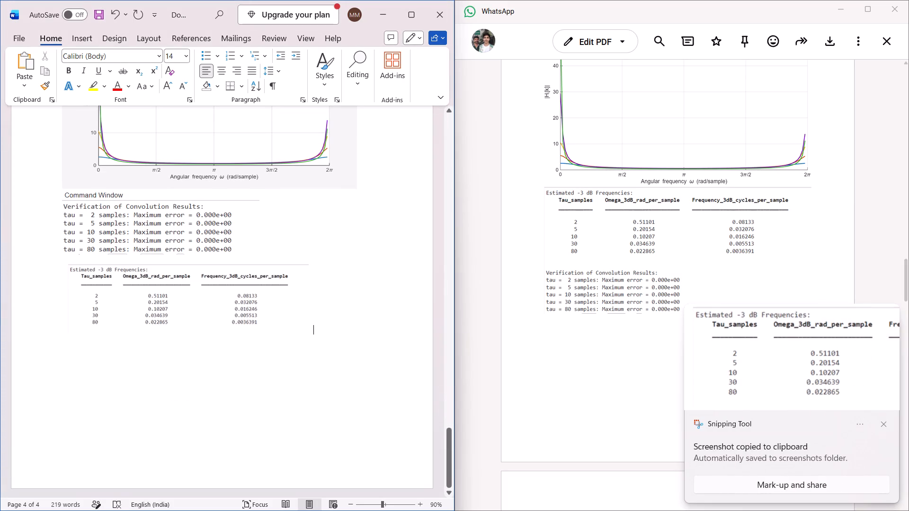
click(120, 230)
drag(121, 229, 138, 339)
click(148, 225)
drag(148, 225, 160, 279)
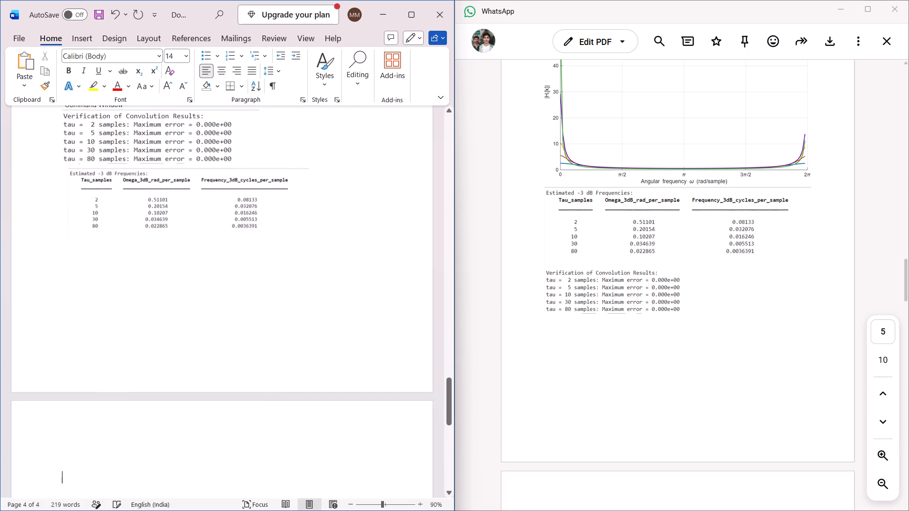
scroll(201, 337, down, 1)
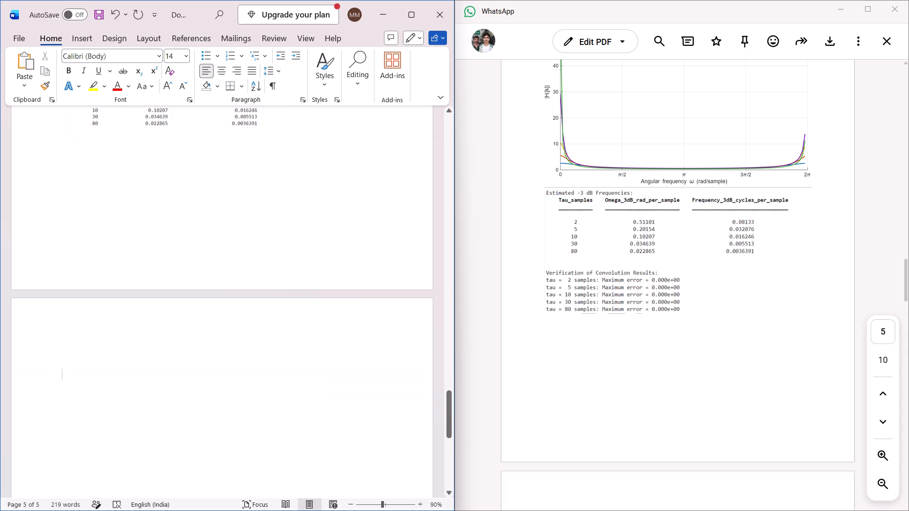
scroll(650, 358, down, 2)
scroll(651, 359, up, 1)
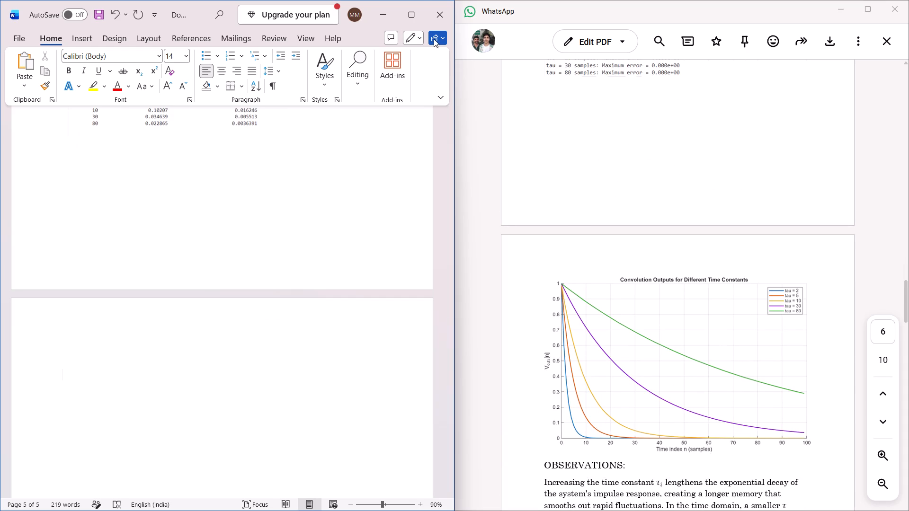
Maximize the Word window and go back to the plots on pages 3 and 4.
click(416, 18)
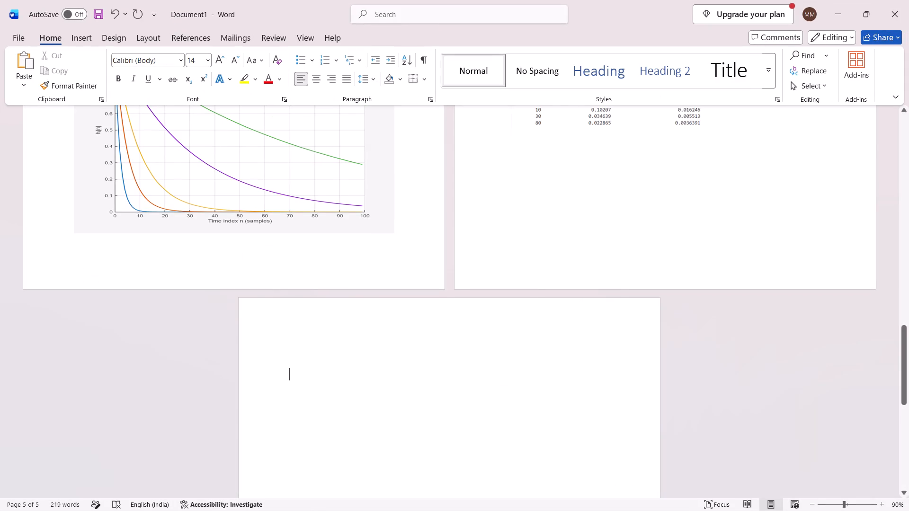
scroll(412, 251, up, 5)
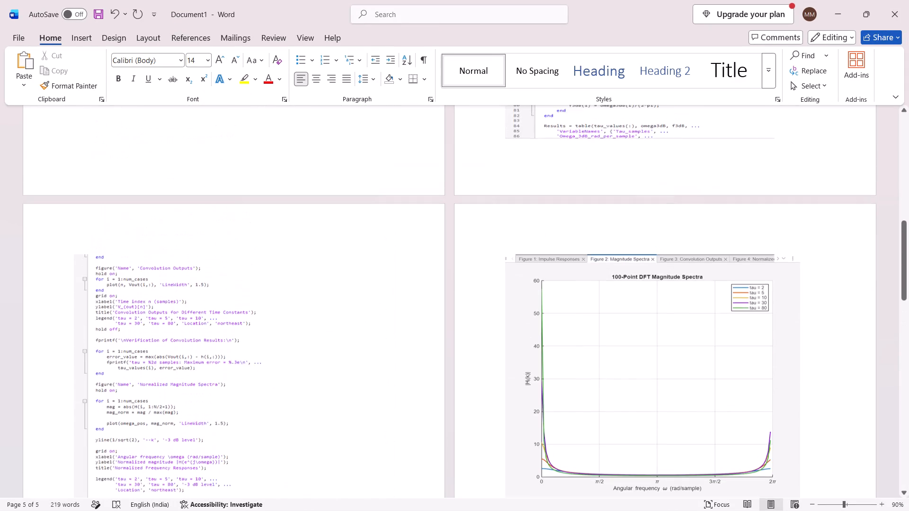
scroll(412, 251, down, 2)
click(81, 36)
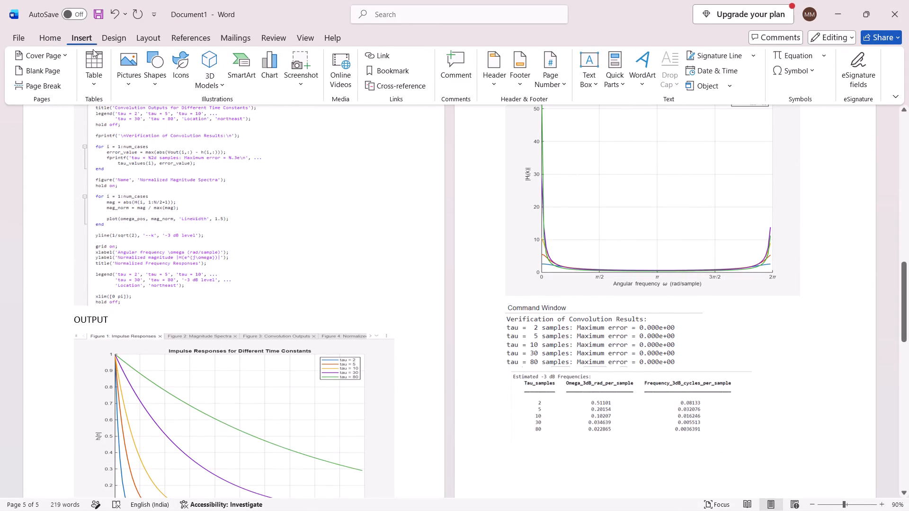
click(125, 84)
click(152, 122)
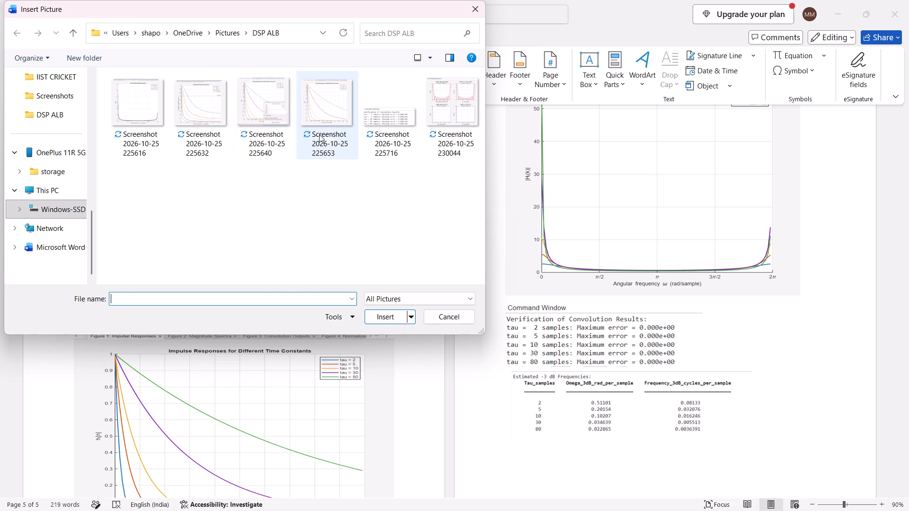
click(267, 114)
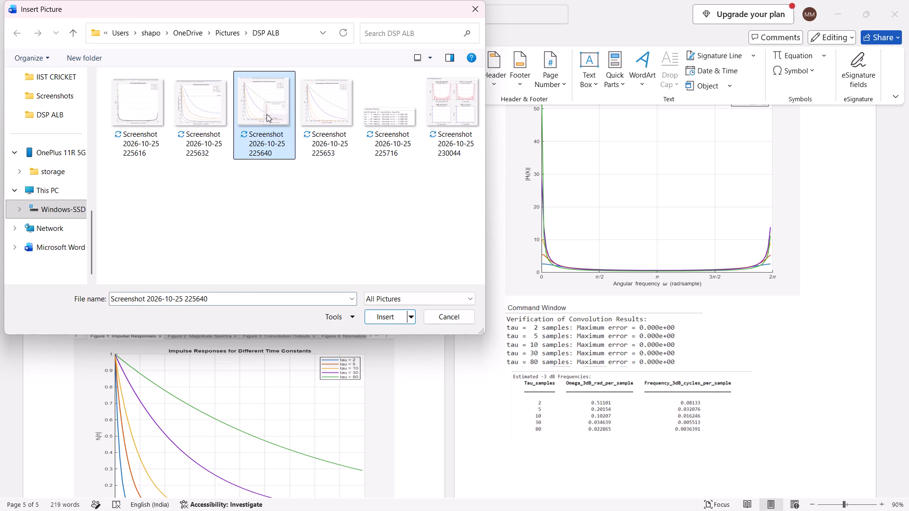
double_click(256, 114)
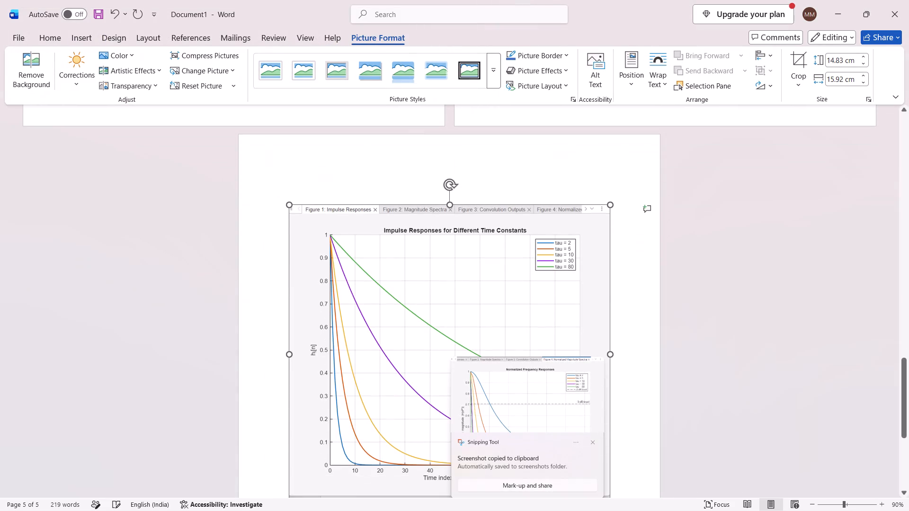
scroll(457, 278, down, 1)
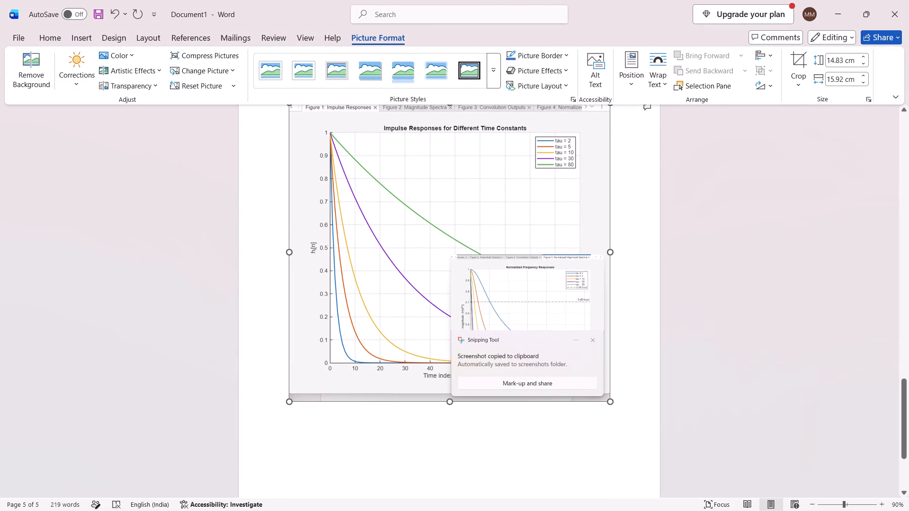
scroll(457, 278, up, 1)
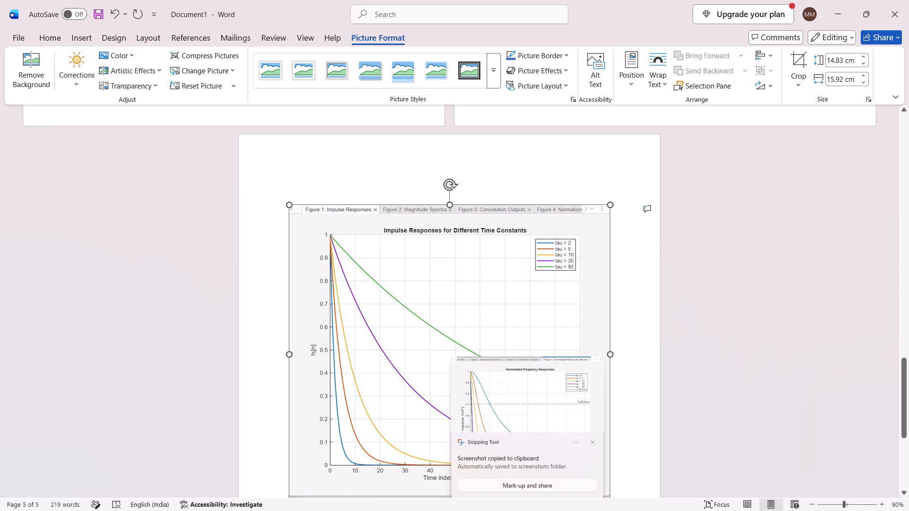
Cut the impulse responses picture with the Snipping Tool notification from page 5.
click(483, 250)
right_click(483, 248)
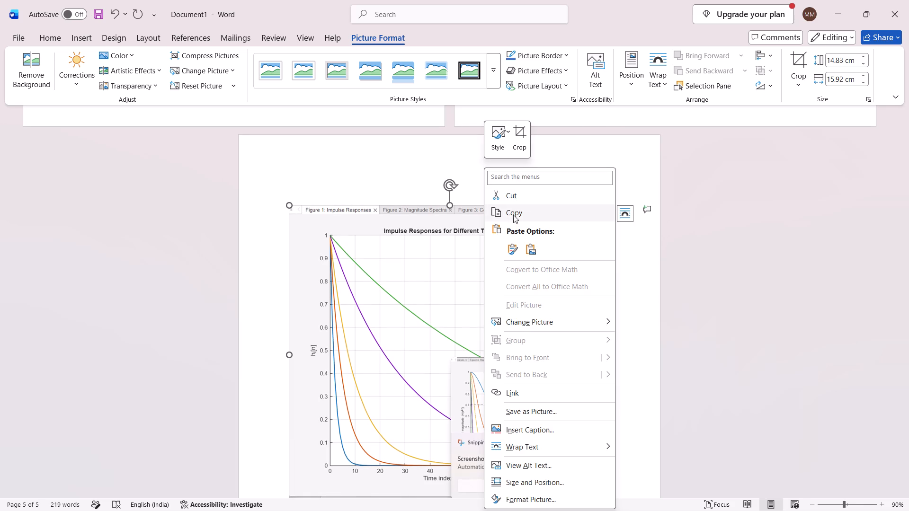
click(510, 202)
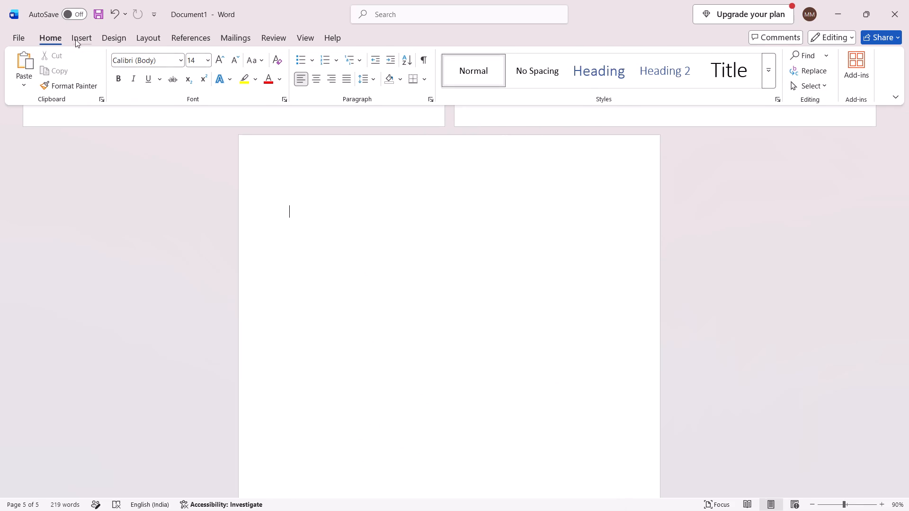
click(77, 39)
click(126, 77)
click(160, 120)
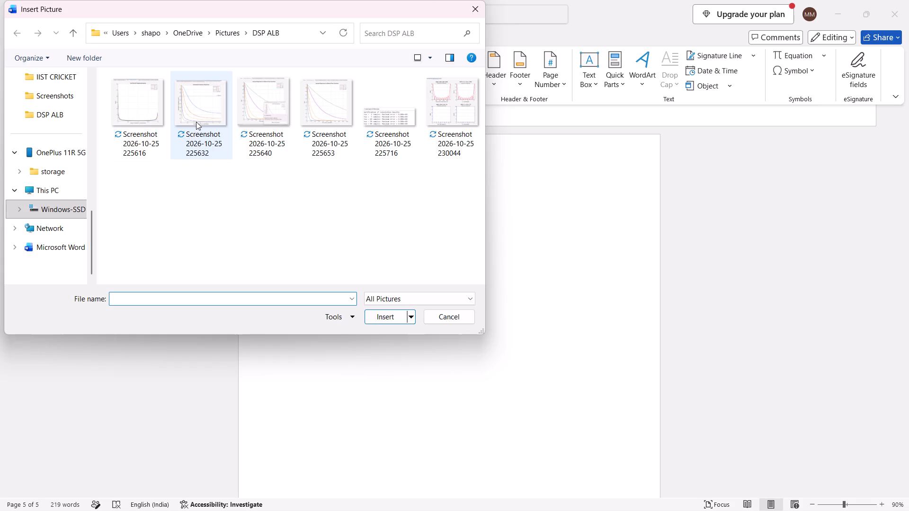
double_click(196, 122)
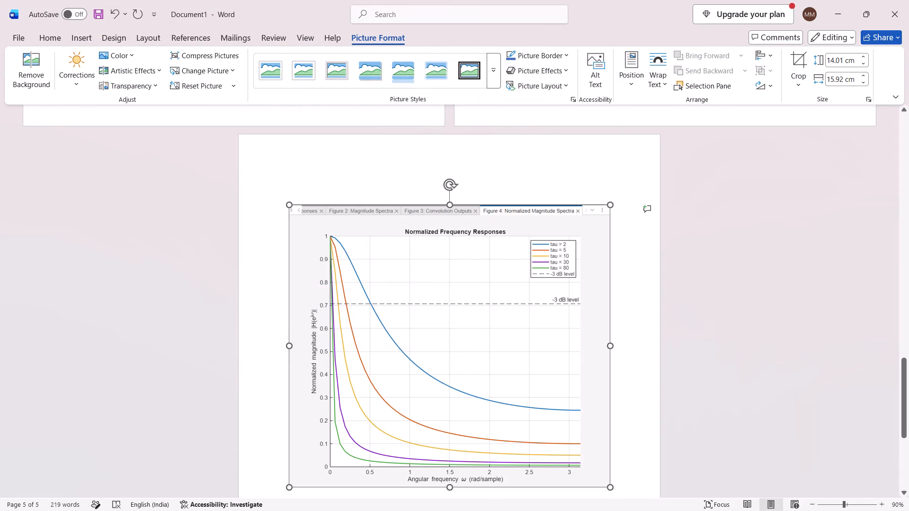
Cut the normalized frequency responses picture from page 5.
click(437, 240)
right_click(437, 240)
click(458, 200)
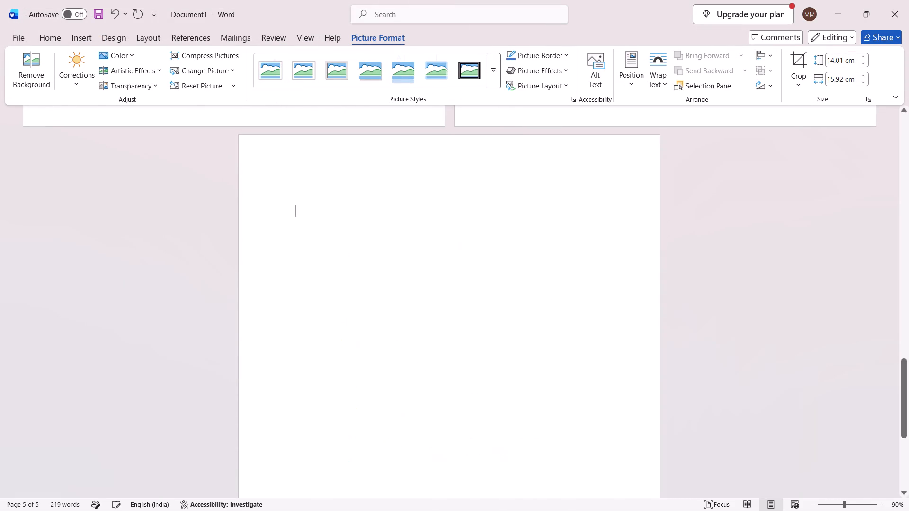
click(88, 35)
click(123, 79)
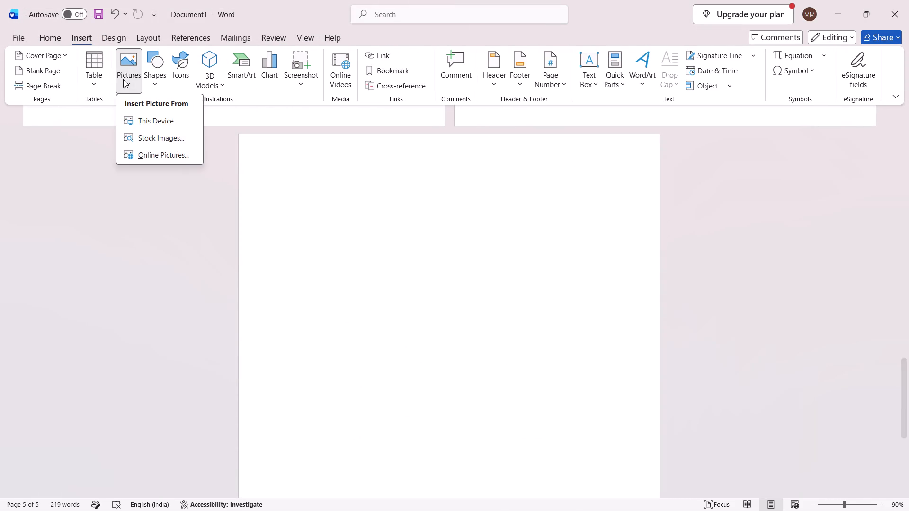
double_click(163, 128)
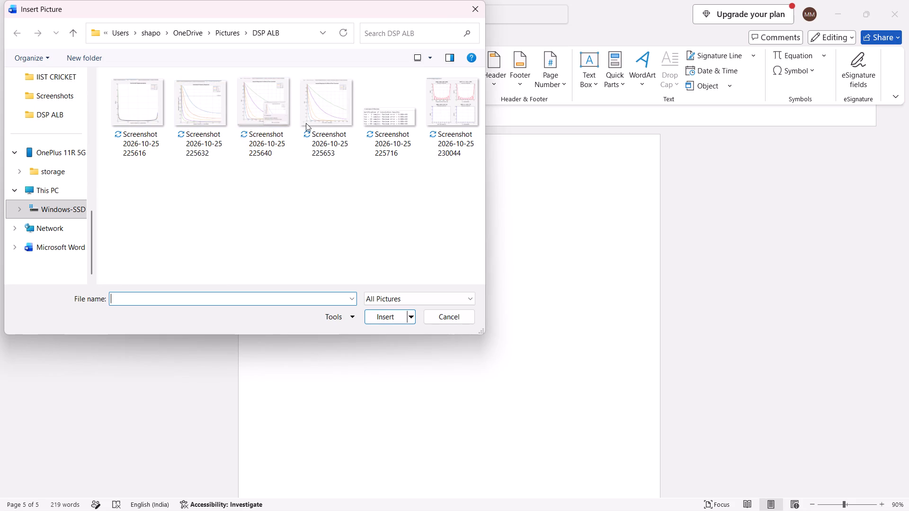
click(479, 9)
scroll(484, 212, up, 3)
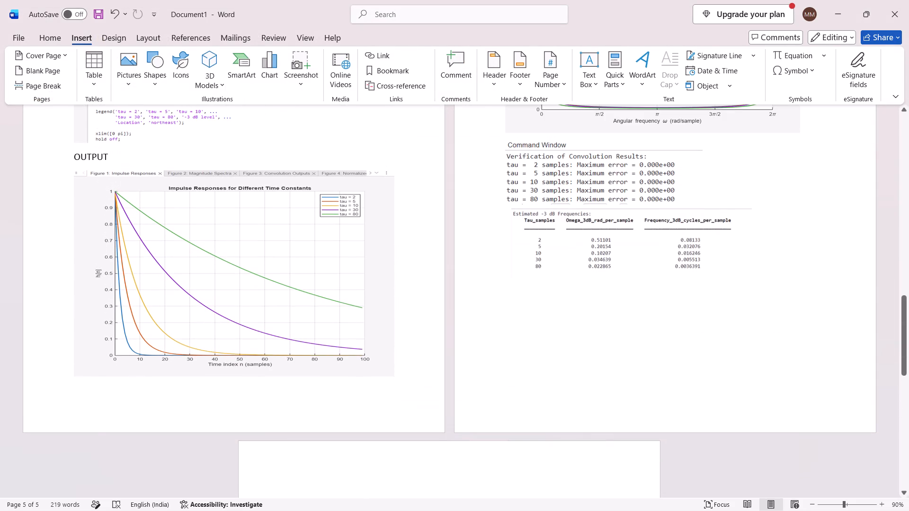
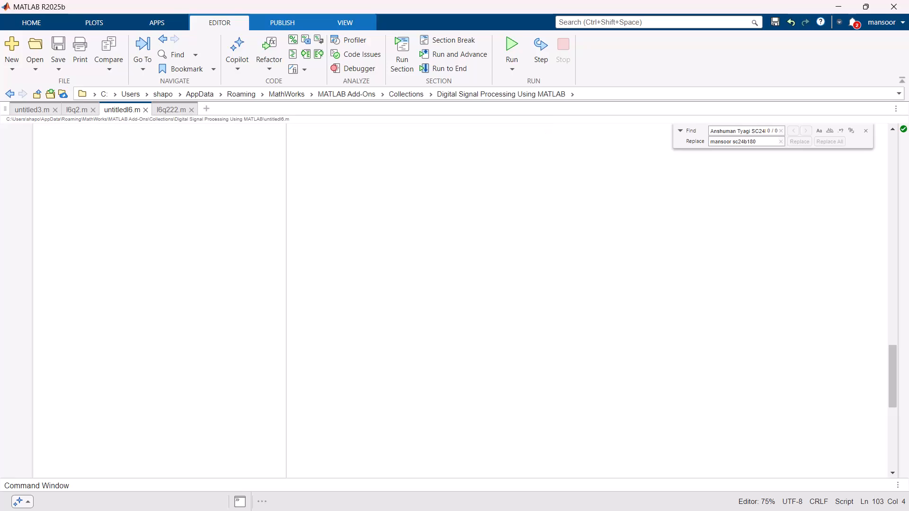
Run the untitledl6.m script in MATLAB to generate the Question 1 figures.
scroll(181, 242, up, 7)
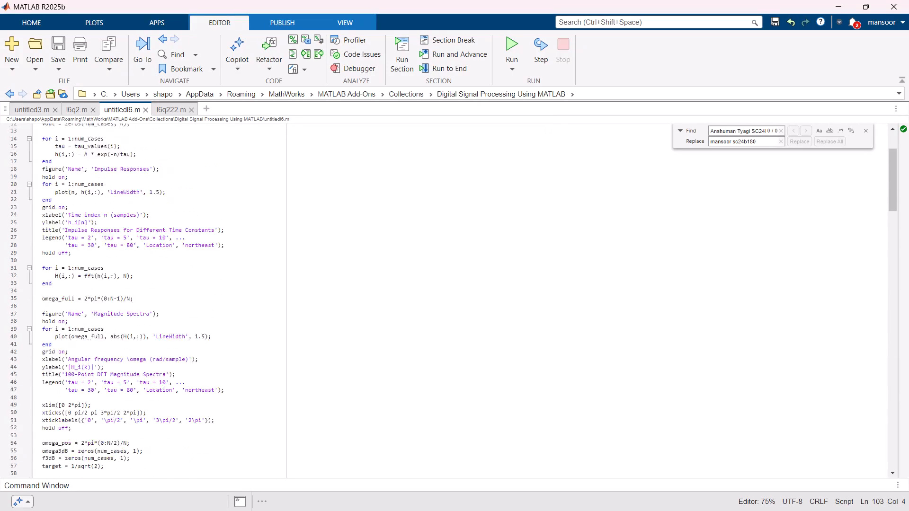
scroll(182, 244, up, 5)
click(509, 43)
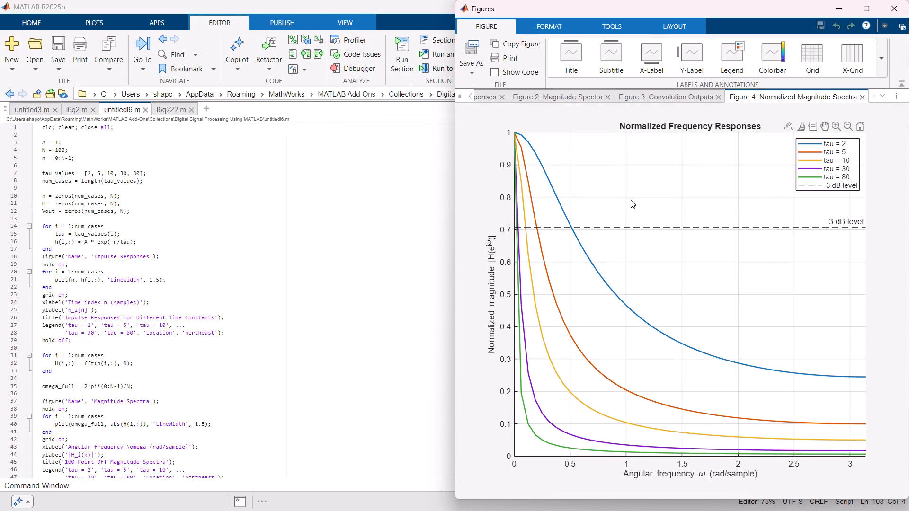
Capture a rectangular screenshot of the Figure 3: Convolution Outputs plot, including the row of figure names above it.
click(662, 95)
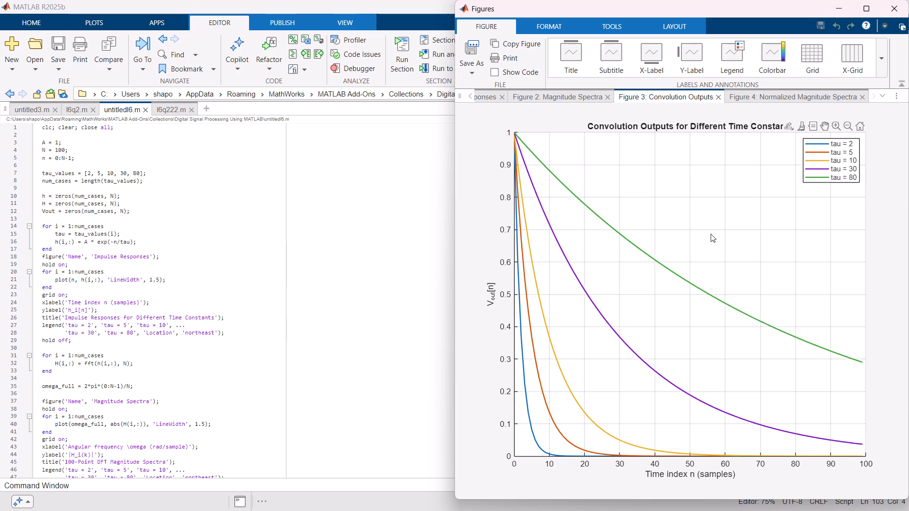
key(Print)
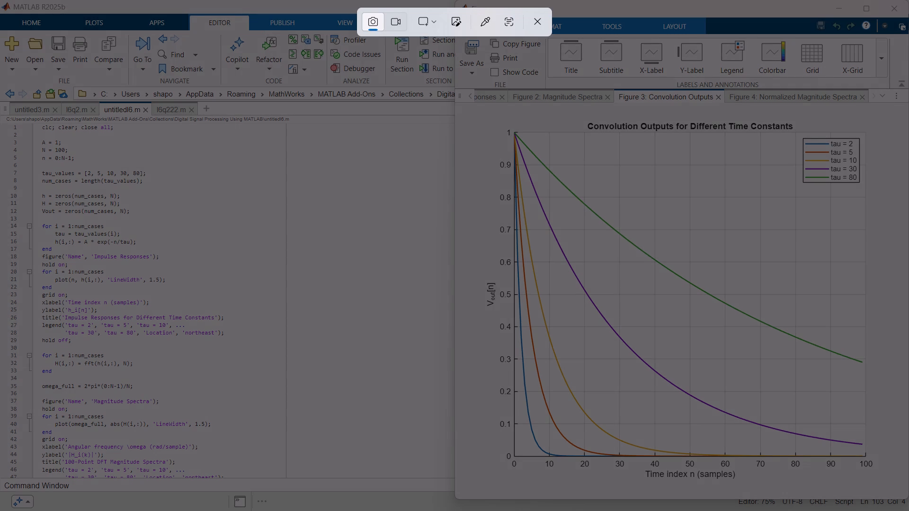
drag(458, 90, 902, 485)
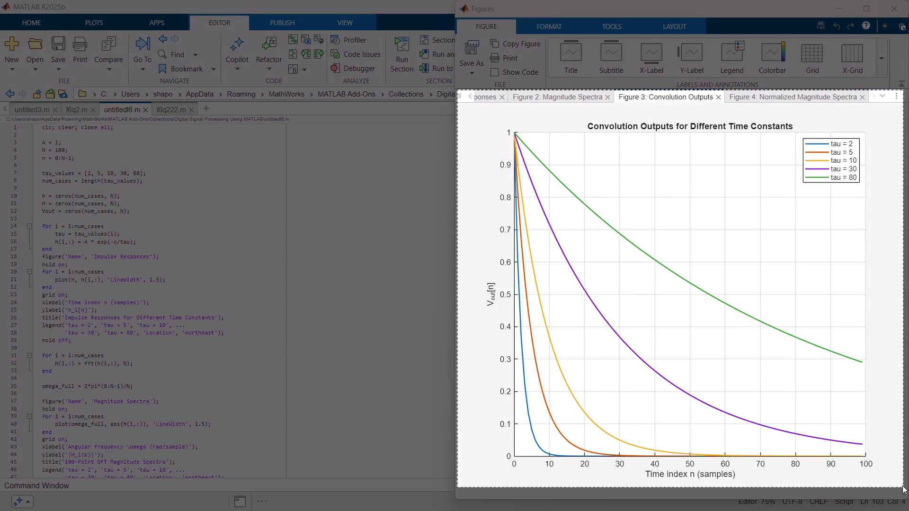
drag(902, 485, 907, 488)
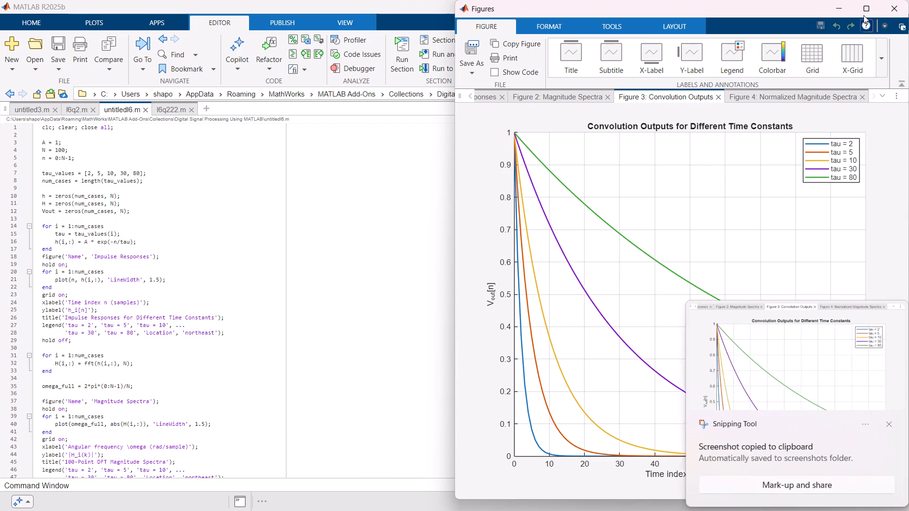
Switch to the Word report and paste the convolution outputs screenshot onto the empty page 5.
click(846, 4)
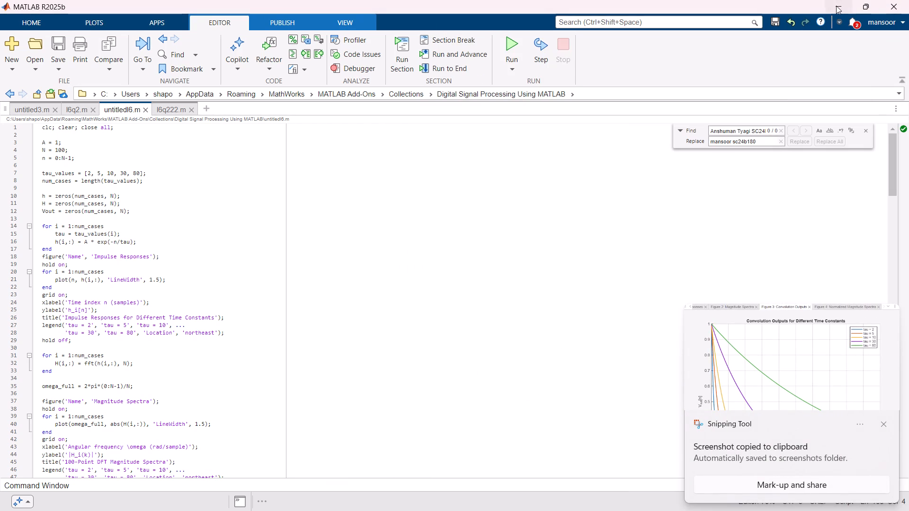
click(836, 6)
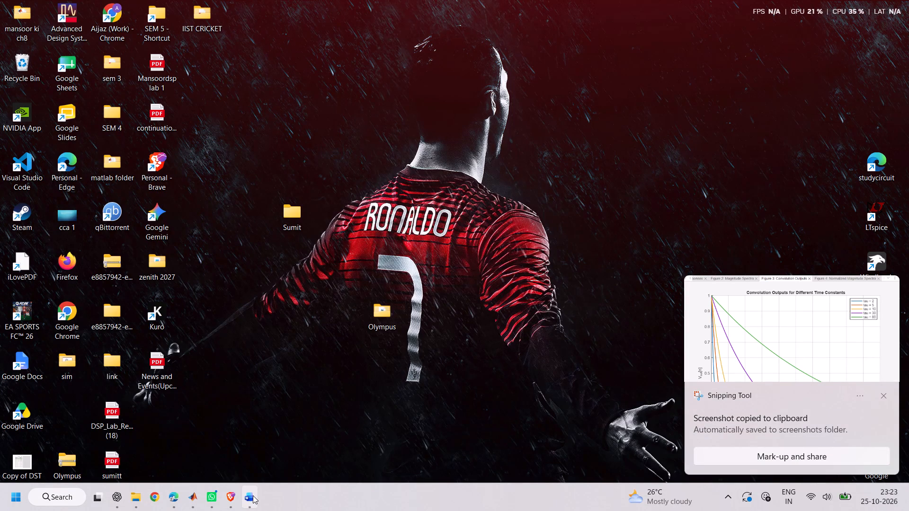
click(258, 432)
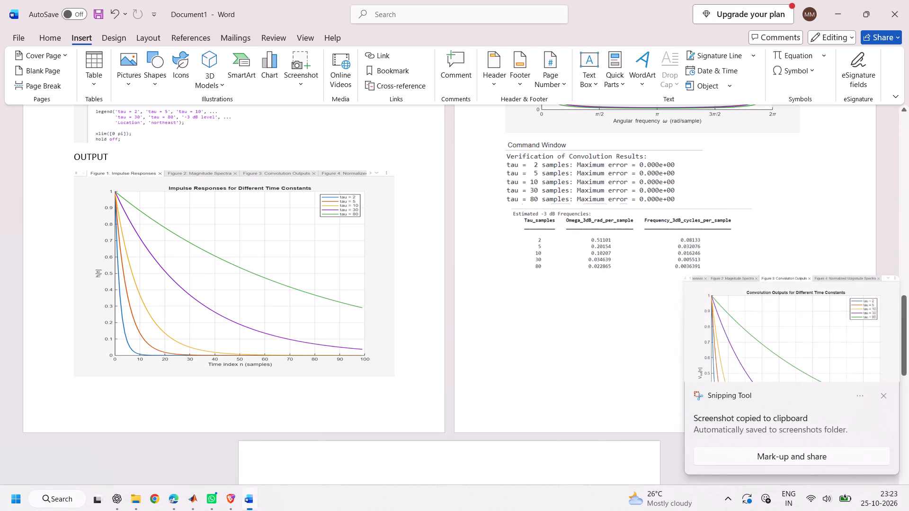
scroll(444, 375, down, 1)
scroll(309, 432, down, 2)
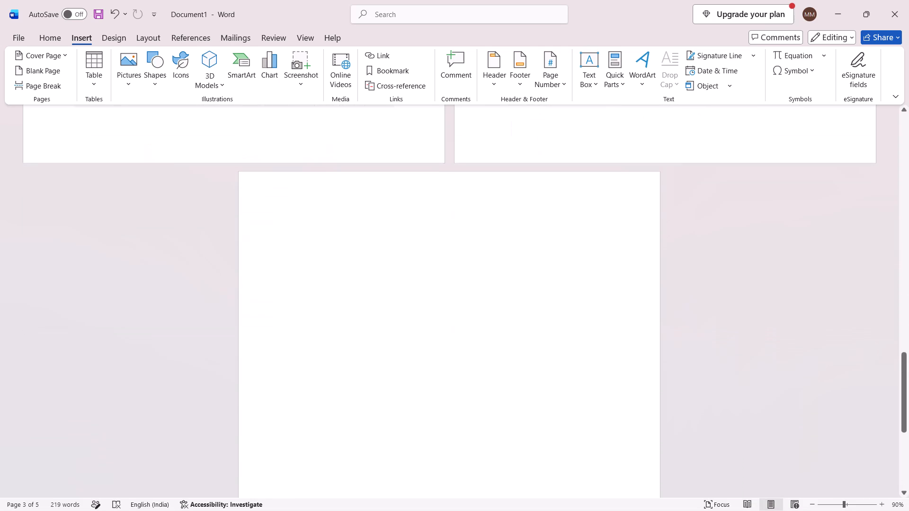
key(ctrl+v)
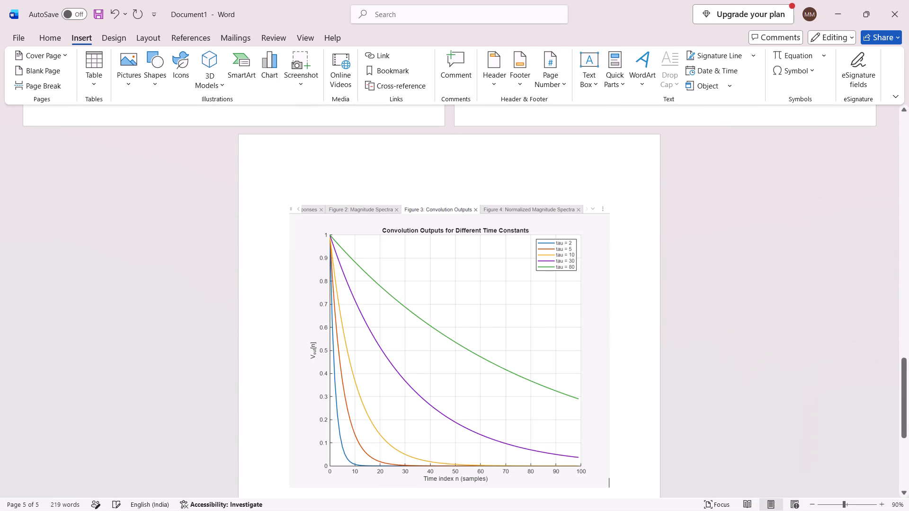
Reduce the height of the convolution outputs picture on page 5, keeping its width.
click(429, 317)
drag(449, 490, 440, 444)
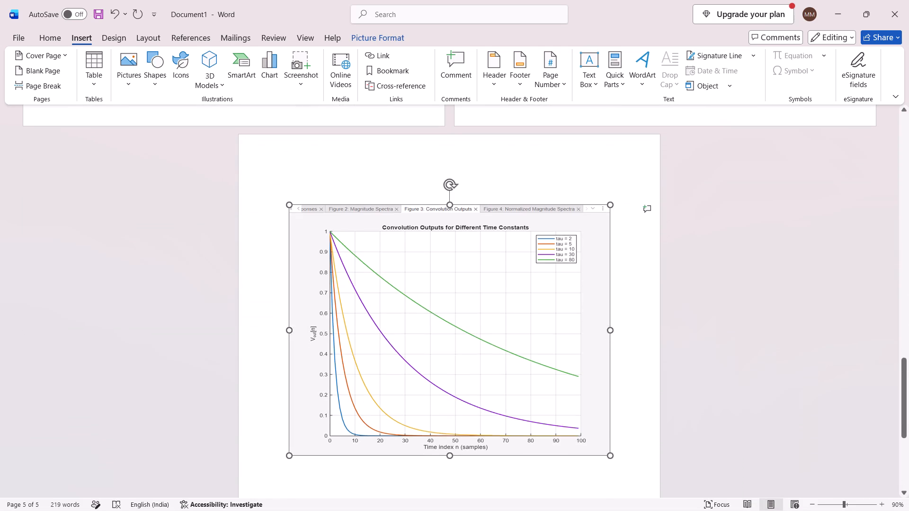
Narrow the convolution outputs picture on page 5 to about five-sixths of its width and slightly reduce its height.
drag(440, 444, 440, 441)
drag(610, 323, 556, 323)
drag(470, 324, 500, 297)
Add two new lines below the convolution outputs picture on page 5.
click(588, 349)
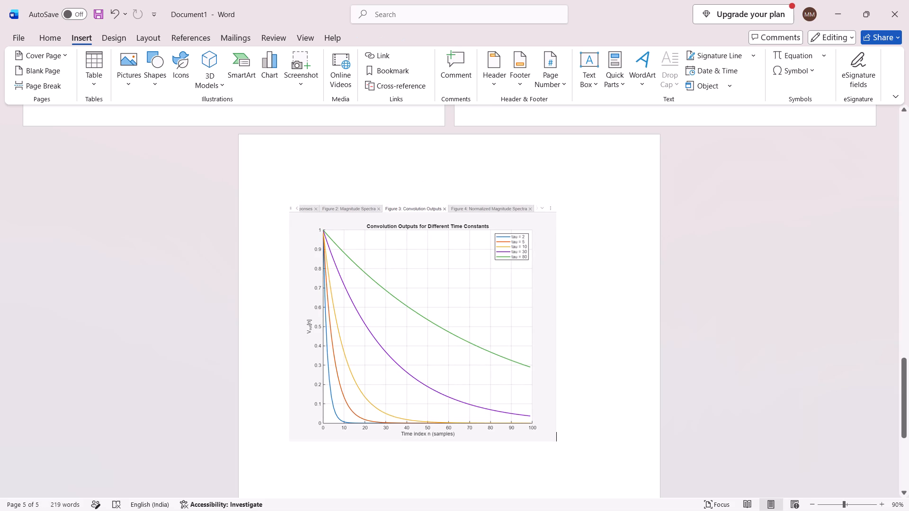
scroll(576, 376, down, 2)
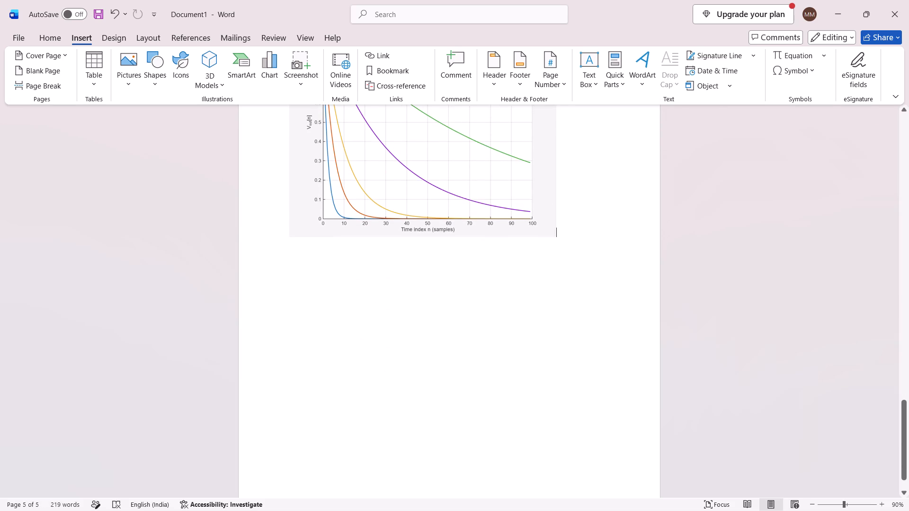
key(Return)
key(Return)
Snap the Word report to the left half of the screen for a side-by-side window layout.
scroll(420, 327, down, 2)
scroll(420, 327, up, 1)
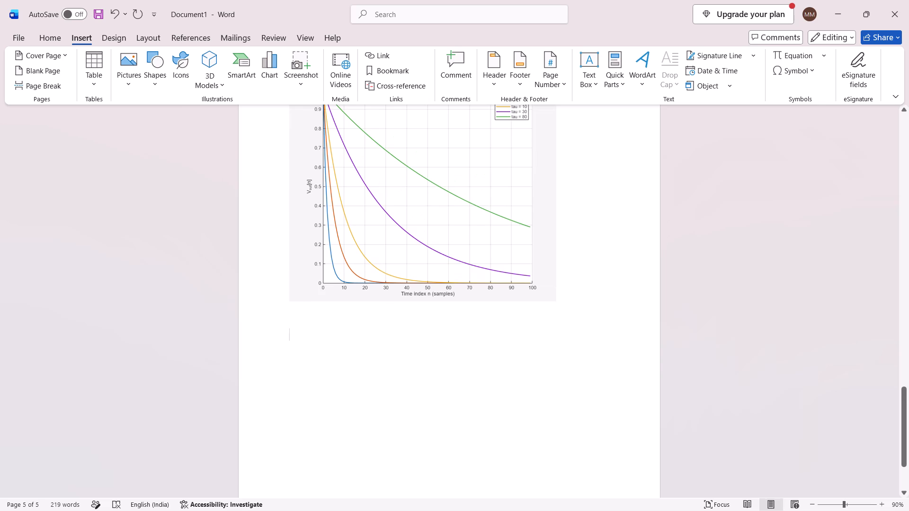
scroll(420, 328, up, 2)
scroll(420, 328, down, 6)
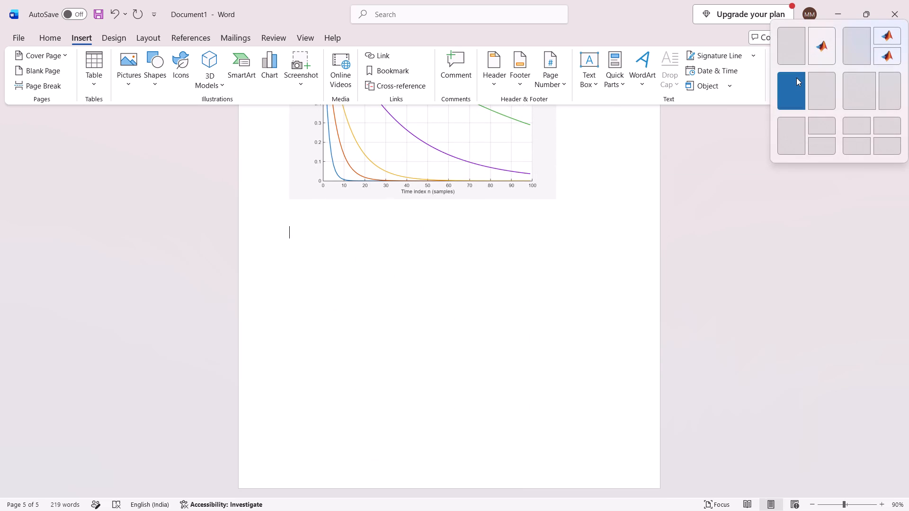
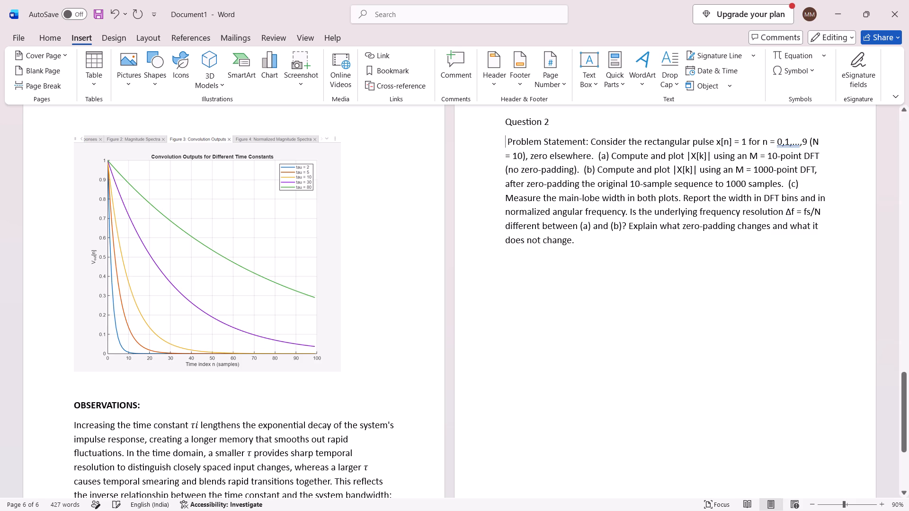
Make the "Question 2" heading and the "Problem Statement:" label on page 6 bold.
drag(504, 118, 582, 150)
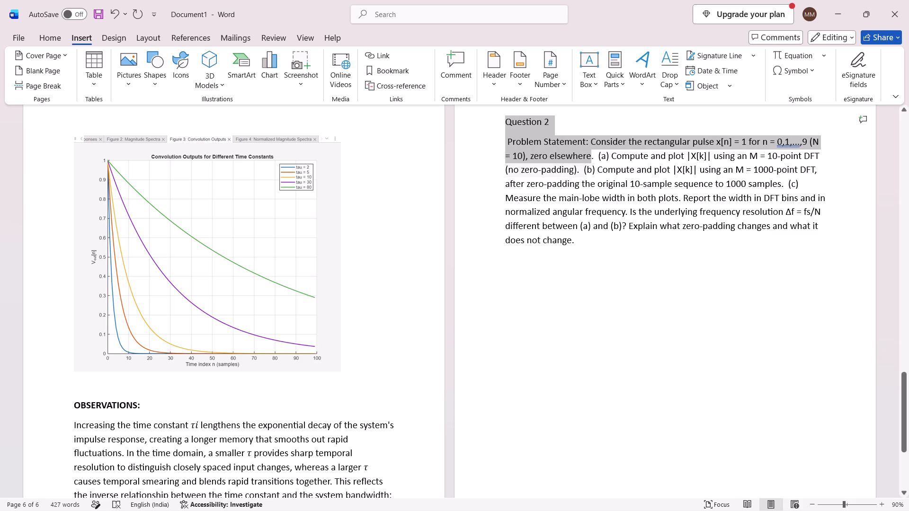
drag(582, 150, 590, 145)
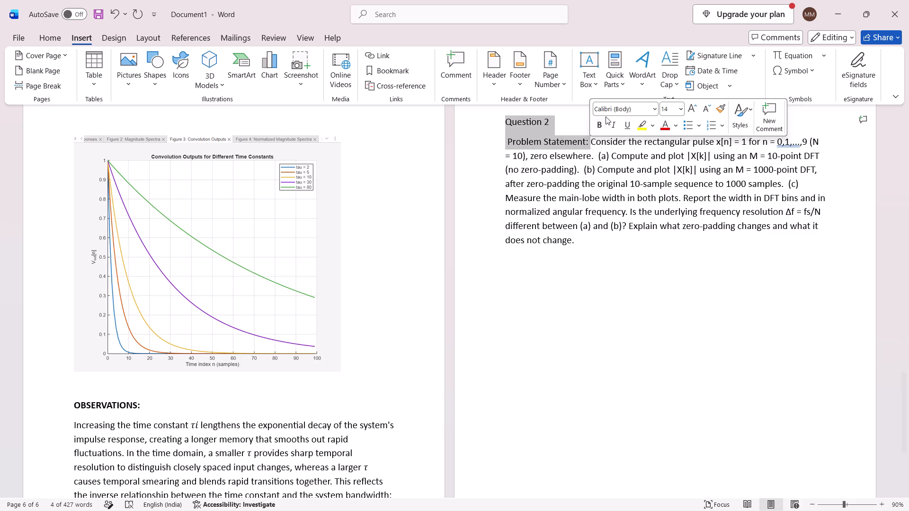
click(599, 121)
click(608, 300)
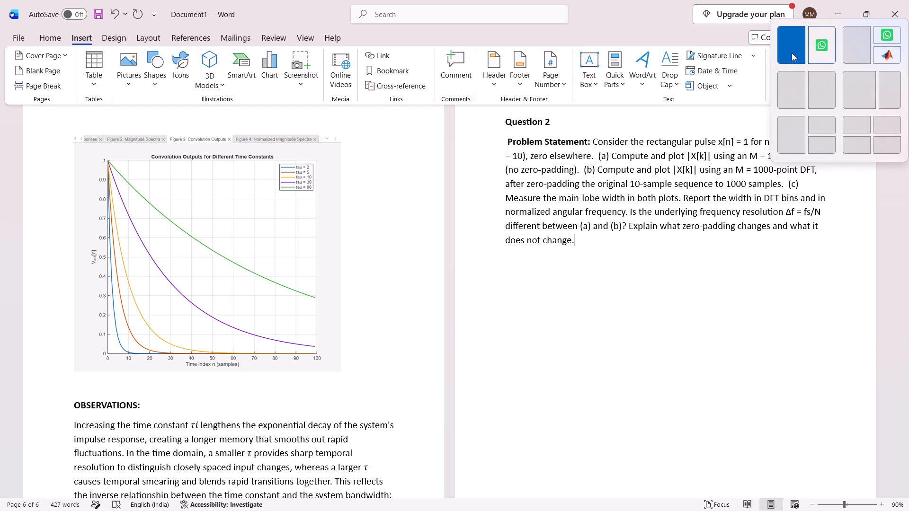
Arrange the Word report side by side with the reference PDF open in WhatsApp.
click(792, 53)
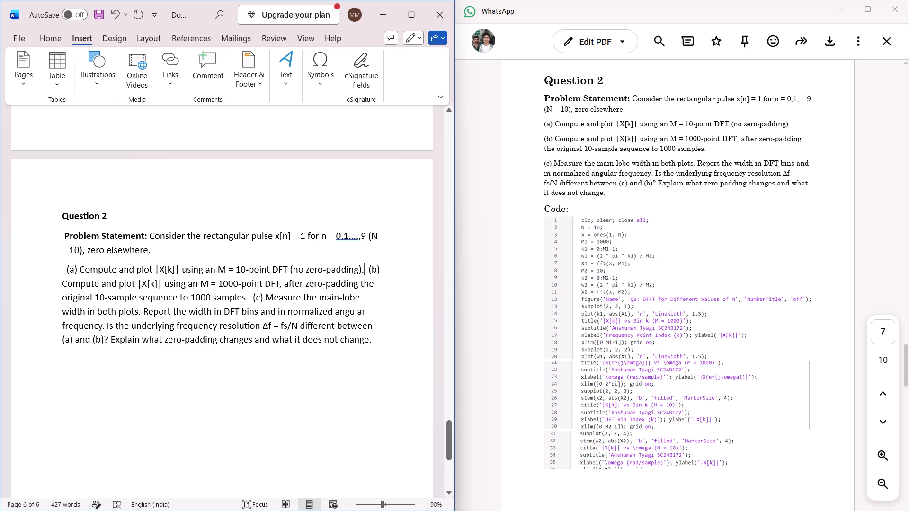
click(368, 269)
key(Return)
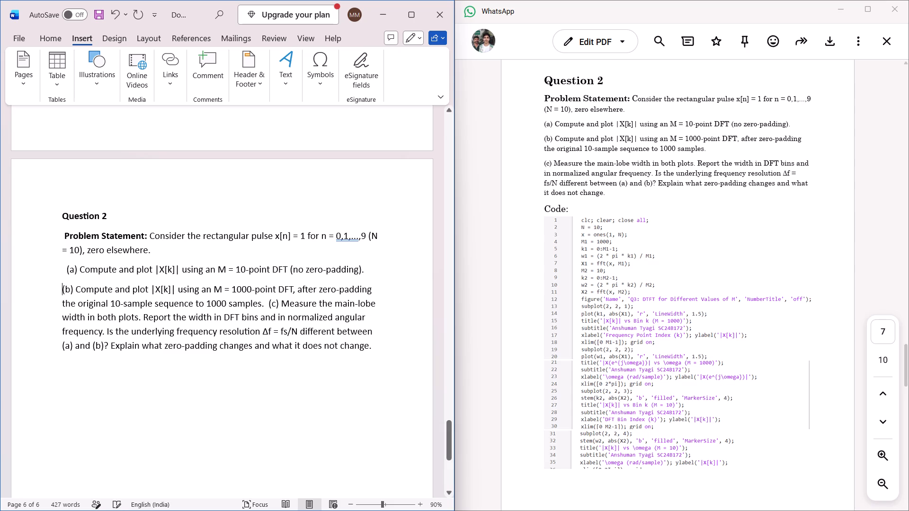
click(267, 302)
key(Return)
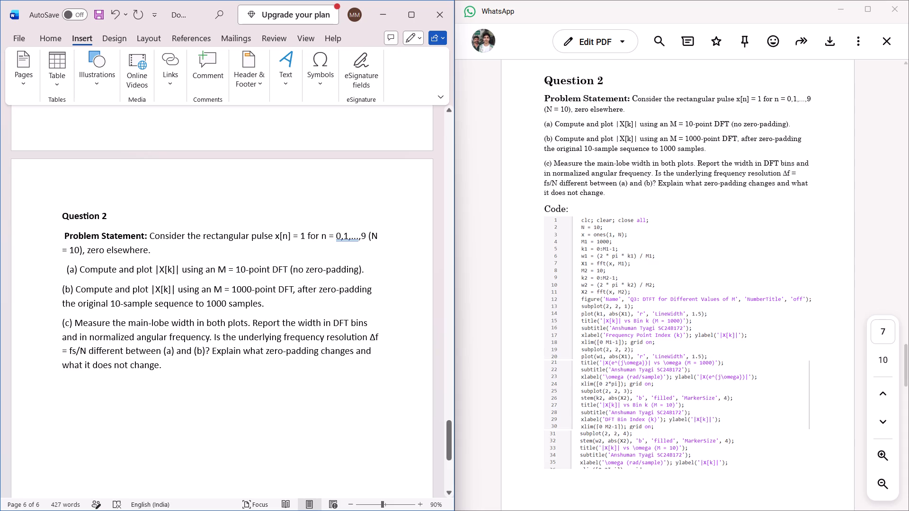
click(368, 336)
key(Return)
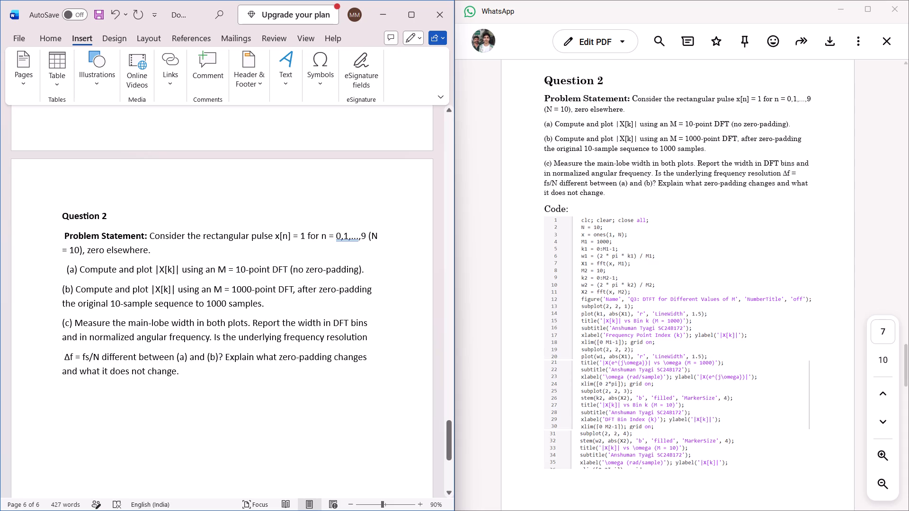
Break the Question 2 problem statement before "(N = 10), zero elsewhere." so that this text starts on its own line.
click(65, 349)
click(365, 232)
key(Return)
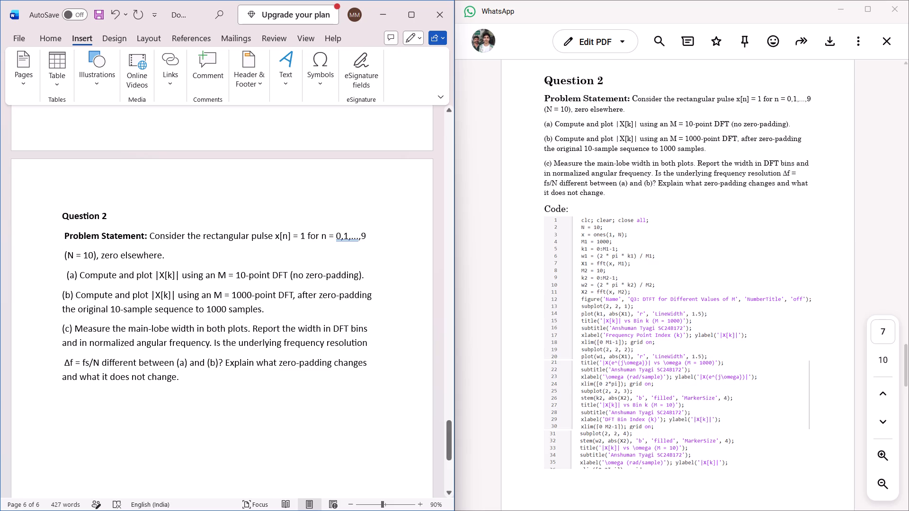
Remove the extra space in front of part (a) of the Question 2 problem statement so it aligns with part (b).
click(66, 276)
key(BackSpace)
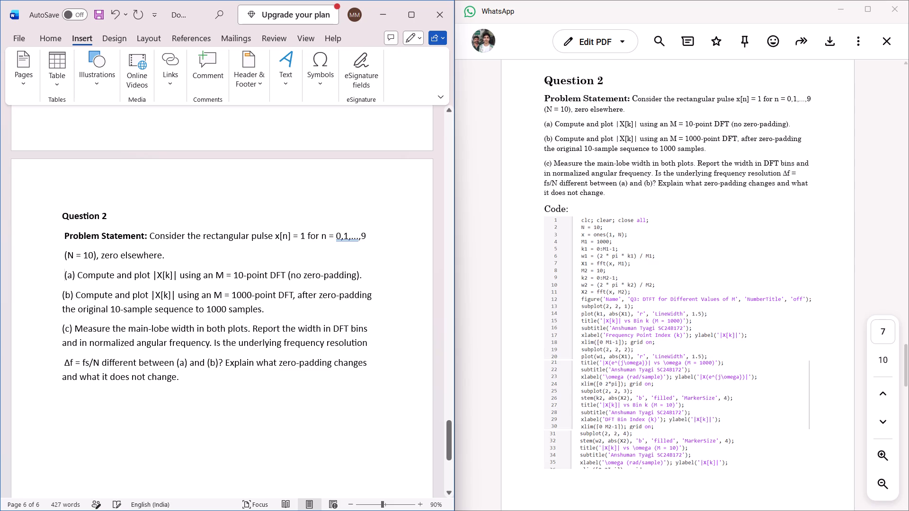
key(BackSpace)
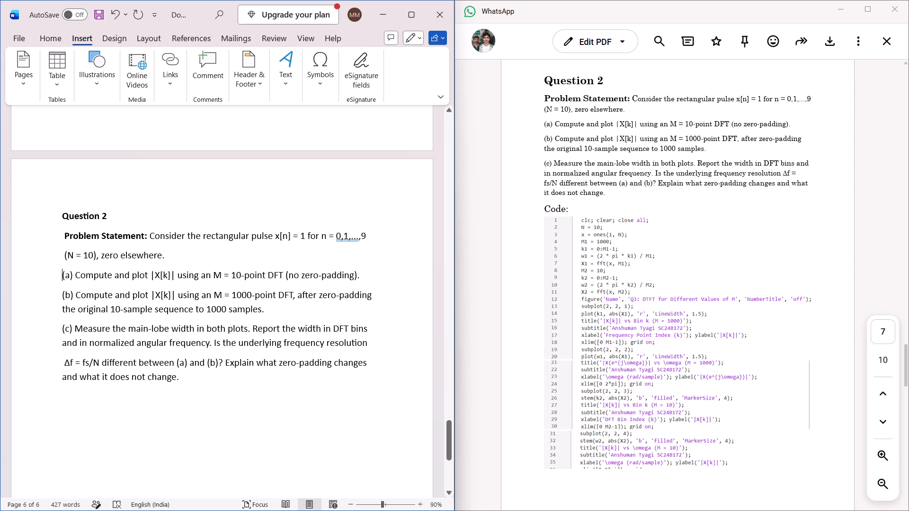
Add a "CODE" line below the Question 2 problem statement, followed by a new empty line.
scroll(294, 375, down, 1)
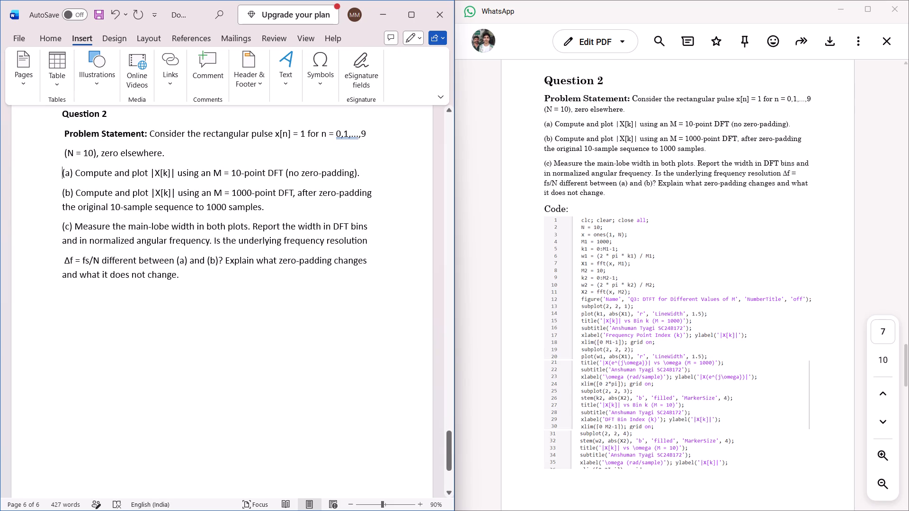
click(195, 284)
key(Return)
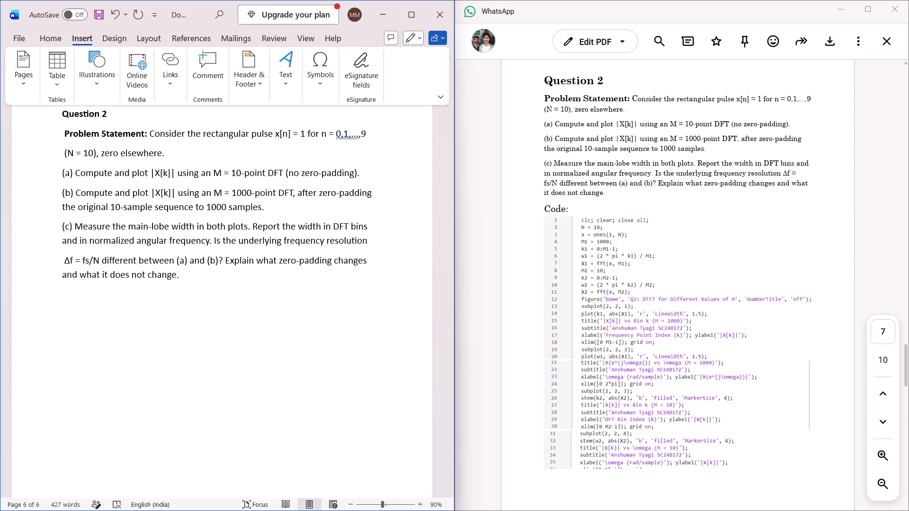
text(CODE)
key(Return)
click(371, 92)
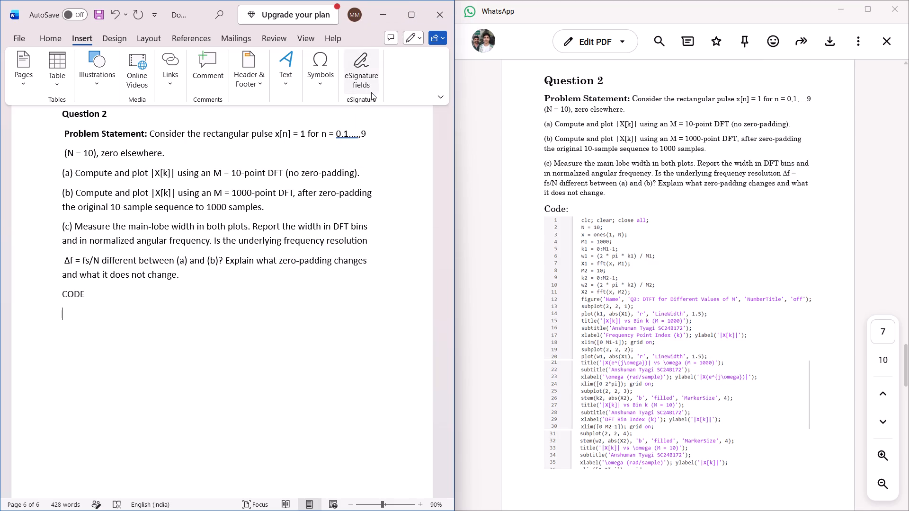
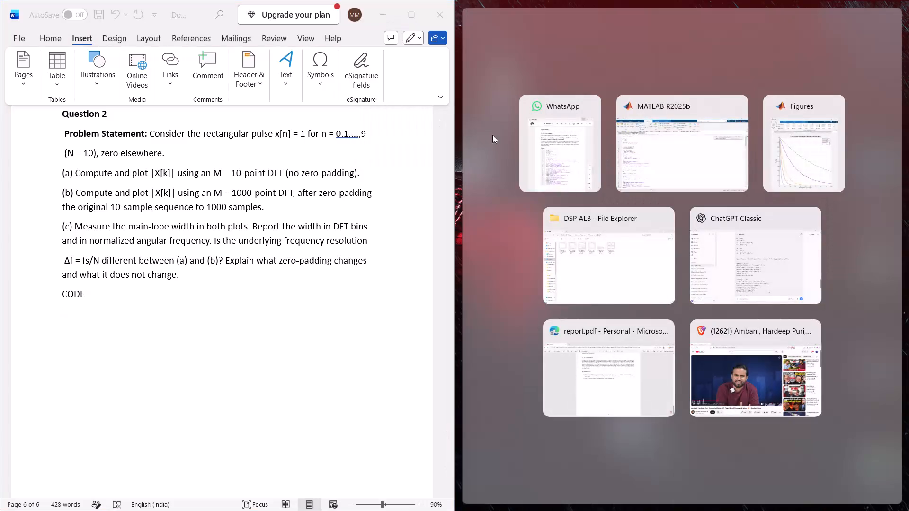
Switch to MATLAB and capture a rectangular screenshot of l6q222.m from line 1 to about line 39, with the find-and-replace bar closed.
click(711, 155)
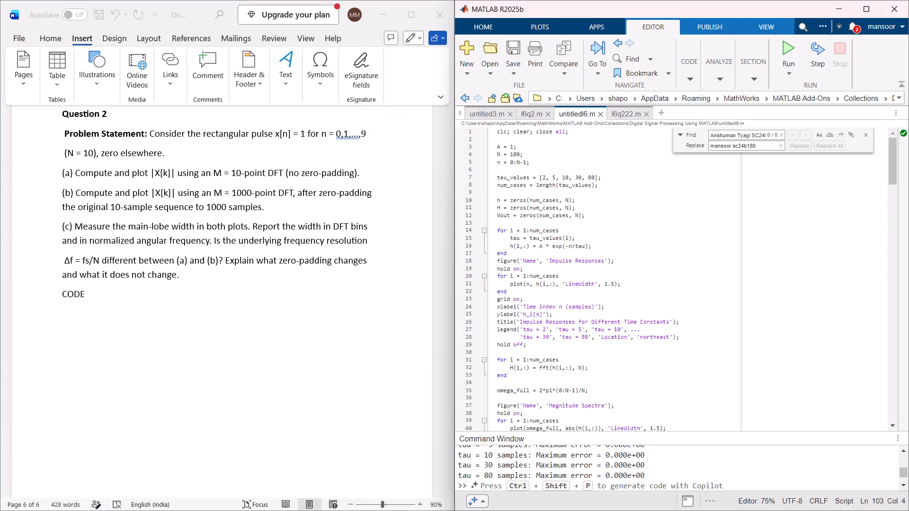
click(626, 116)
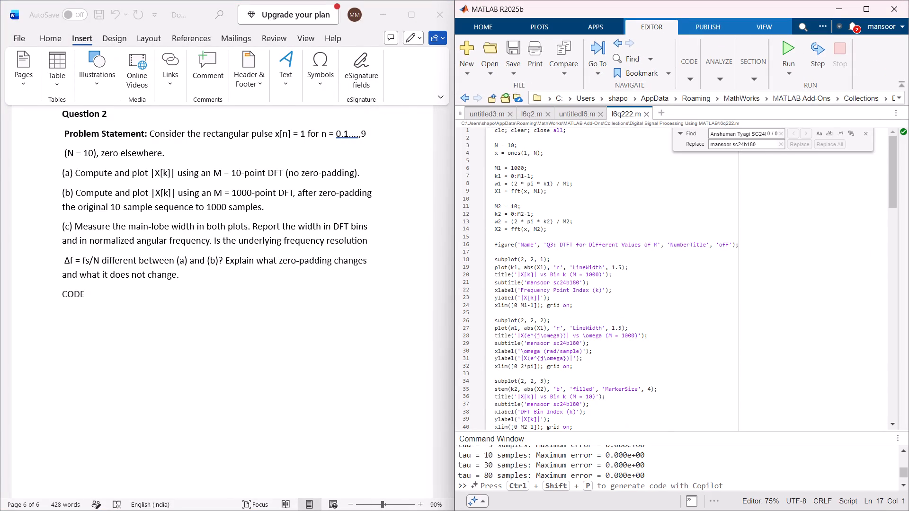
scroll(610, 247, up, 1)
click(705, 214)
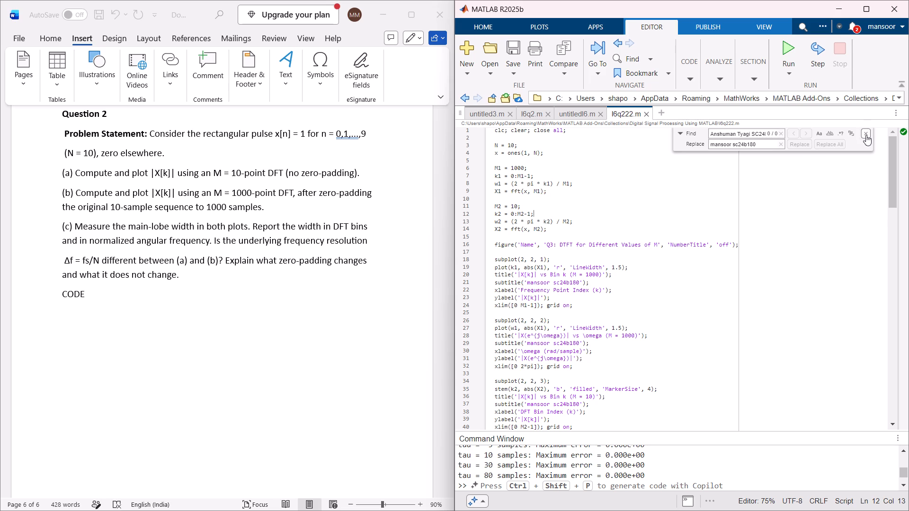
click(866, 135)
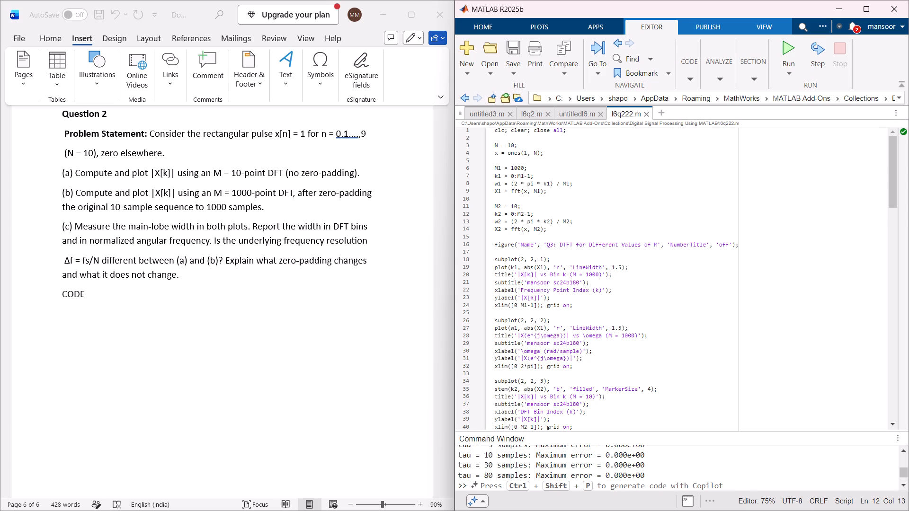
key(Print)
drag(461, 127, 748, 421)
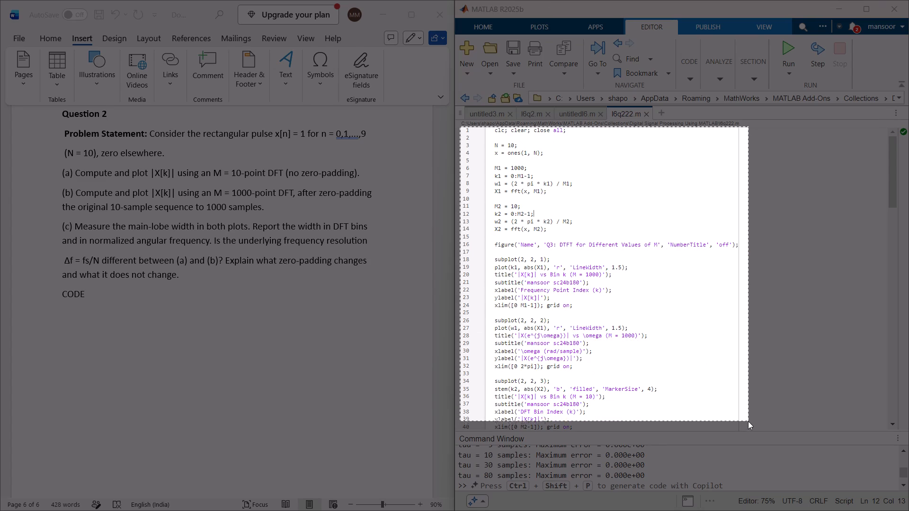
Capture lines 1 to 40 of the l6q222.m code as a screenshot.
drag(748, 421, 749, 432)
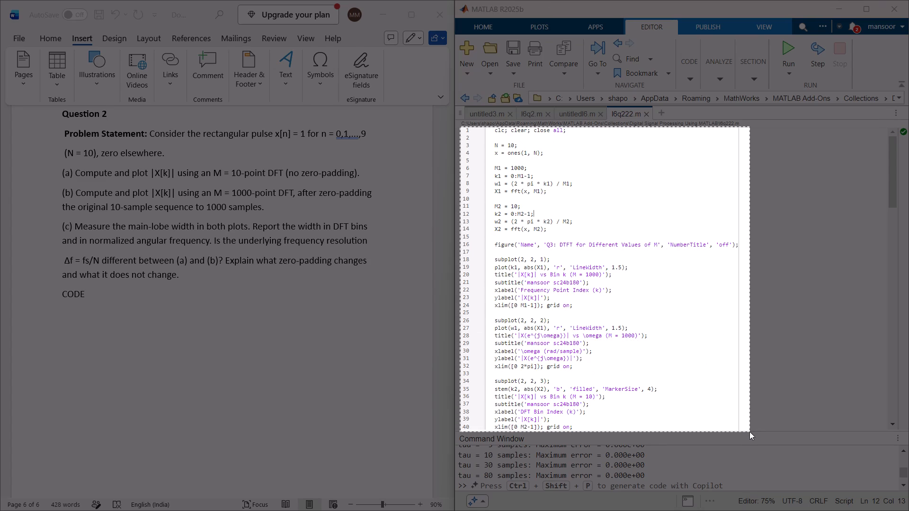
drag(749, 432, 745, 433)
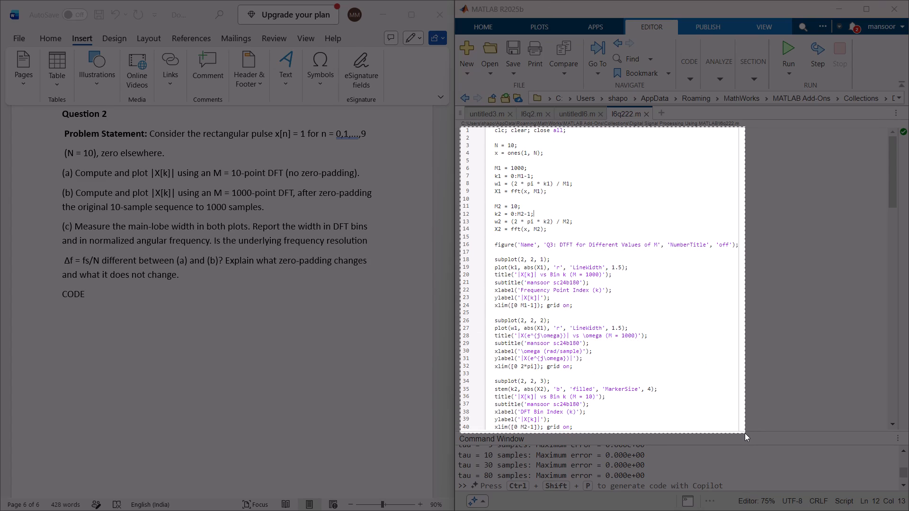
drag(745, 433, 745, 432)
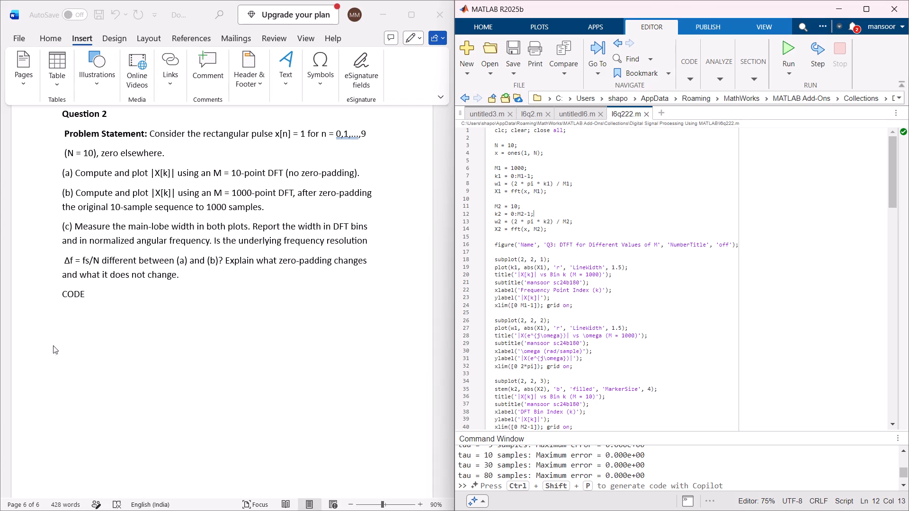
Paste the captured code screenshot on a new line below the CODE label of Question 2 in the Word report.
click(53, 342)
right_click(57, 336)
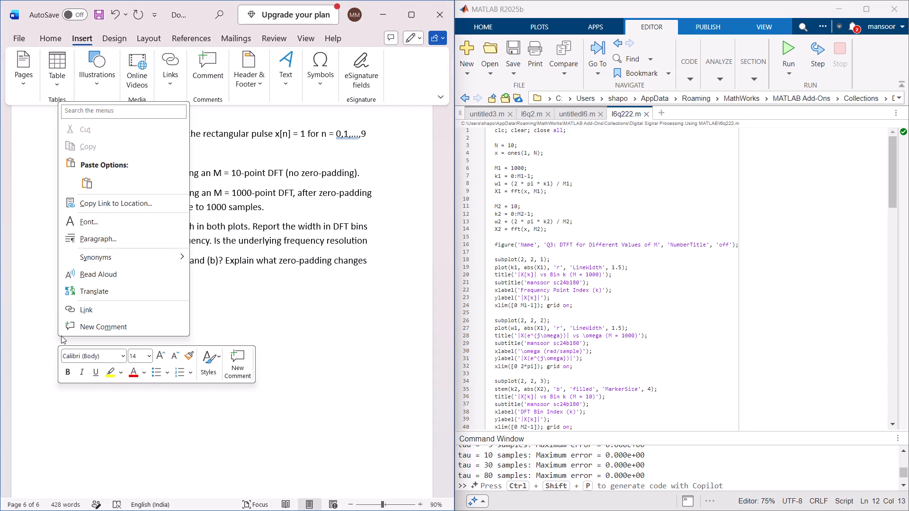
click(39, 350)
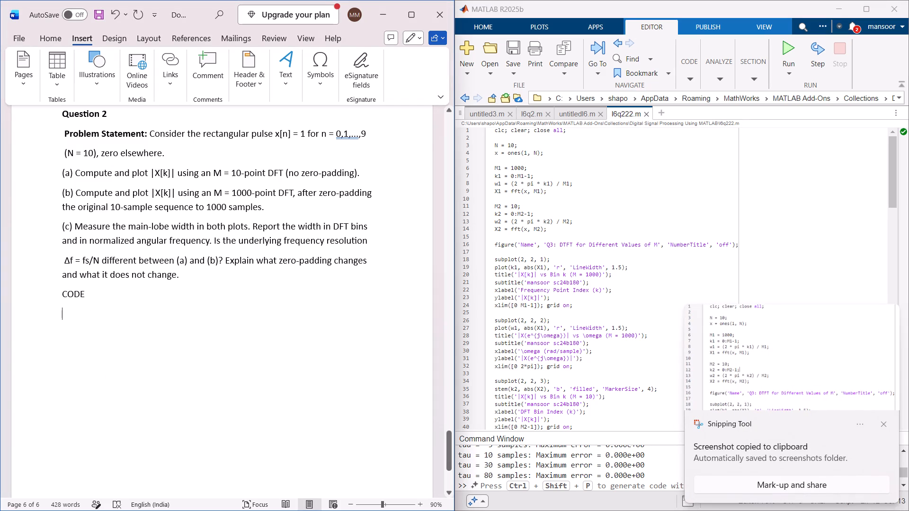
key(ctrl+v)
scroll(194, 305, down, 1)
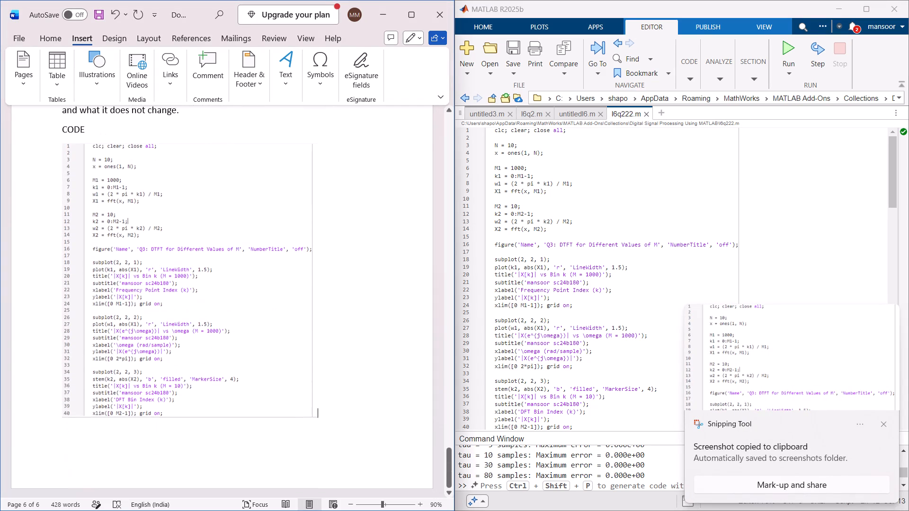
scroll(194, 305, down, 3)
Add two new lines after the pasted Question 2 code screenshot to make room for the rest of the code.
click(187, 269)
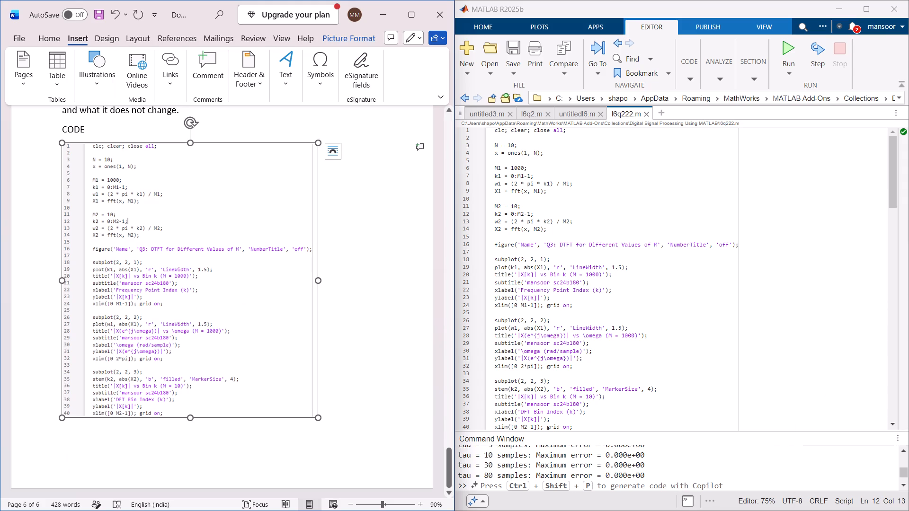
click(358, 303)
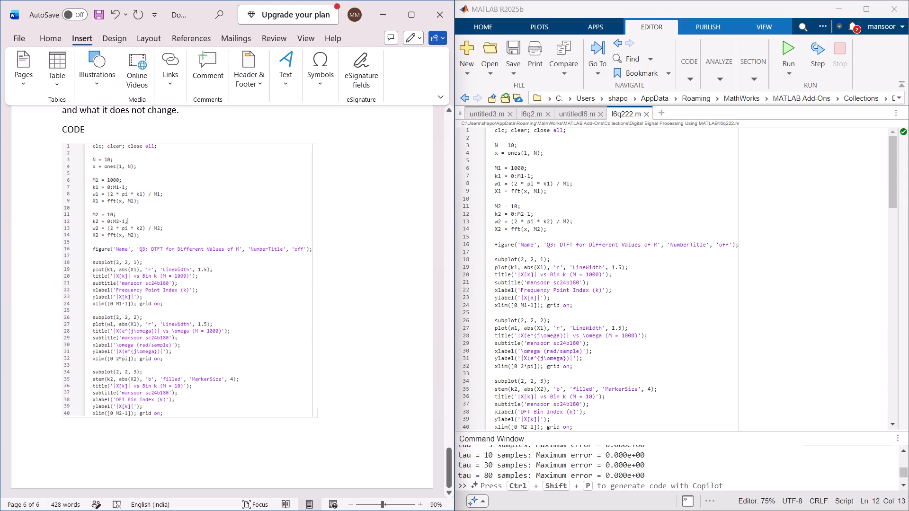
key(Return)
key(Return)
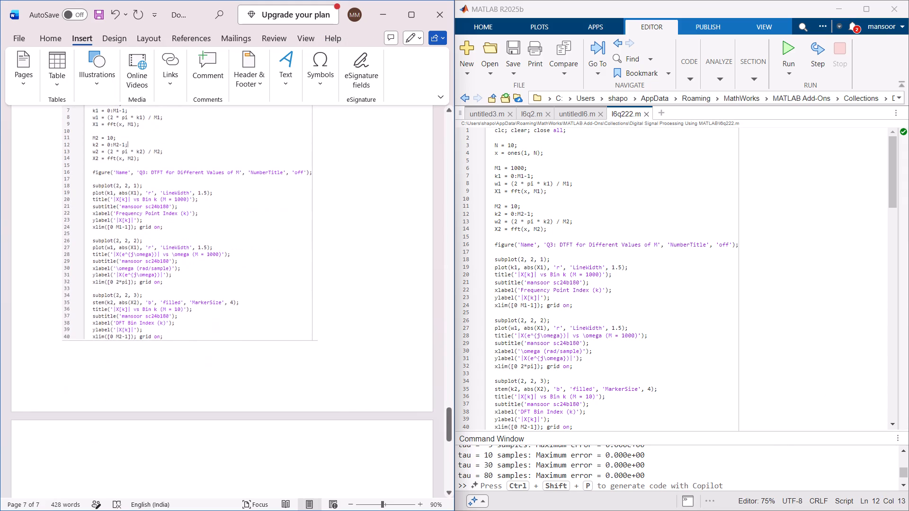
scroll(384, 352, down, 2)
scroll(273, 341, down, 1)
Capture lines 42 to 80 of the l6q222.m code in MATLAB as a screenshot.
scroll(687, 325, down, 1)
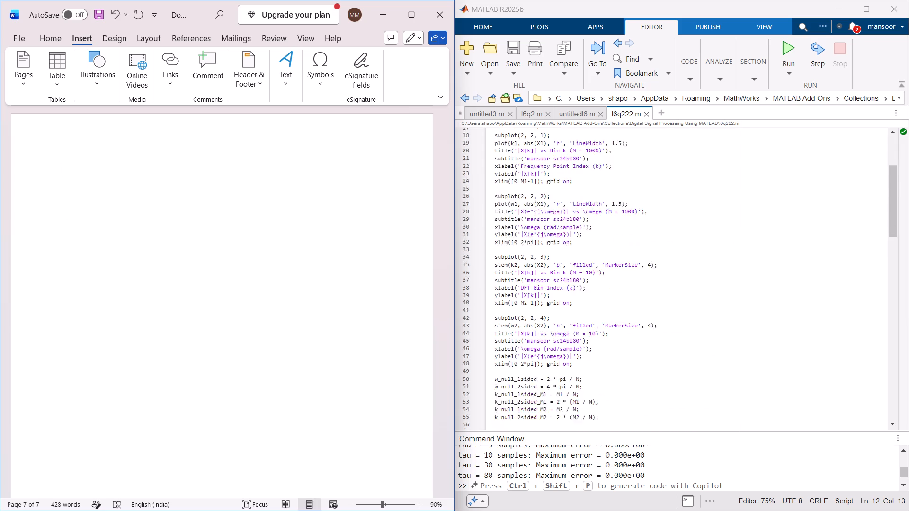
scroll(666, 325, up, 3)
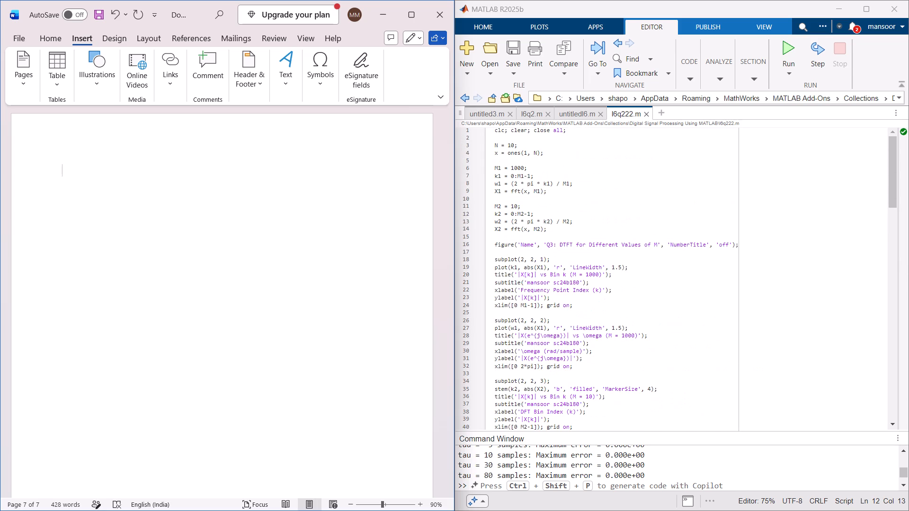
scroll(665, 325, down, 3)
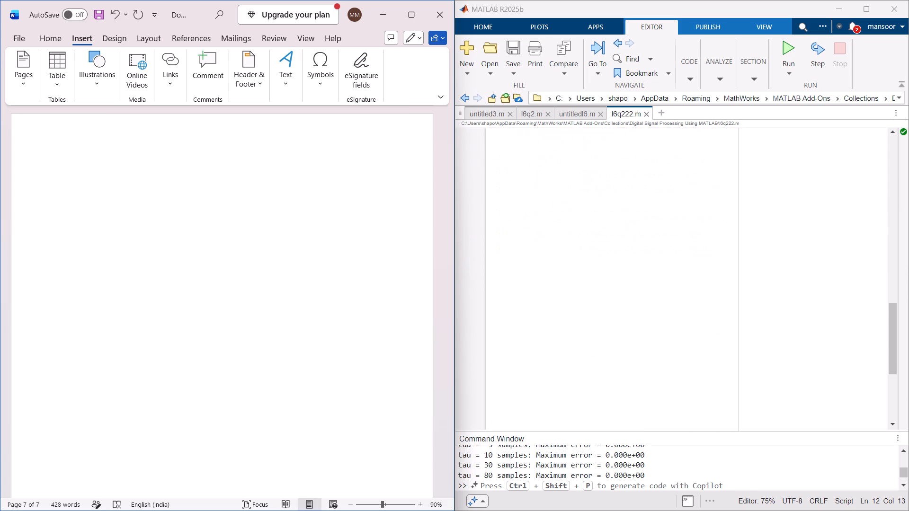
scroll(665, 325, up, 2)
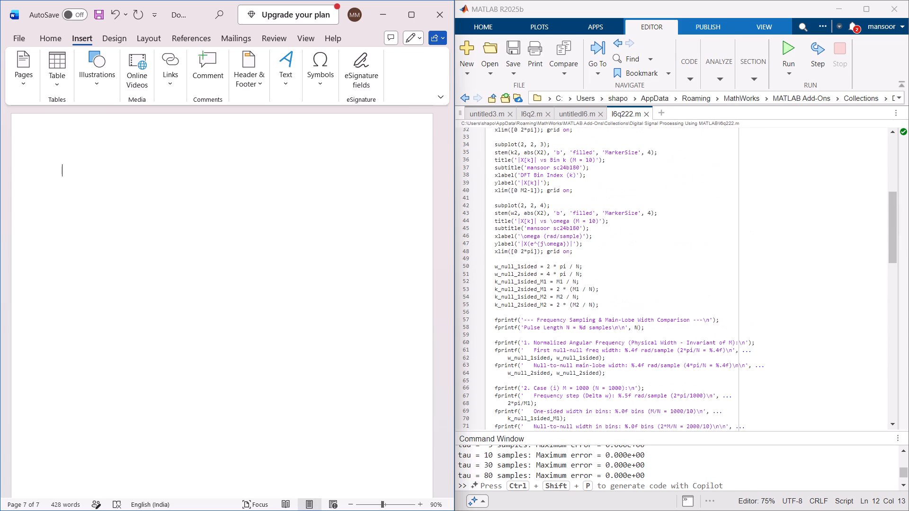
scroll(654, 317, down, 1)
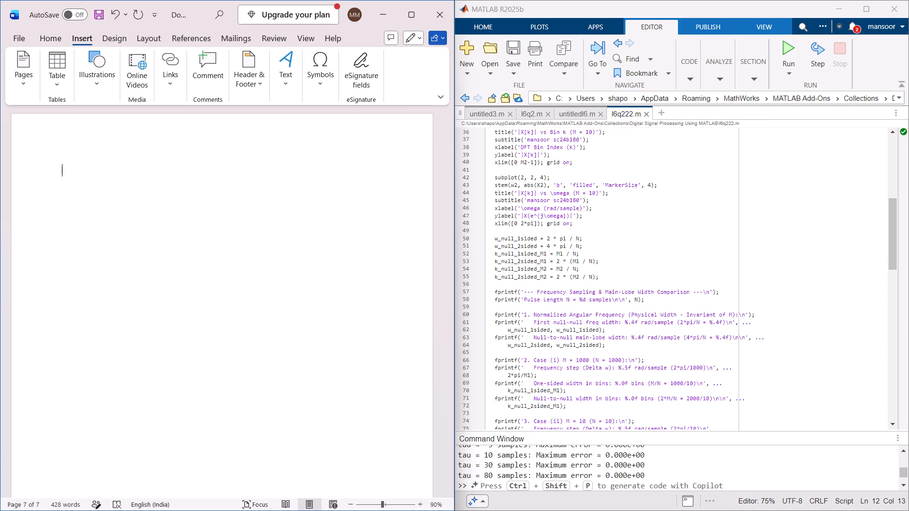
scroll(654, 317, down, 1)
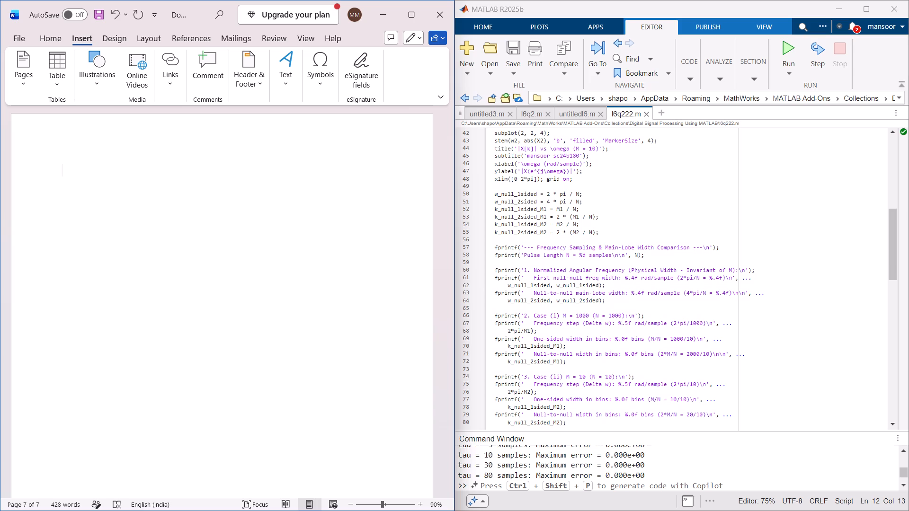
key(Print)
drag(460, 125, 677, 286)
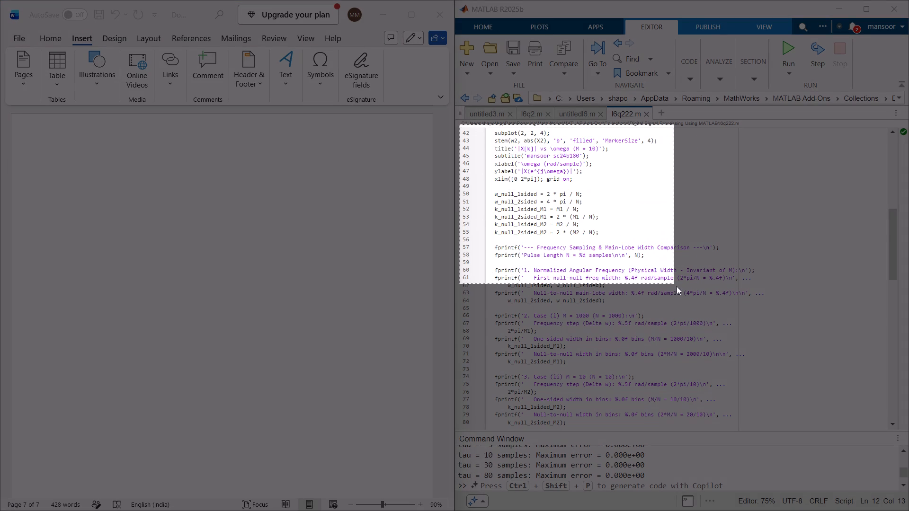
drag(677, 286, 780, 433)
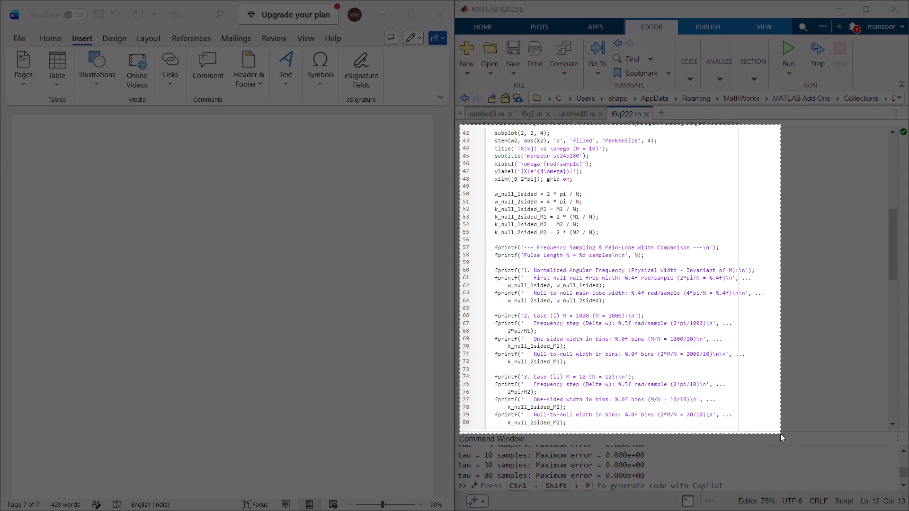
Finish capturing code lines 42 to 80 and paste the screenshot on page 7 of the Word report.
drag(780, 433, 775, 434)
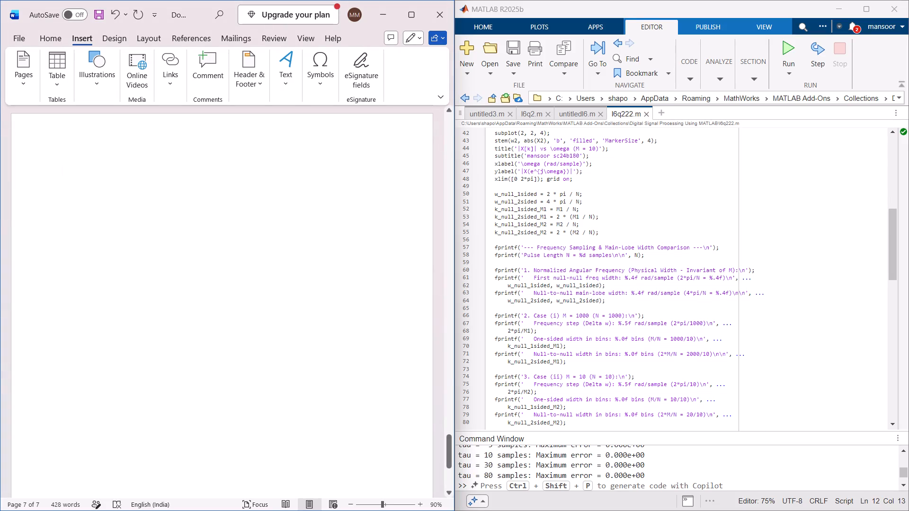
key(ctrl+v)
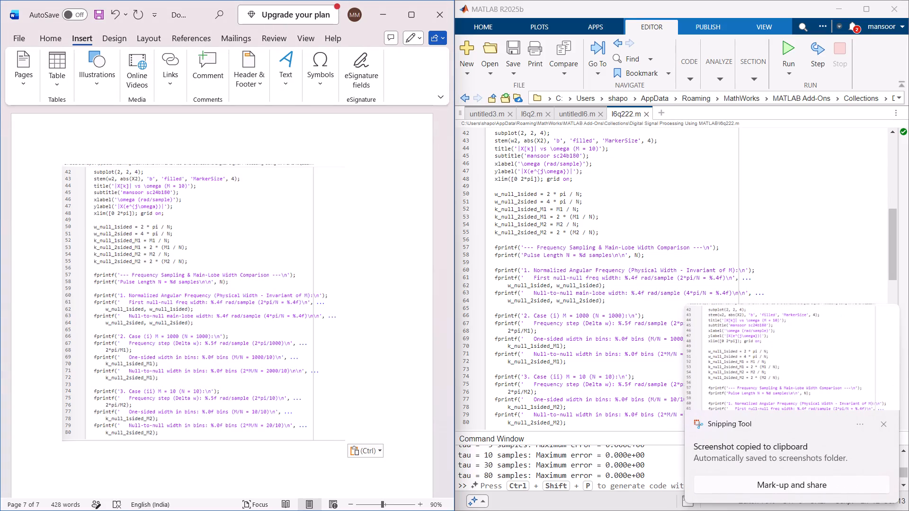
scroll(591, 236, down, 1)
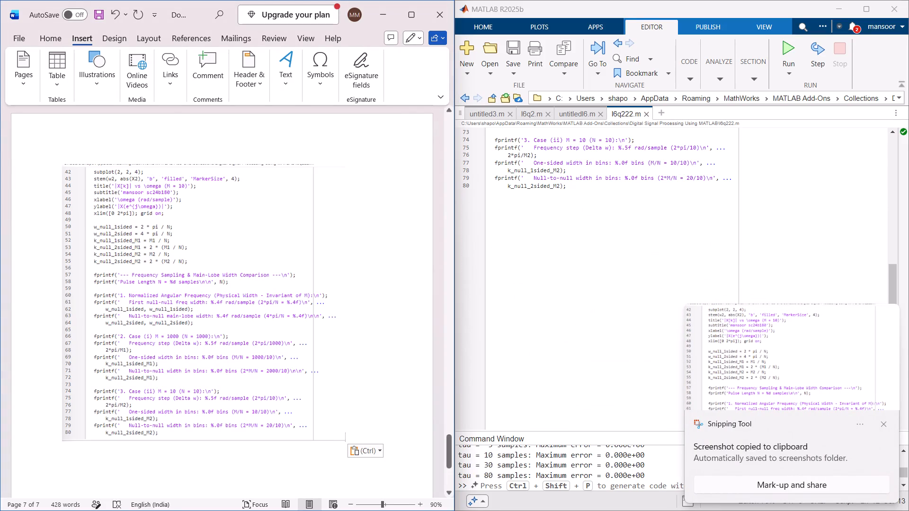
Stretch the pasted screenshot of code lines 42 to 80 slightly wider.
click(368, 234)
click(282, 248)
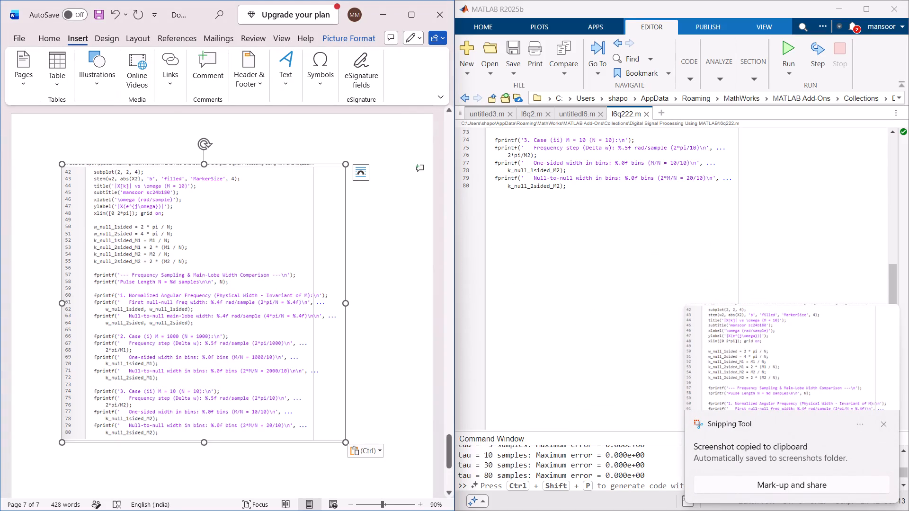
drag(347, 304, 348, 297)
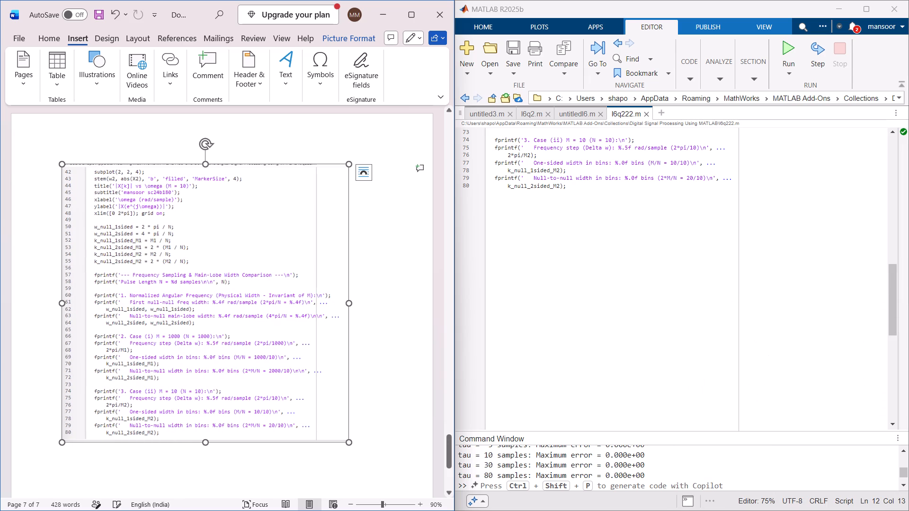
Add two new lines below the screenshot of code lines 42 to 80 in the report.
scroll(217, 236, down, 2)
scroll(218, 233, up, 3)
scroll(272, 251, down, 2)
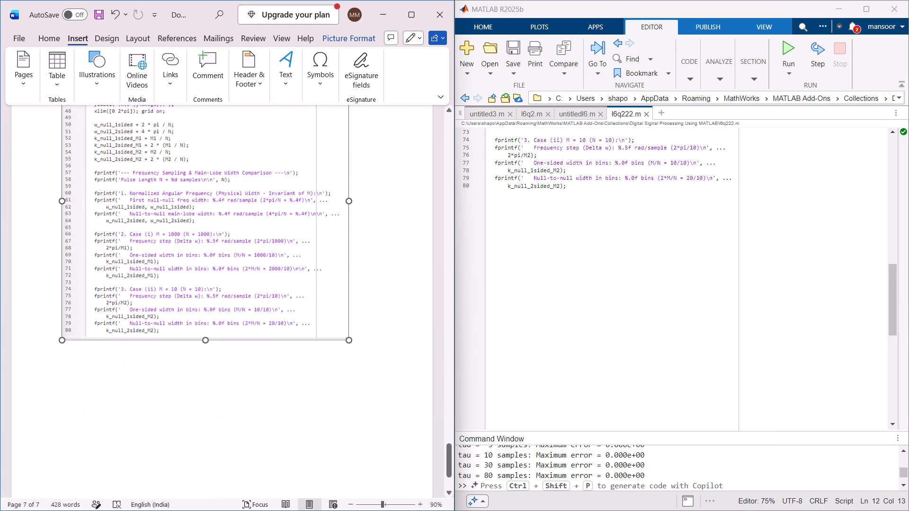
click(214, 356)
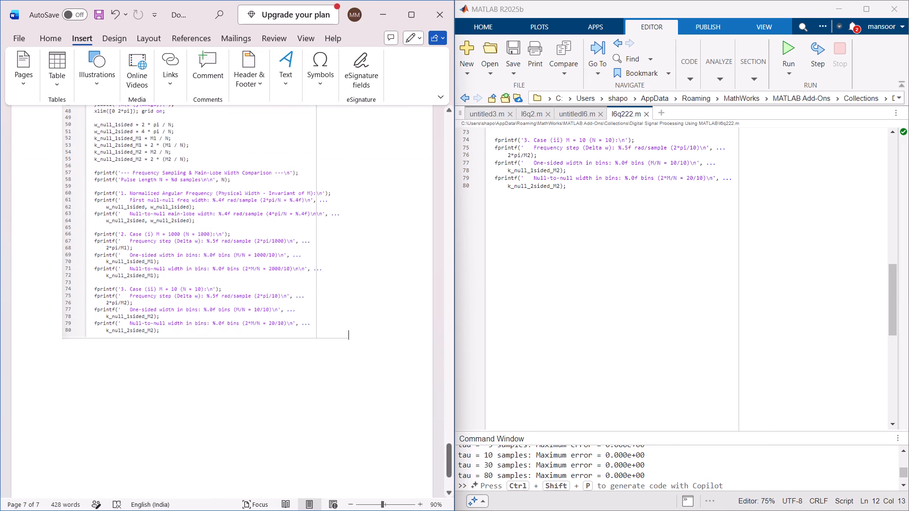
key(Return)
key(Return)
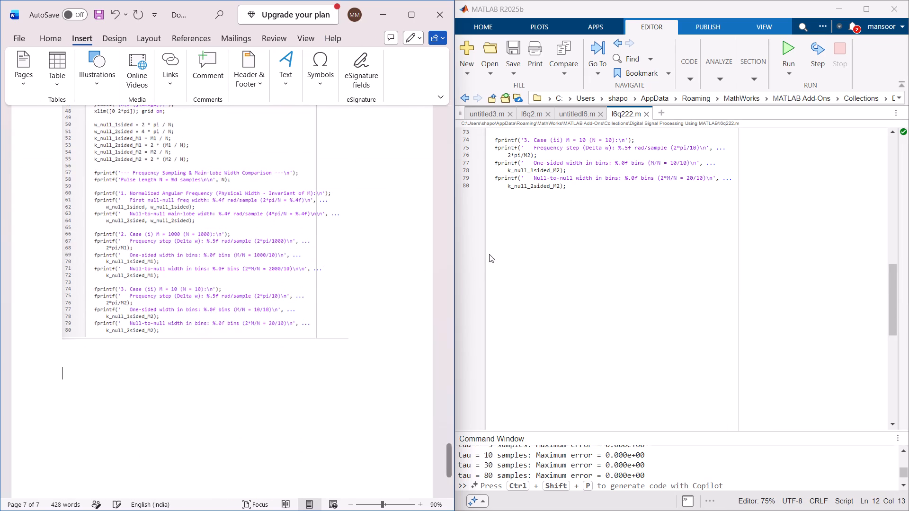
Minimize MATLAB and snap the Word report to half of the screen to pair it with another window.
click(844, 9)
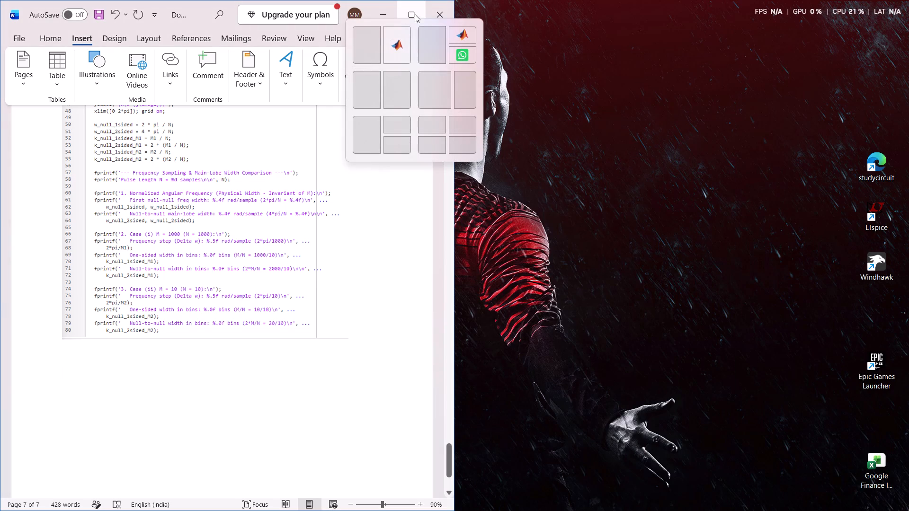
click(365, 88)
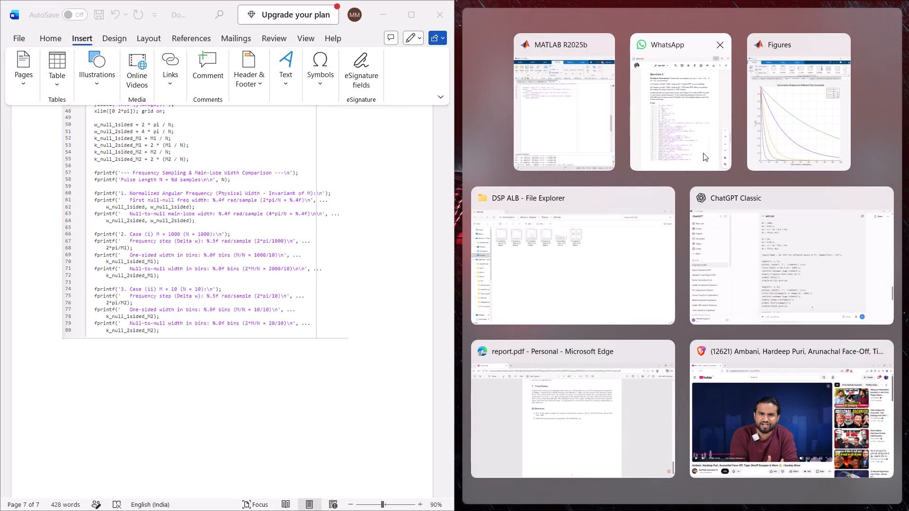
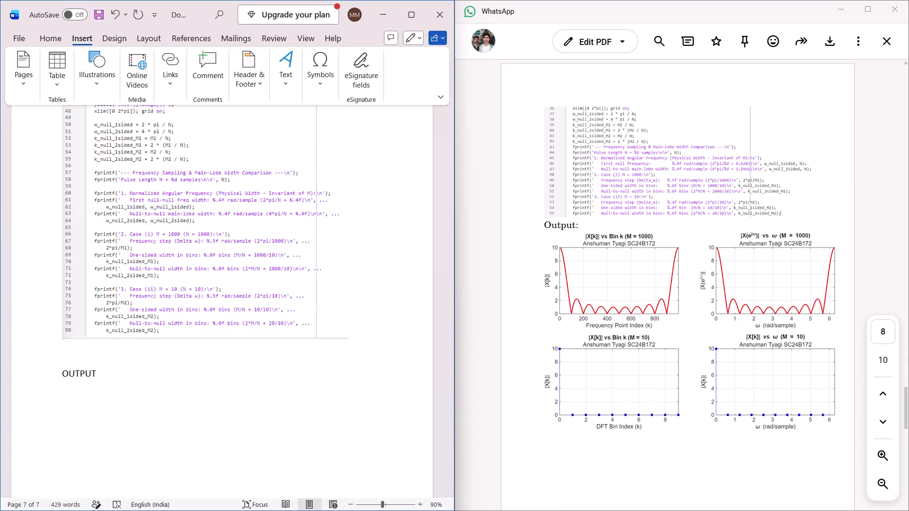
key(Return)
click(404, 17)
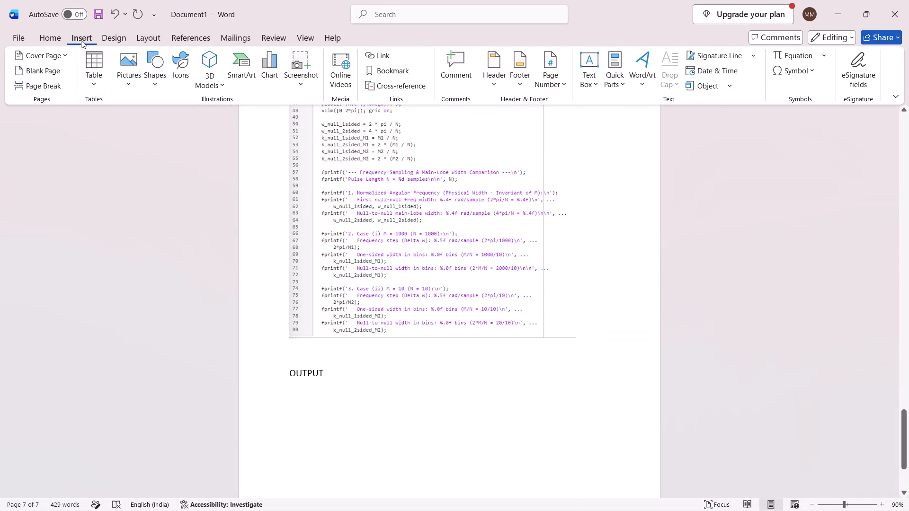
click(81, 40)
click(124, 83)
click(155, 123)
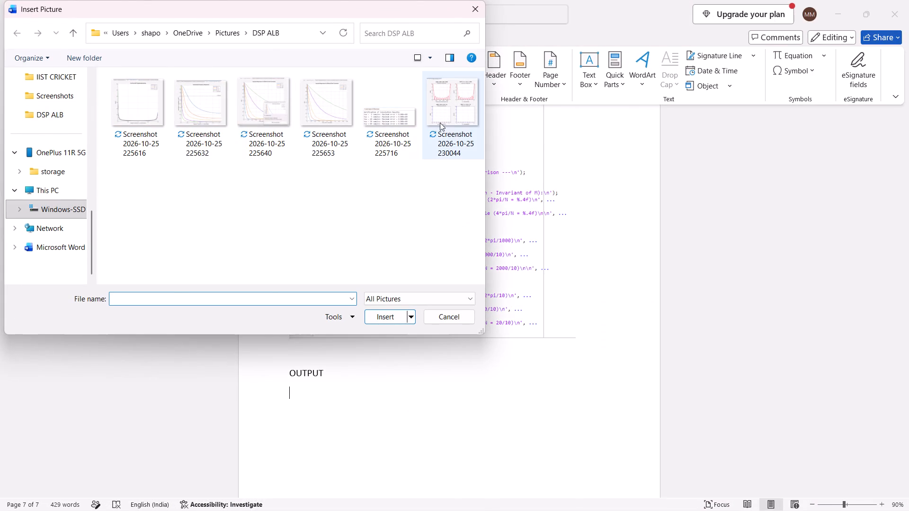
double_click(440, 123)
Reduce only the height of the inserted four-plot output picture to about 5.7 cm so it fits on the page with the OUTPUT label.
scroll(532, 255, down, 2)
scroll(532, 255, up, 3)
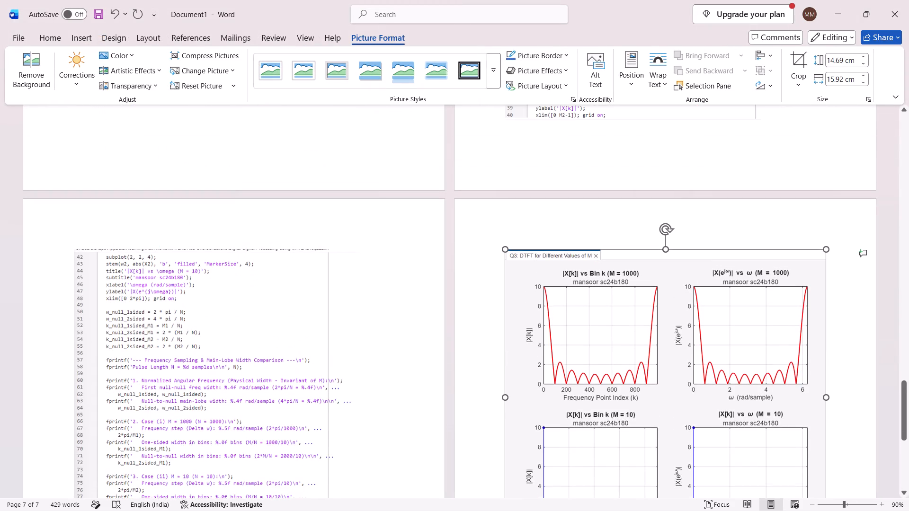
click(630, 306)
scroll(643, 315, down, 2)
drag(668, 342, 664, 336)
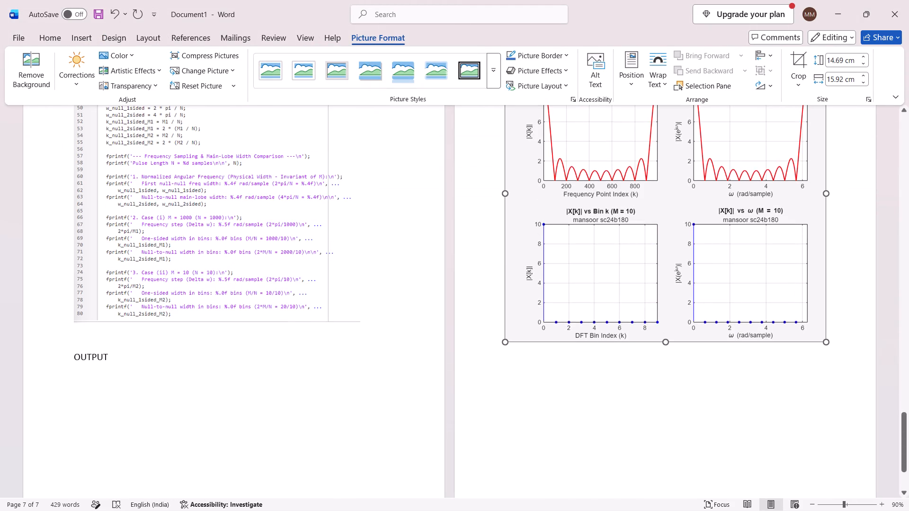
drag(664, 336, 659, 171)
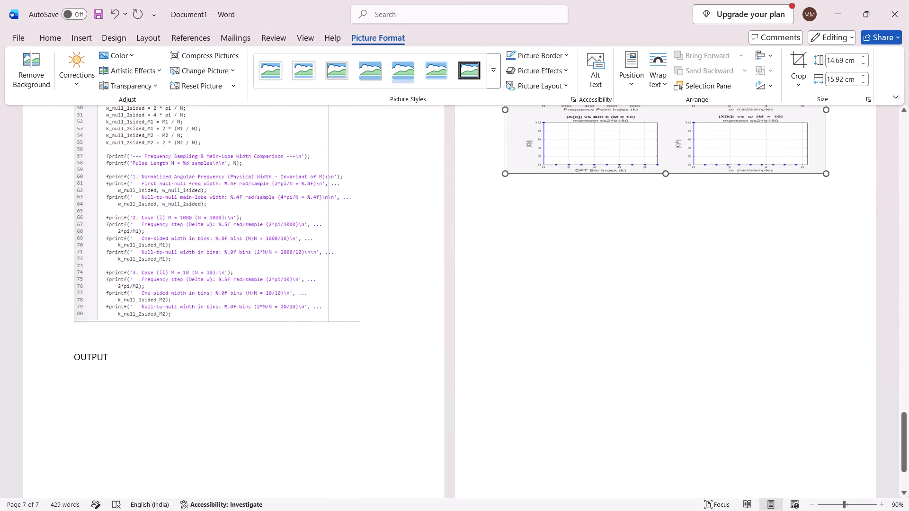
drag(659, 171, 659, 160)
scroll(588, 273, down, 2)
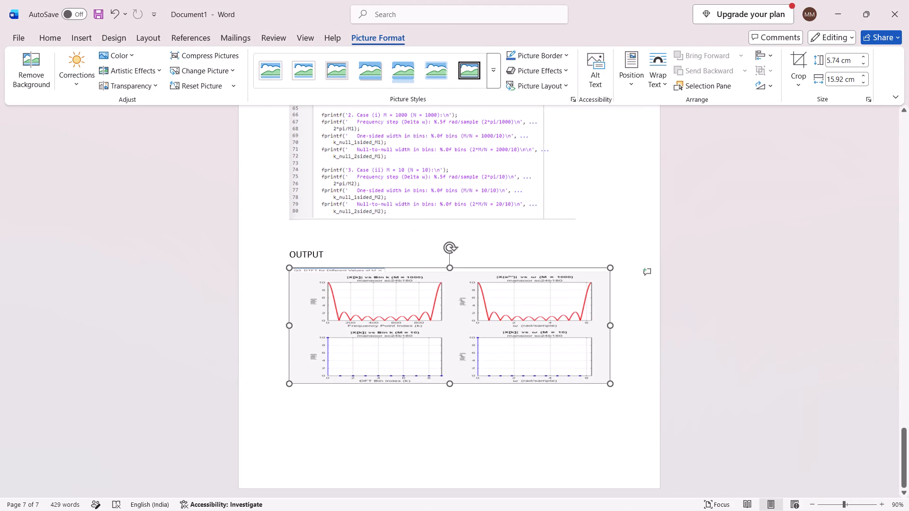
Remove the blank line between the second Question 2 code screenshot and the OUTPUT label.
scroll(485, 360, down, 2)
click(301, 236)
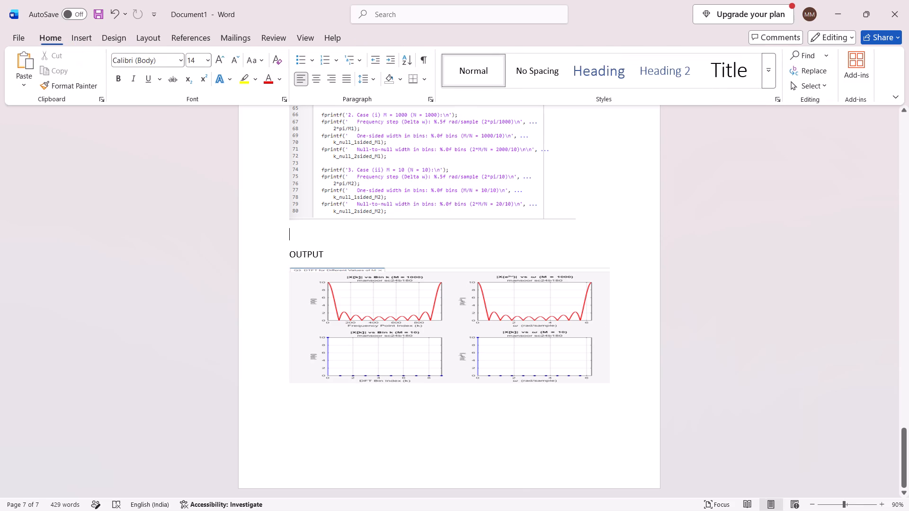
key(BackSpace)
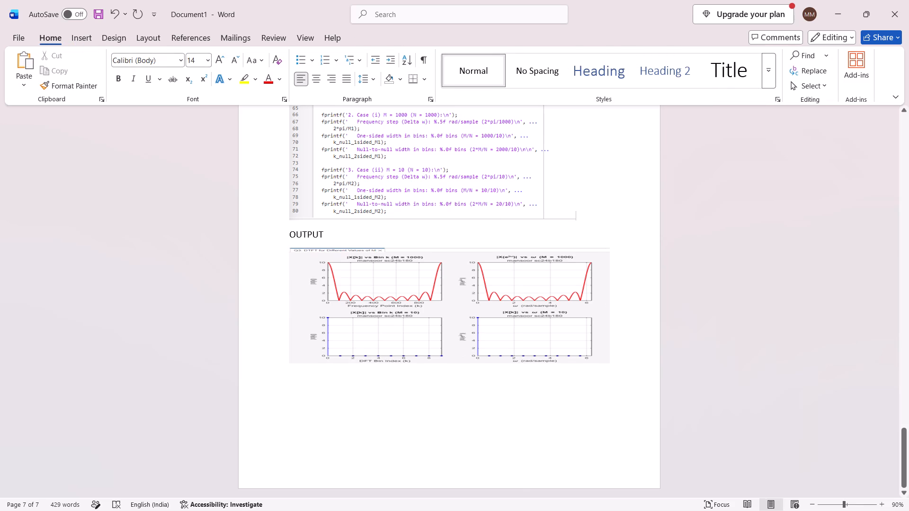
Enlarge the Question 2 output plot picture in height, and widen it past the text margin.
click(428, 335)
drag(449, 363, 450, 363)
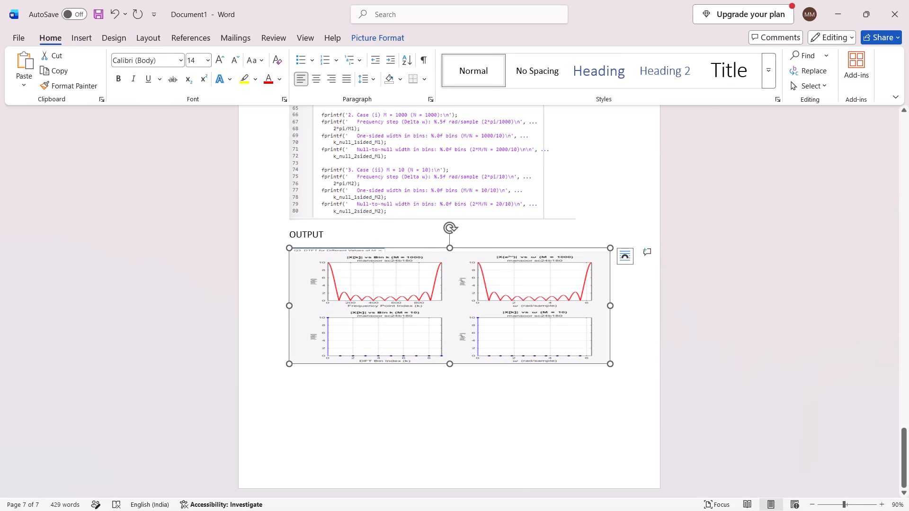
drag(450, 363, 447, 432)
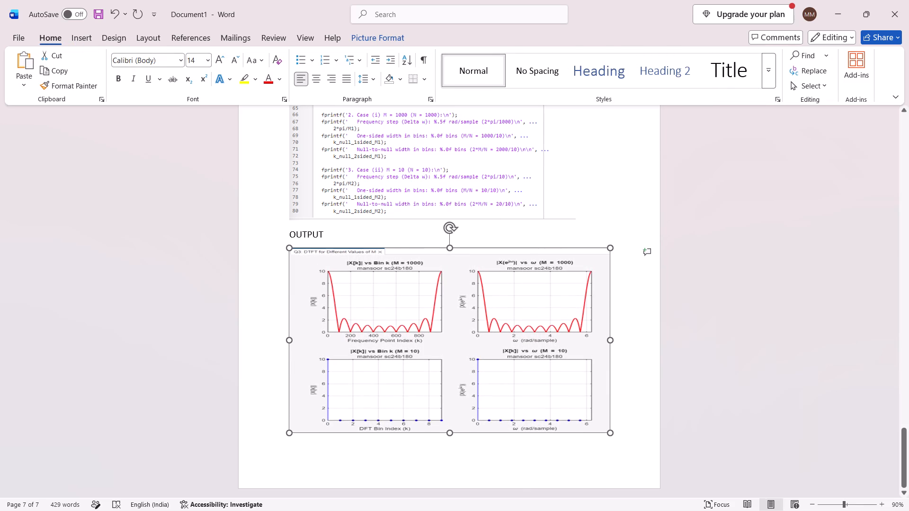
drag(447, 432, 447, 433)
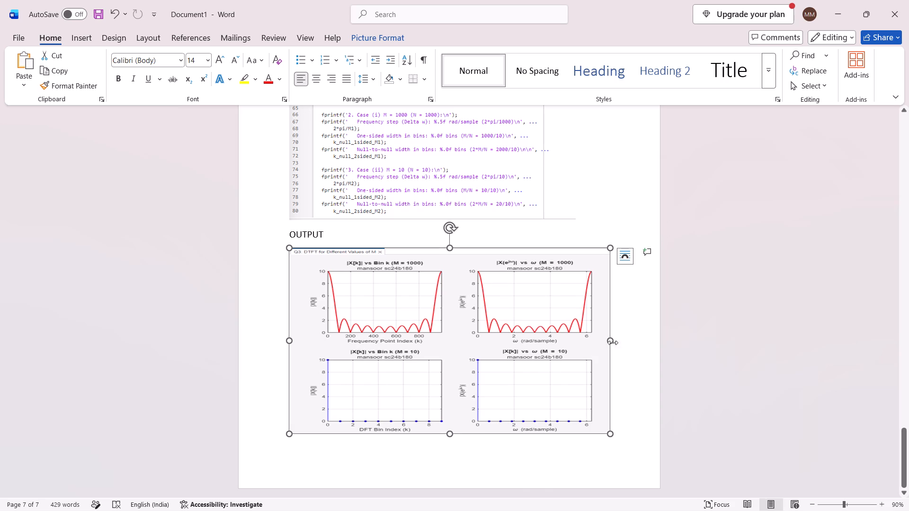
drag(610, 340, 635, 344)
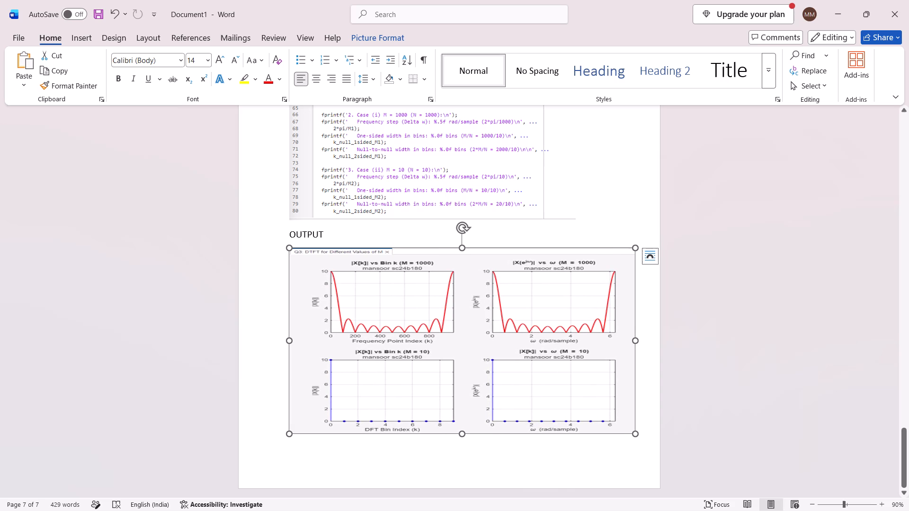
Slightly reduce the height of the code screenshot showing lines 42 to 80 to free space on the page.
scroll(449, 236, up, 2)
click(419, 277)
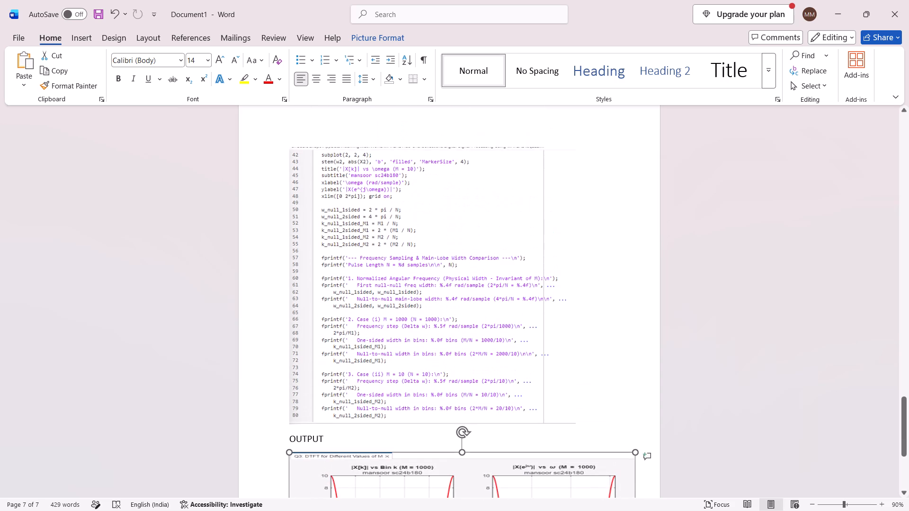
scroll(418, 270, up, 2)
scroll(418, 270, down, 2)
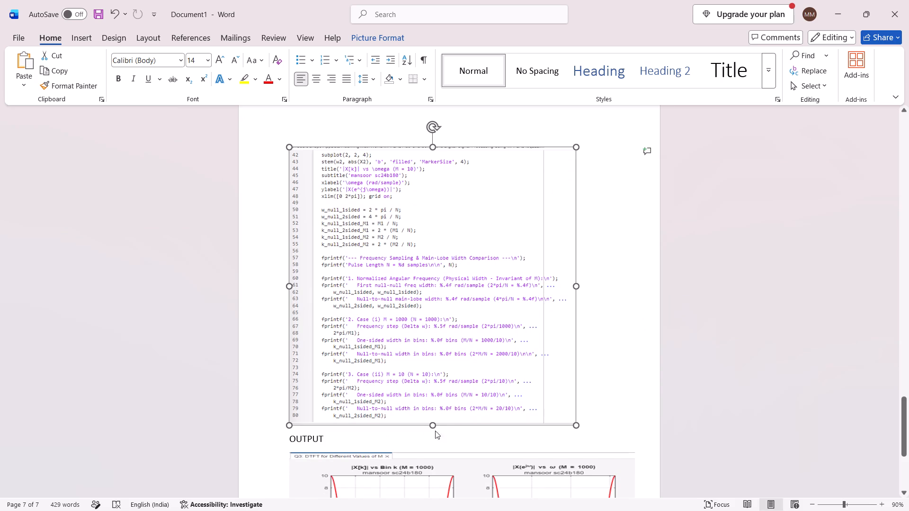
drag(433, 426, 436, 399)
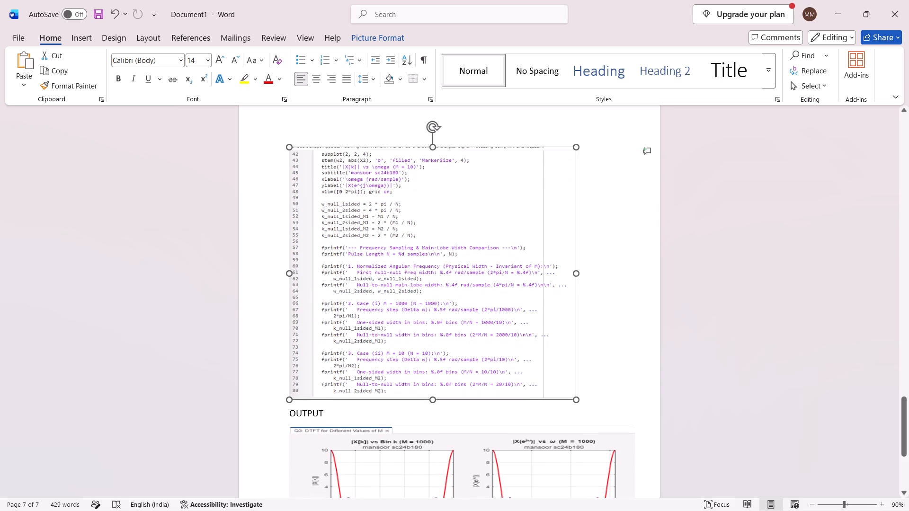
drag(436, 399, 436, 396)
Stretch the Question 2 output plot picture taller to use the freed space while keeping it on the same page as its label.
scroll(446, 386, down, 2)
click(430, 336)
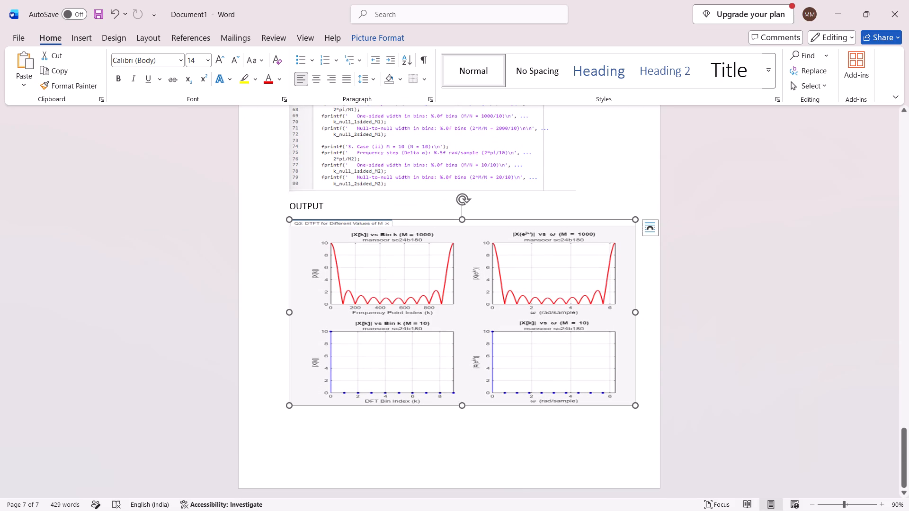
drag(462, 406, 463, 435)
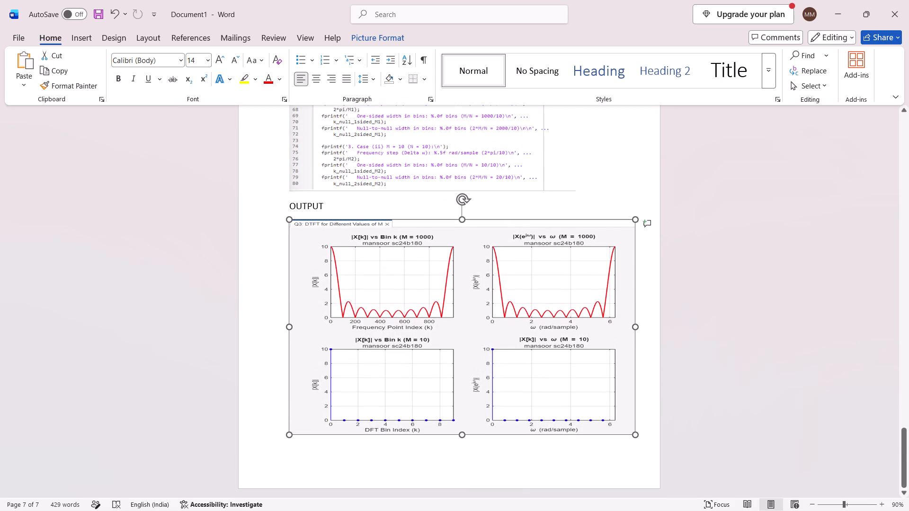
drag(463, 435, 463, 439)
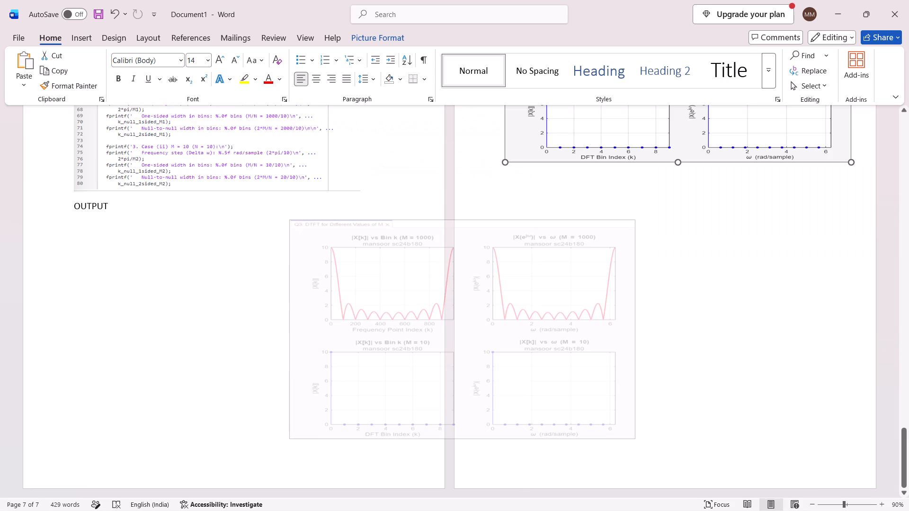
drag(463, 439, 463, 436)
Add a new line after the Question 2 output plot picture.
click(697, 392)
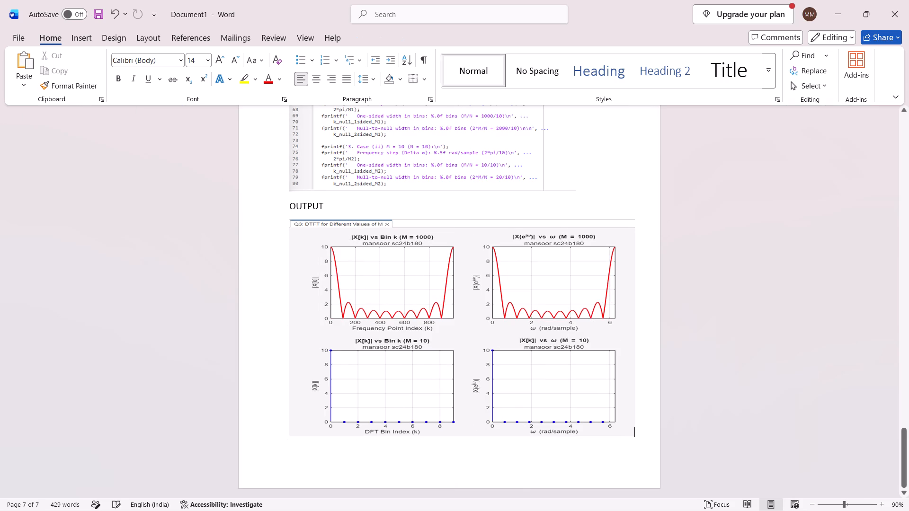
key(Return)
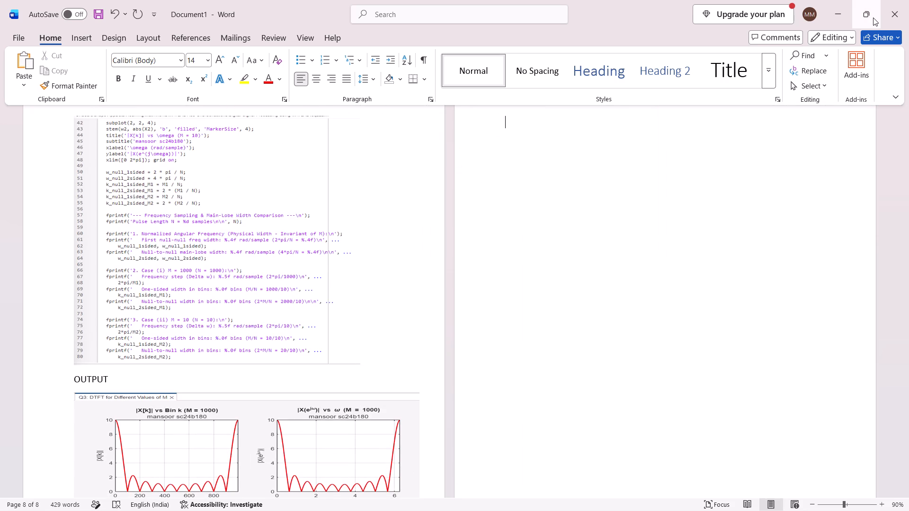
Show the report side by side with the reference PDF and find the OBSERVATIONS section following the Question 2 output.
click(789, 50)
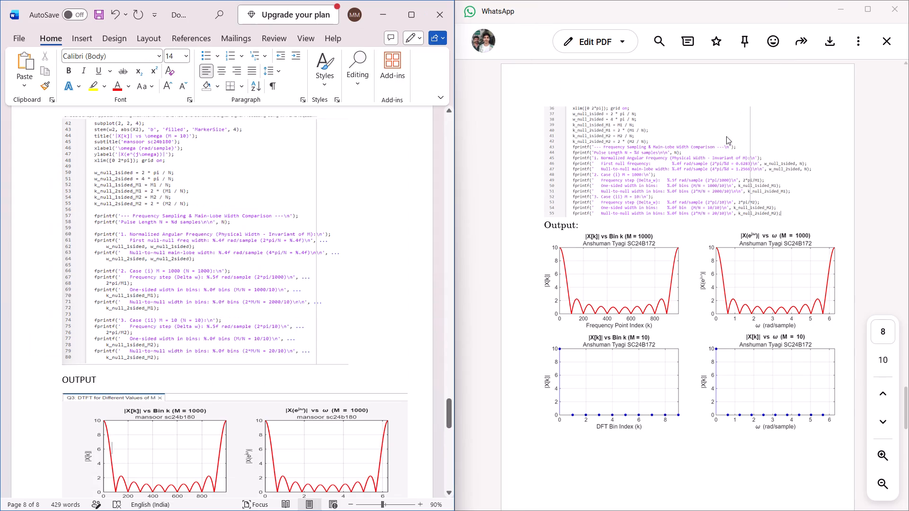
scroll(659, 191, down, 2)
scroll(659, 191, up, 1)
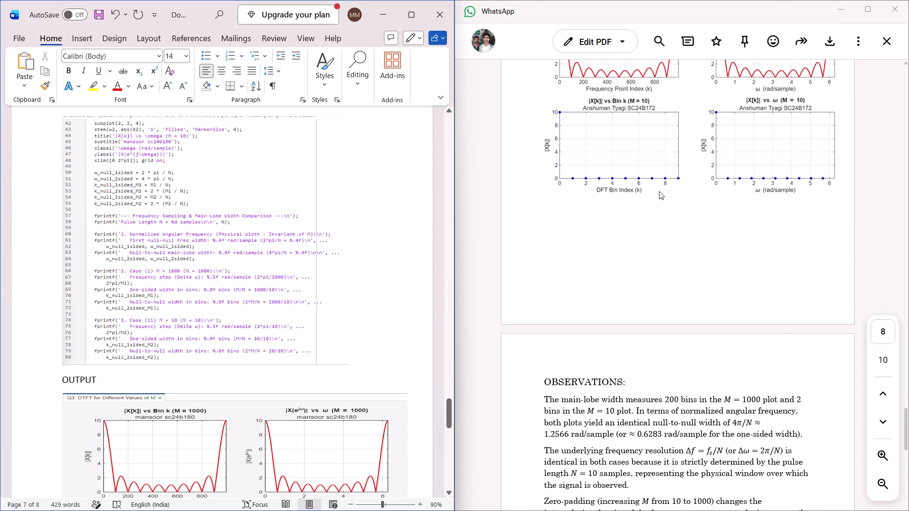
scroll(659, 191, down, 1)
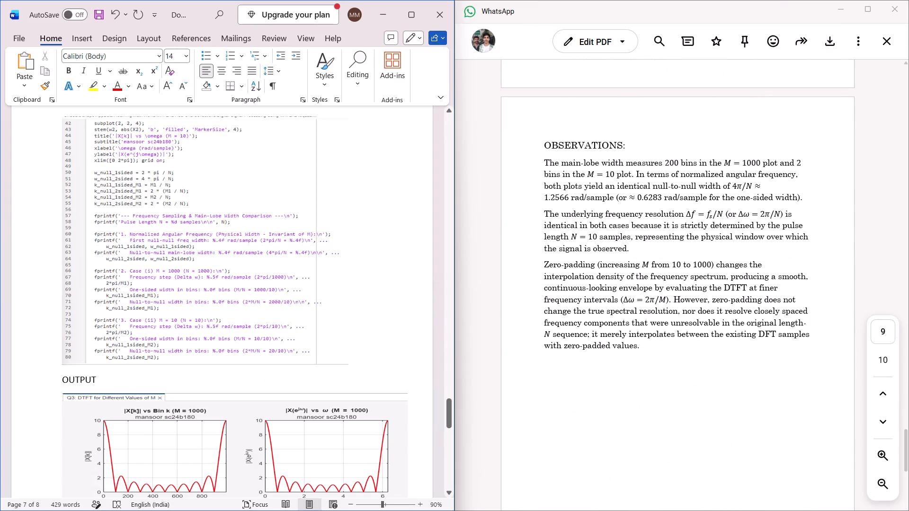
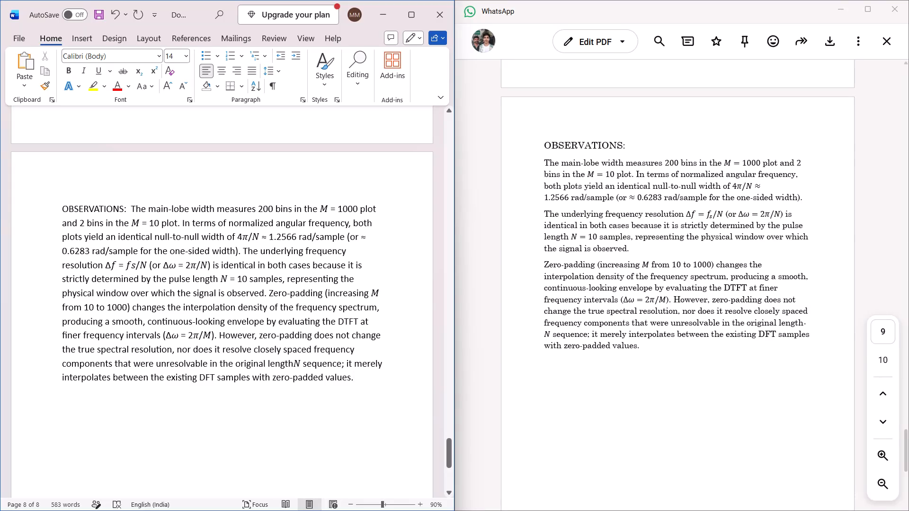
Select the "OBSERVATIONS:" heading at the start of the observations paragraph on the last page of the report for formatting.
drag(62, 206, 125, 211)
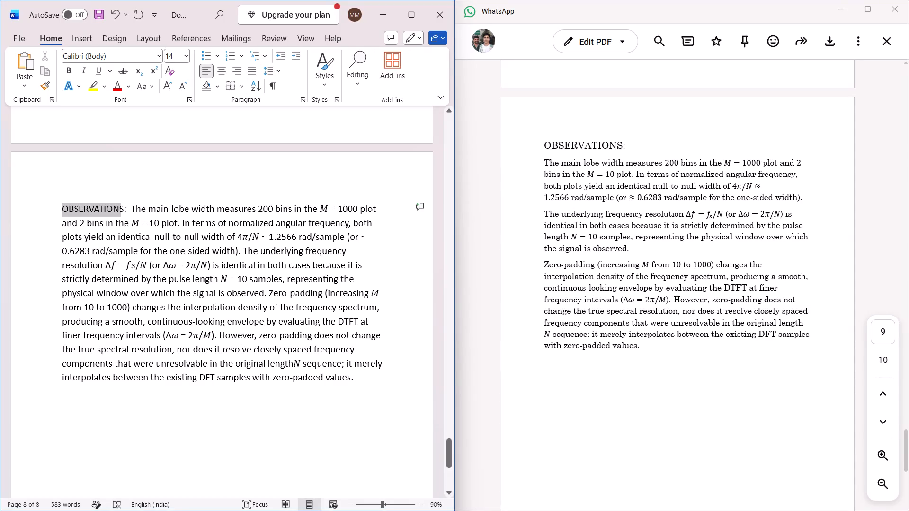
drag(125, 211, 128, 211)
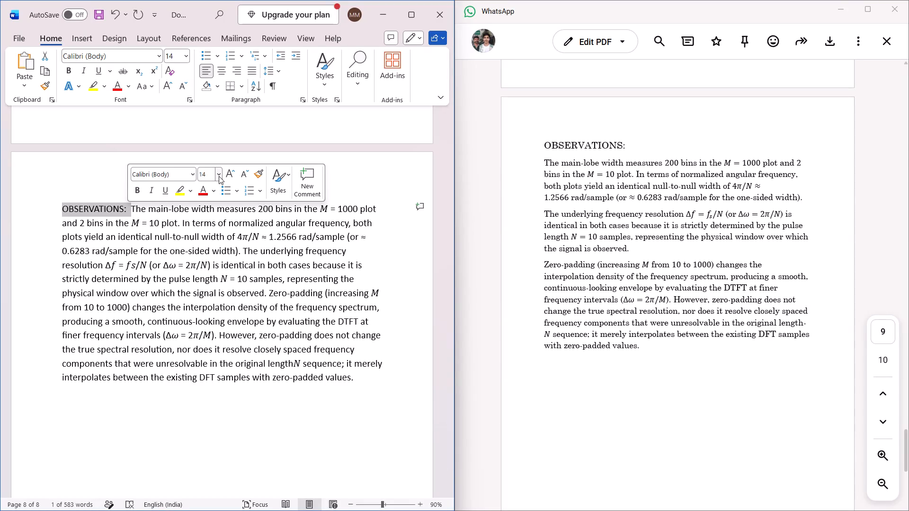
Format the "OBSERVATIONS:" heading as bold, size 16 text.
click(219, 176)
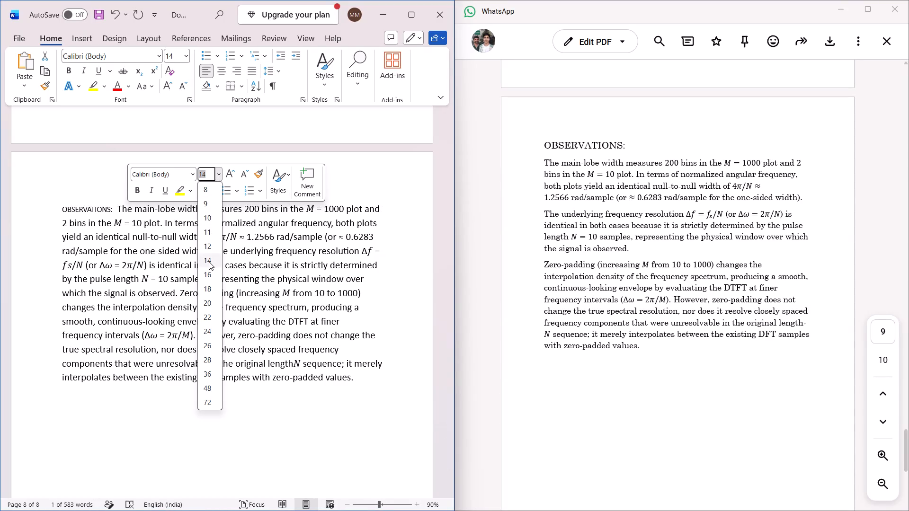
click(209, 277)
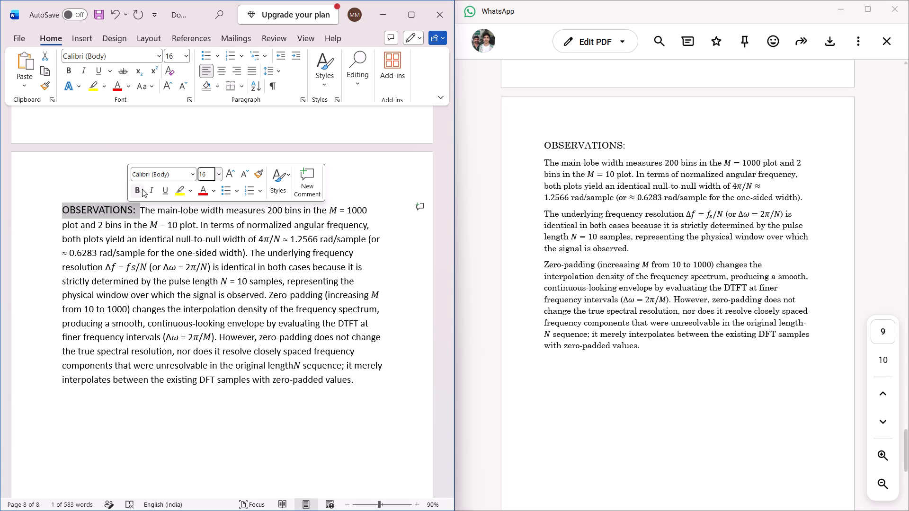
click(142, 189)
click(143, 209)
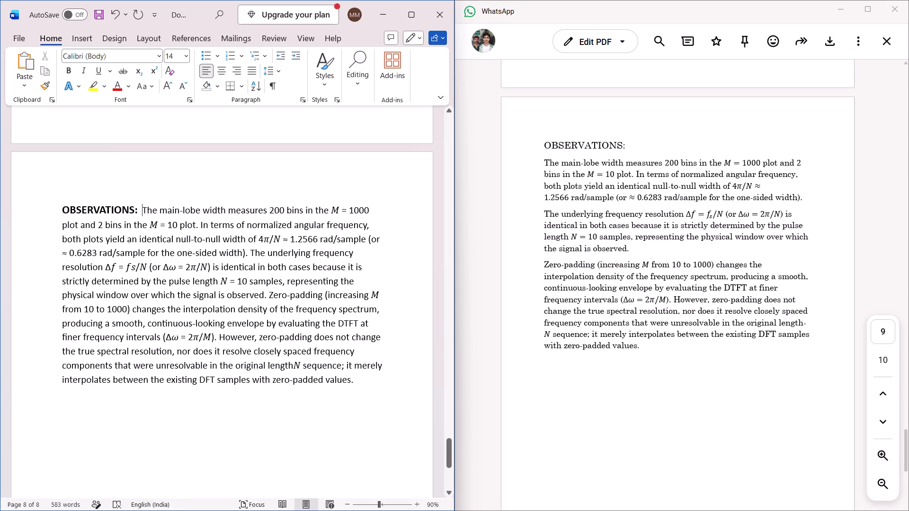
key(Return)
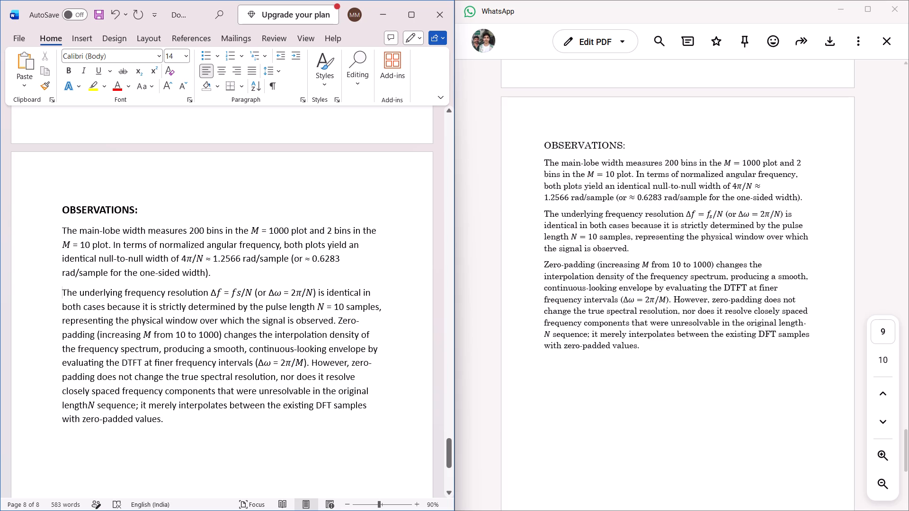
click(351, 363)
key(Return)
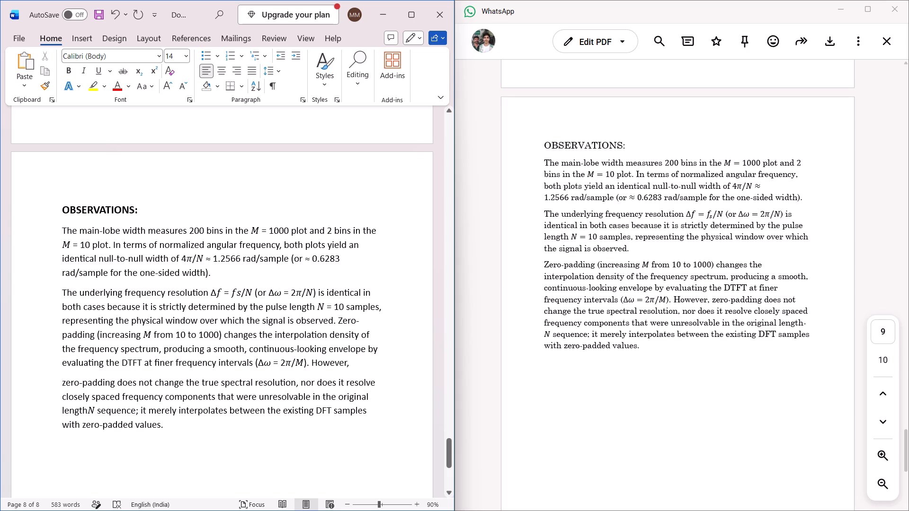
Examine the reference PDF's OBSERVATIONS page and the INFERENCE page after it to see what the report still needs.
scroll(313, 374, down, 3)
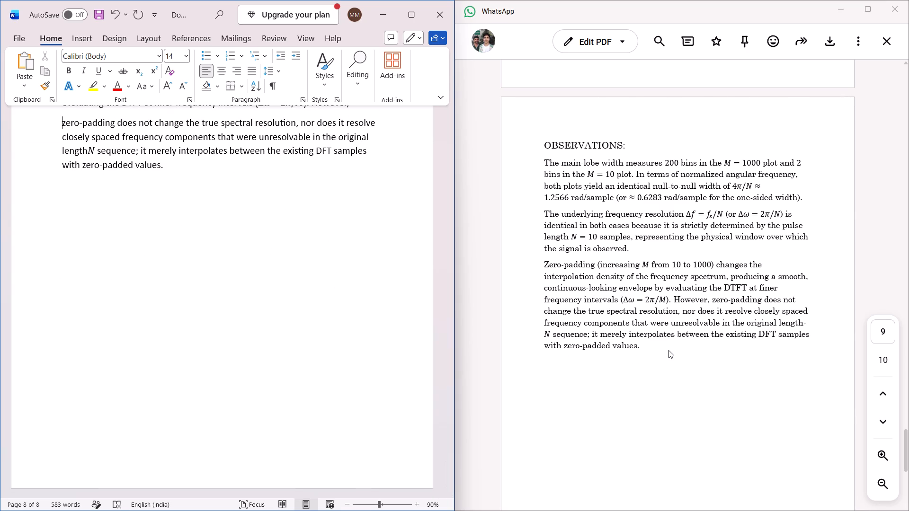
scroll(668, 350, down, 5)
scroll(668, 350, up, 2)
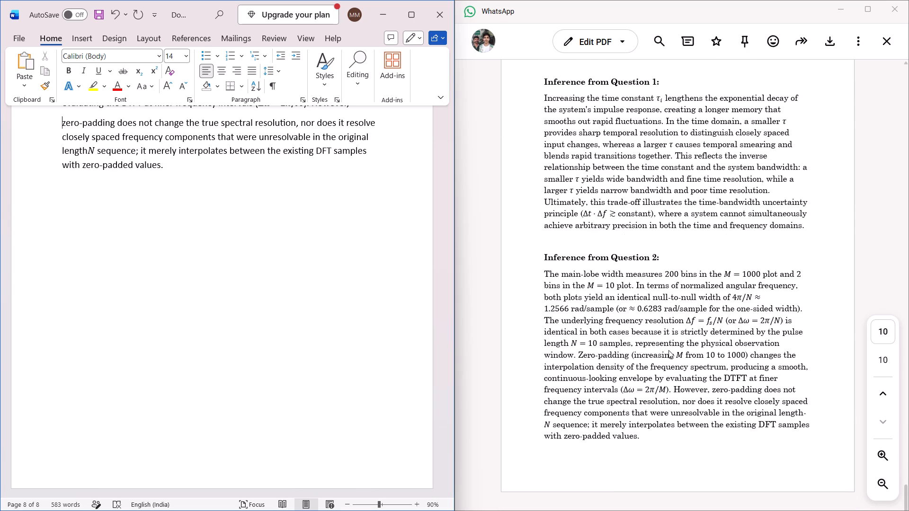
scroll(668, 350, up, 4)
scroll(663, 262, up, 3)
scroll(663, 262, down, 1)
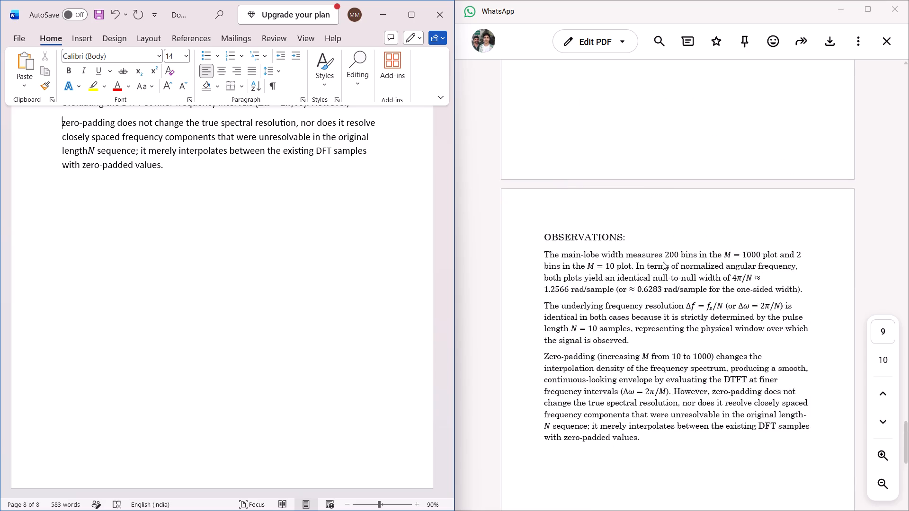
scroll(663, 262, down, 1)
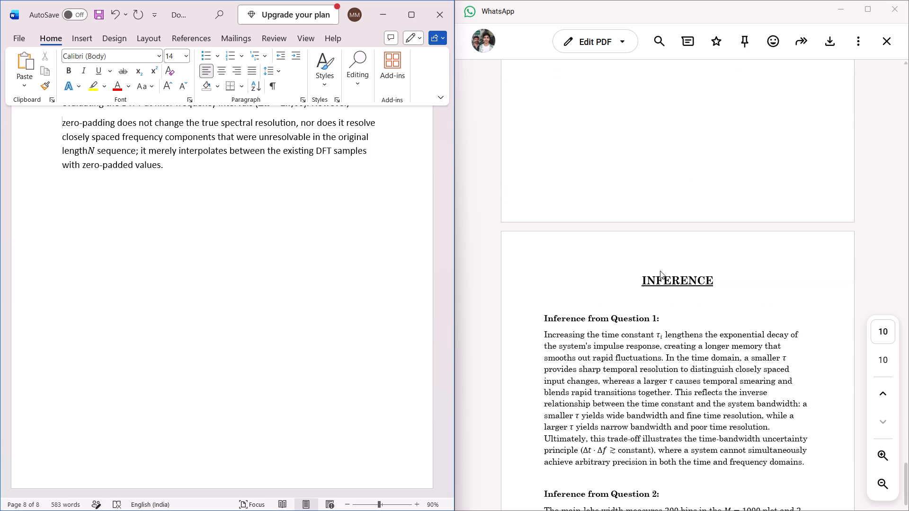
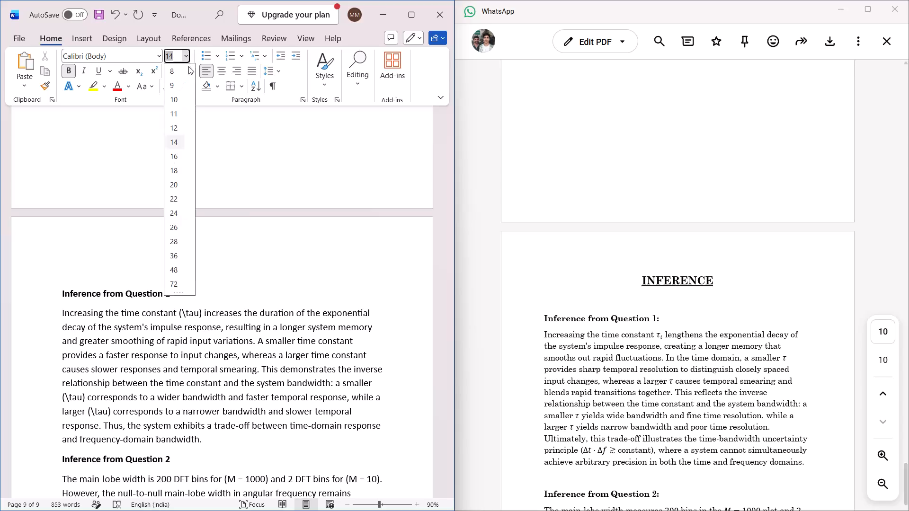
Enter the heading "INFERENCE" at font size 18 on the line above "Inference from Question 1".
click(177, 169)
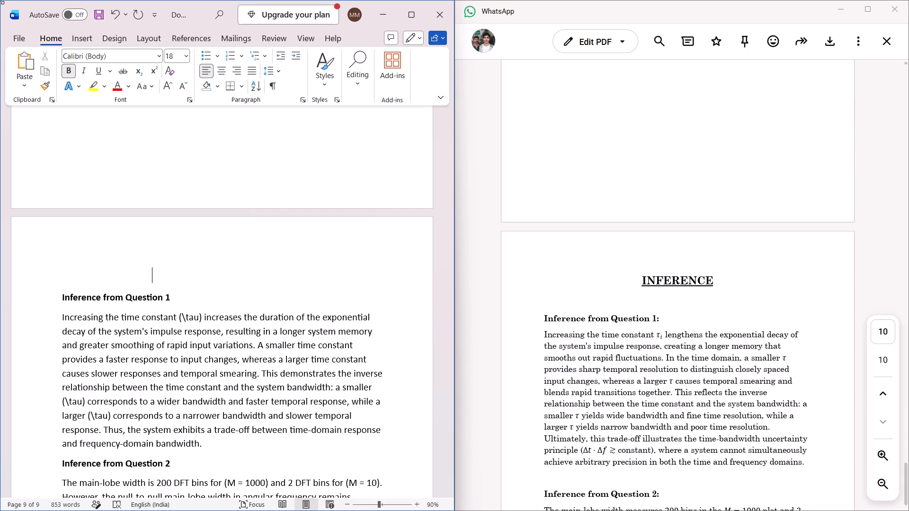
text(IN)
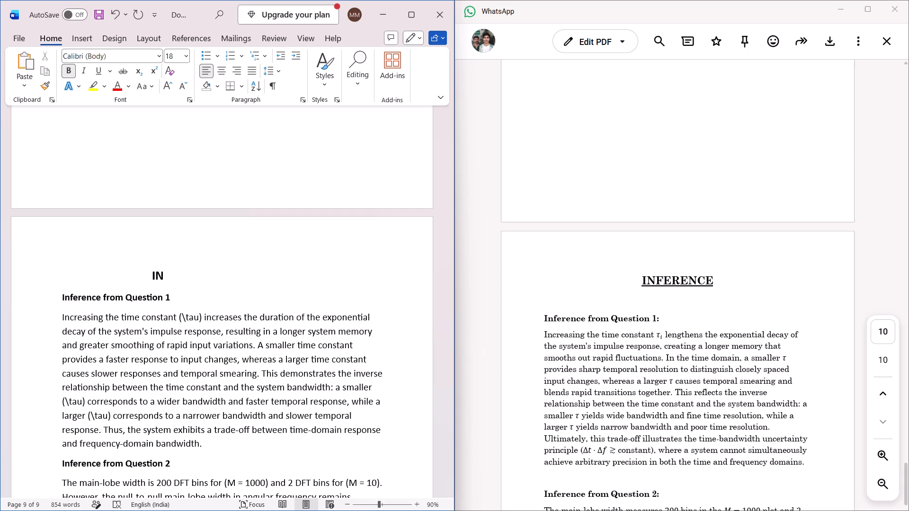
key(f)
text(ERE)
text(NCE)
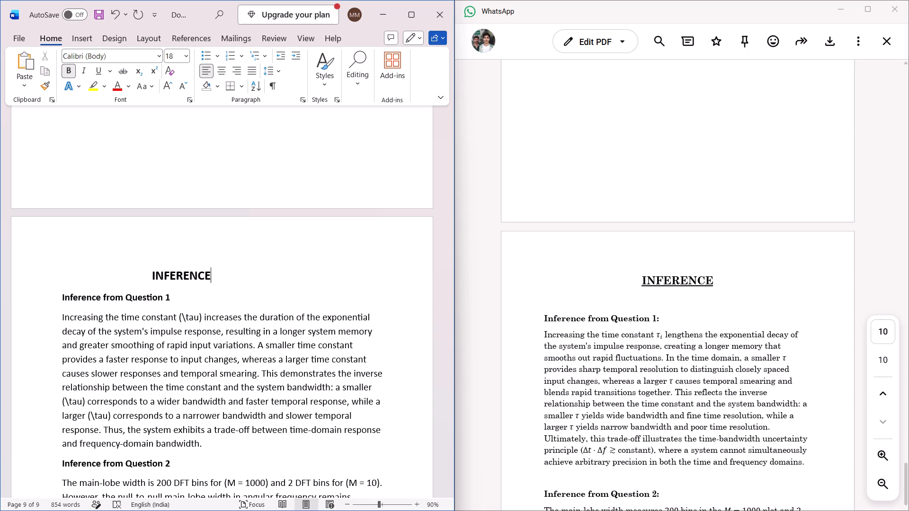
Shift the "INFERENCE" heading towards the page centre by inserting five spaces before it.
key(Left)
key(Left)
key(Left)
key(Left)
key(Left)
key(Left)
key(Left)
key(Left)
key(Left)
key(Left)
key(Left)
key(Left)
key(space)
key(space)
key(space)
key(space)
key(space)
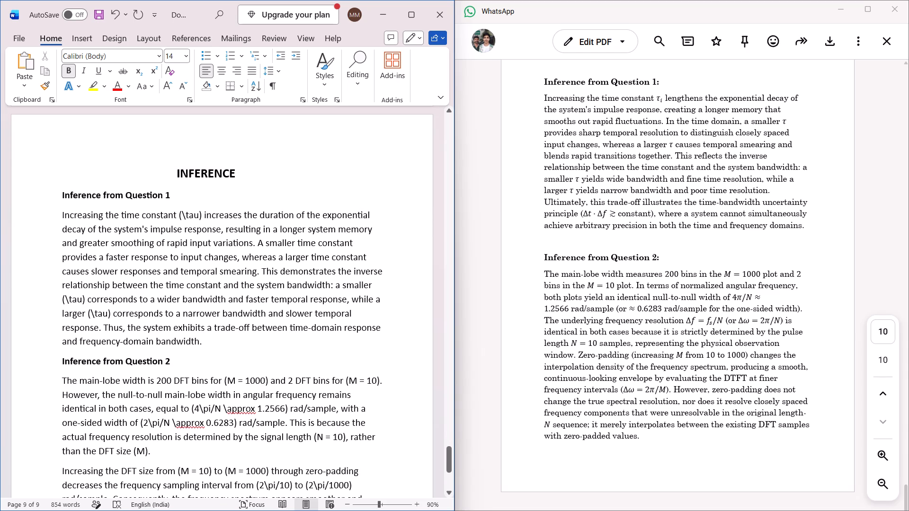
drag(59, 189, 287, 391)
scroll(243, 358, down, 2)
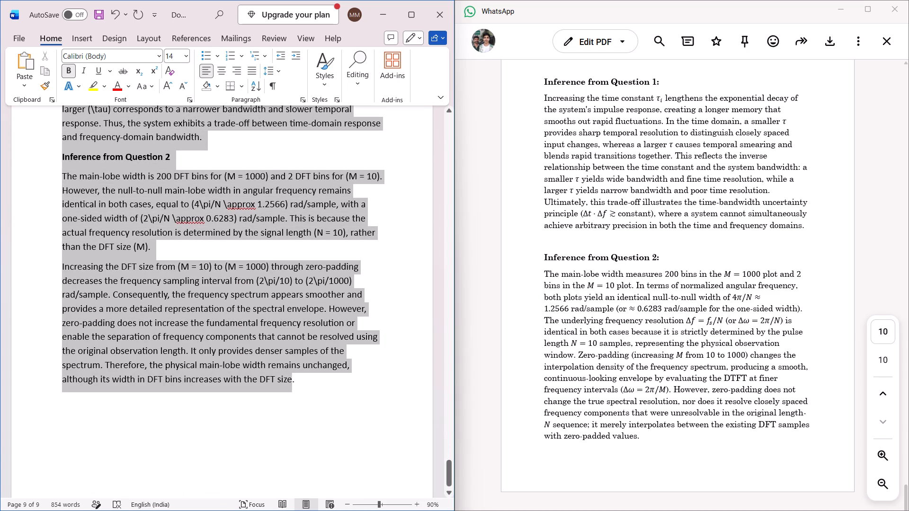
drag(287, 391, 304, 392)
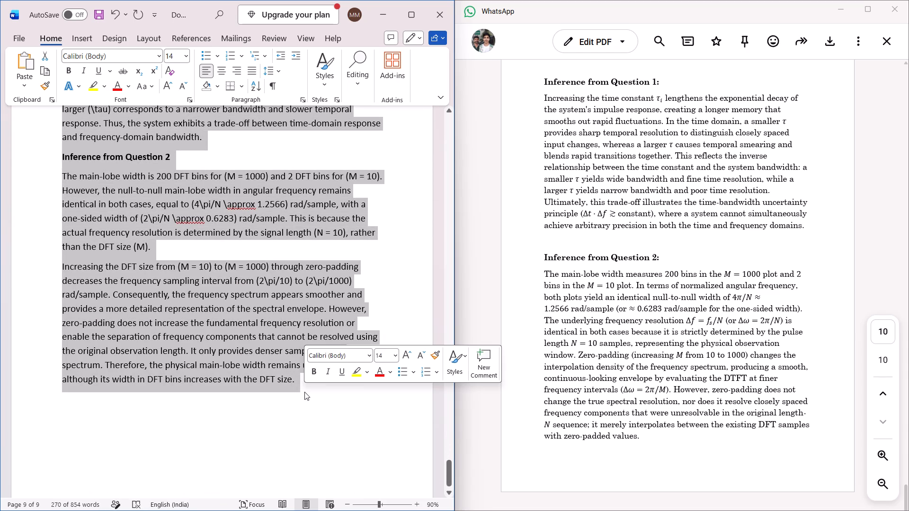
key(BackSpace)
scroll(304, 392, up, 2)
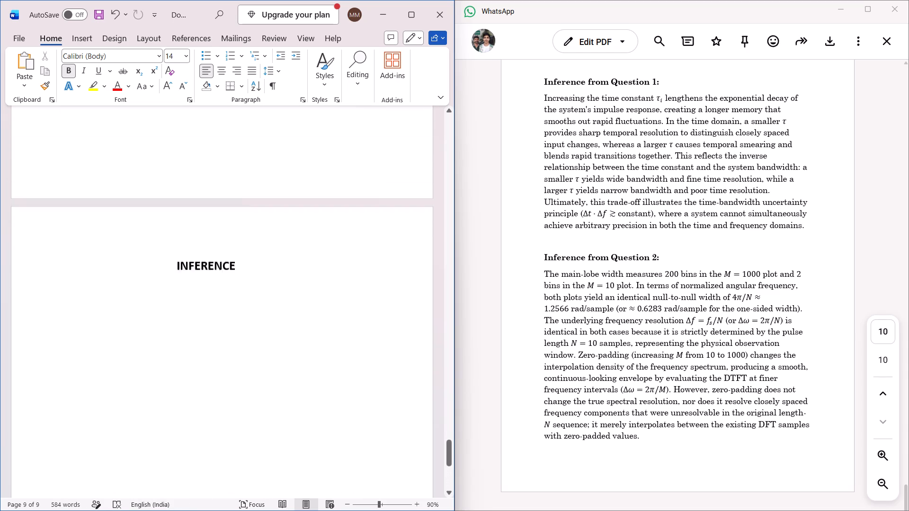
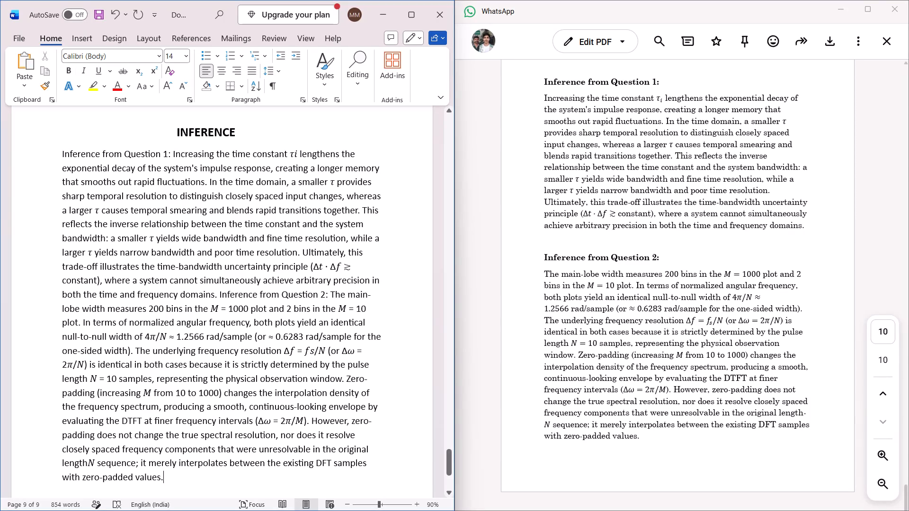
Bold the "Inference from Question 1:" heading under INFERENCE and move its body text into a separate paragraph.
drag(62, 153, 157, 151)
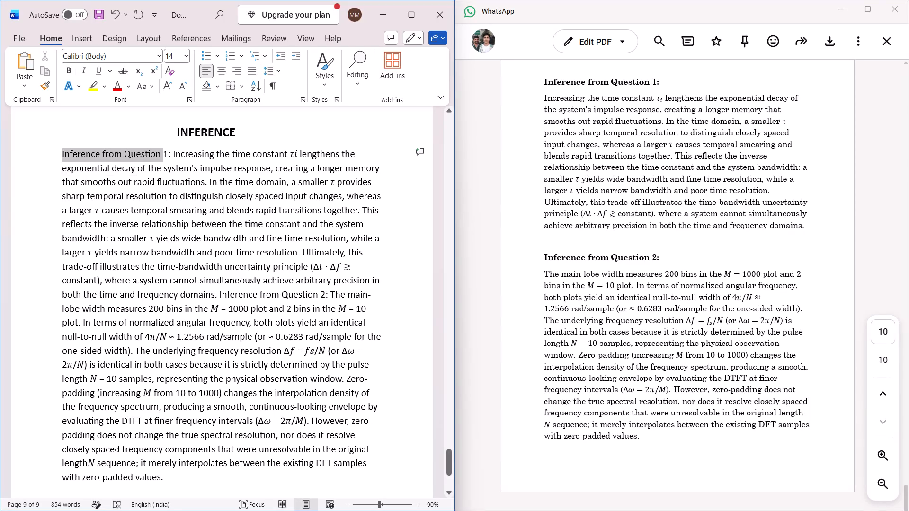
drag(157, 151, 174, 156)
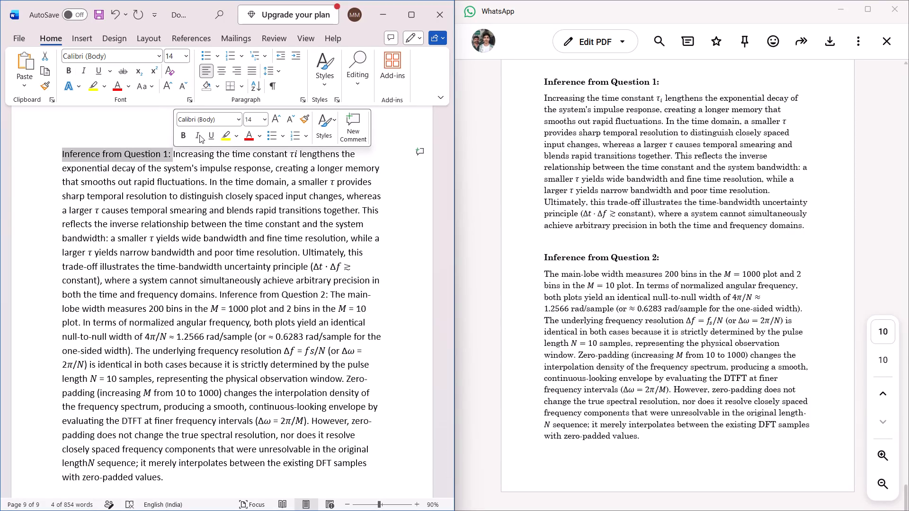
click(185, 136)
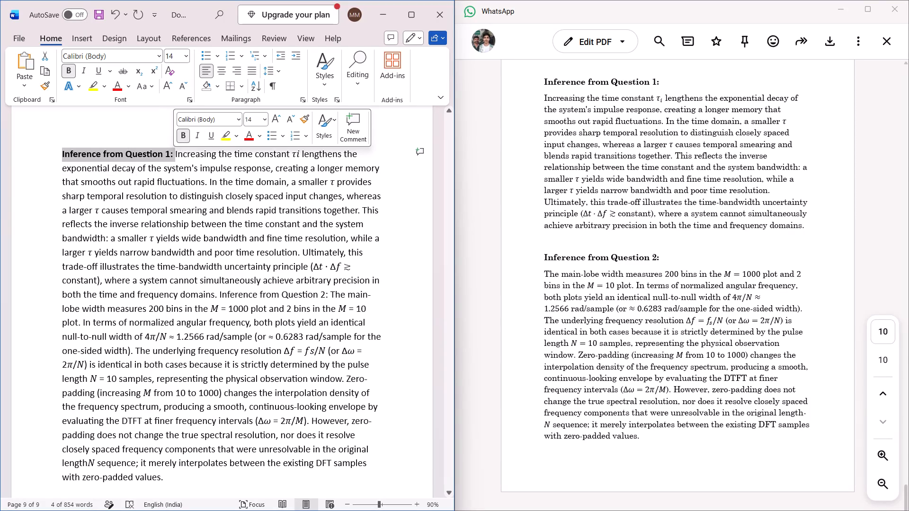
click(175, 154)
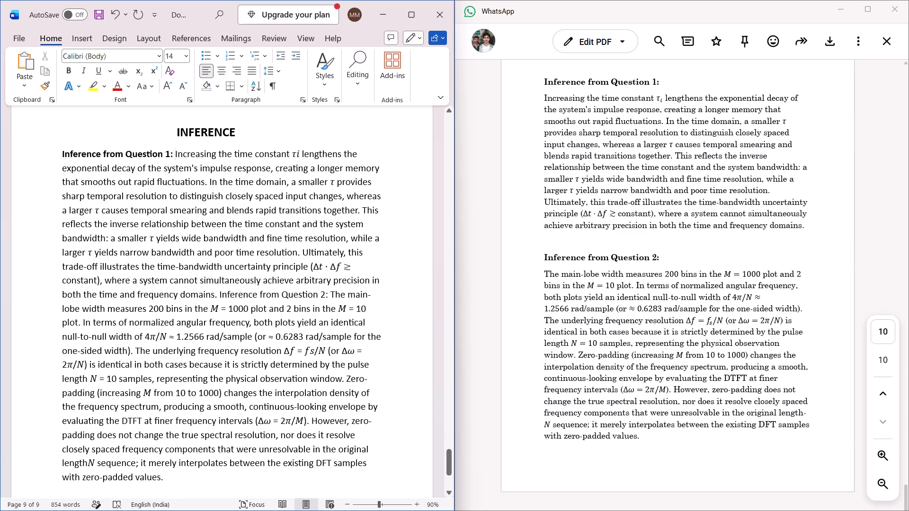
key(Return)
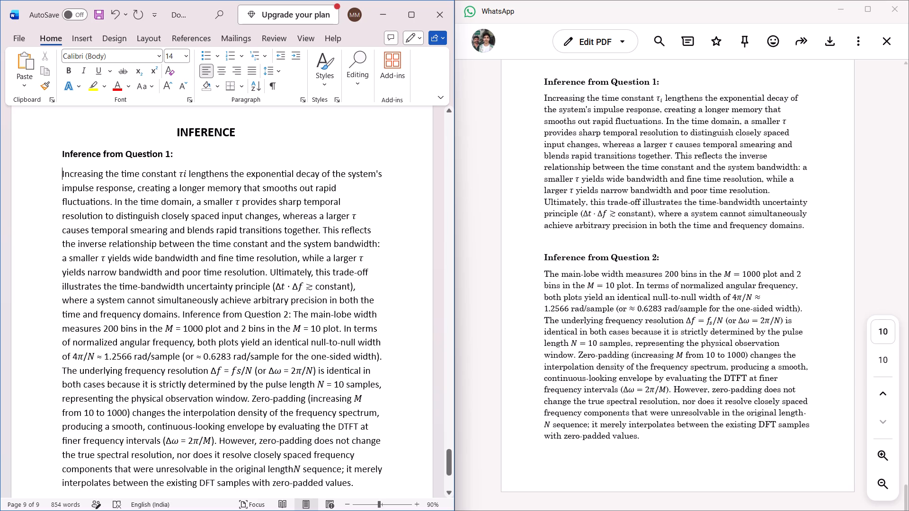
Put "Inference from Question 2:" in its own paragraph, bold it as a heading, and start its body text on a new line.
click(181, 311)
key(Return)
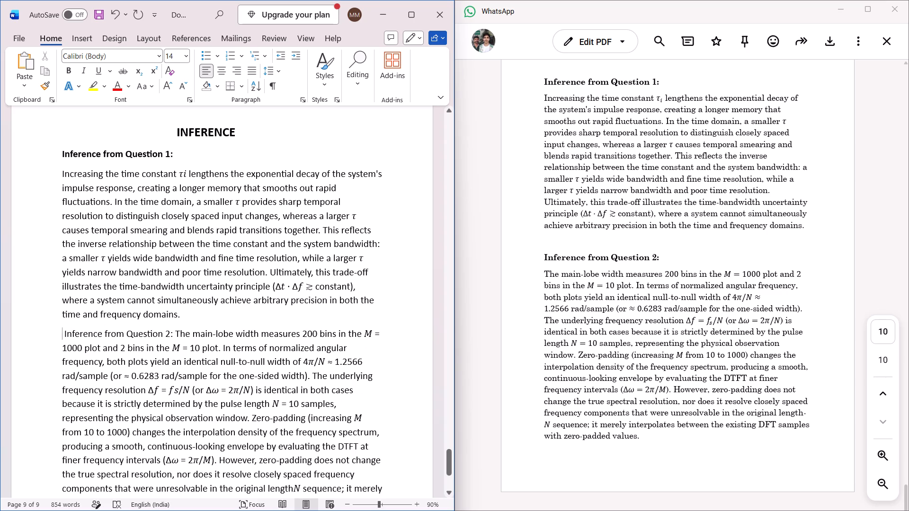
drag(62, 332, 157, 338)
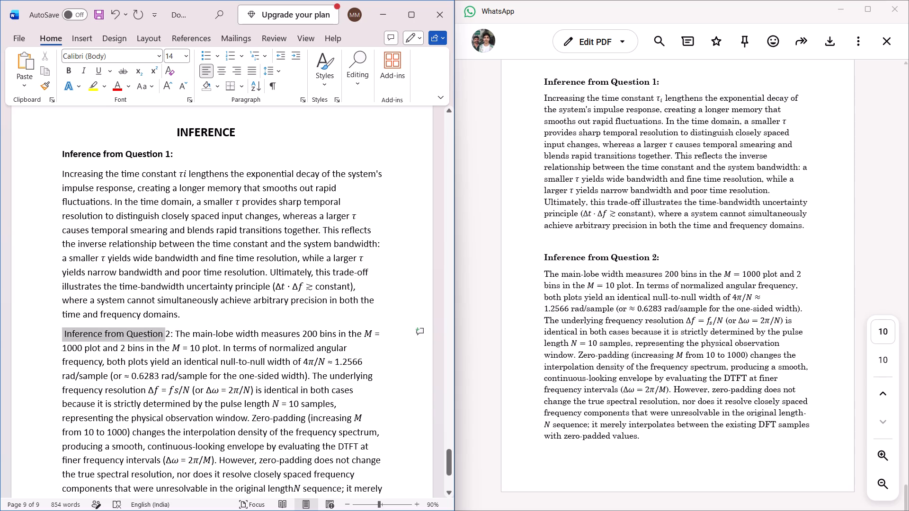
drag(157, 338, 176, 339)
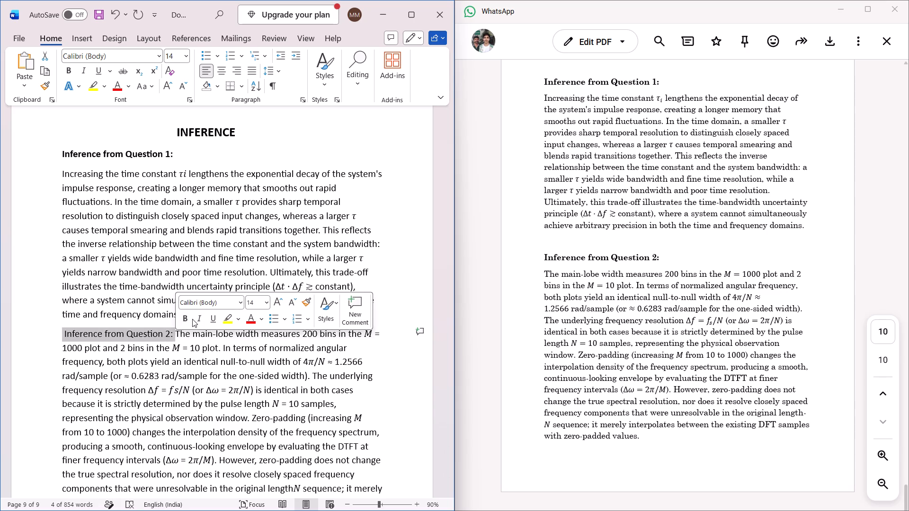
click(185, 319)
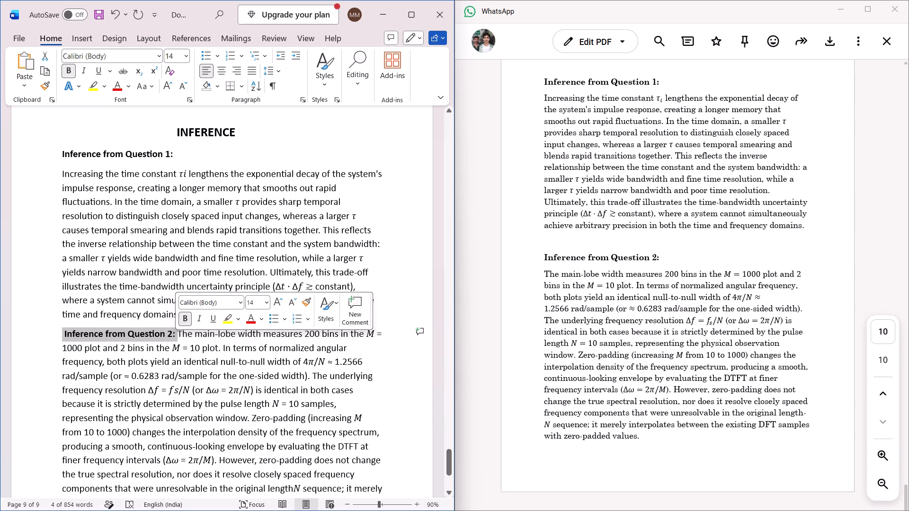
click(173, 335)
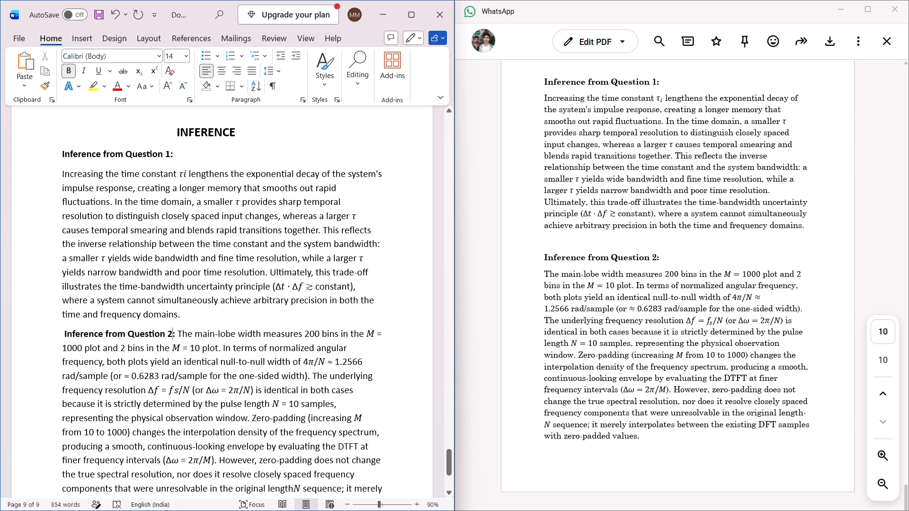
click(178, 333)
key(Return)
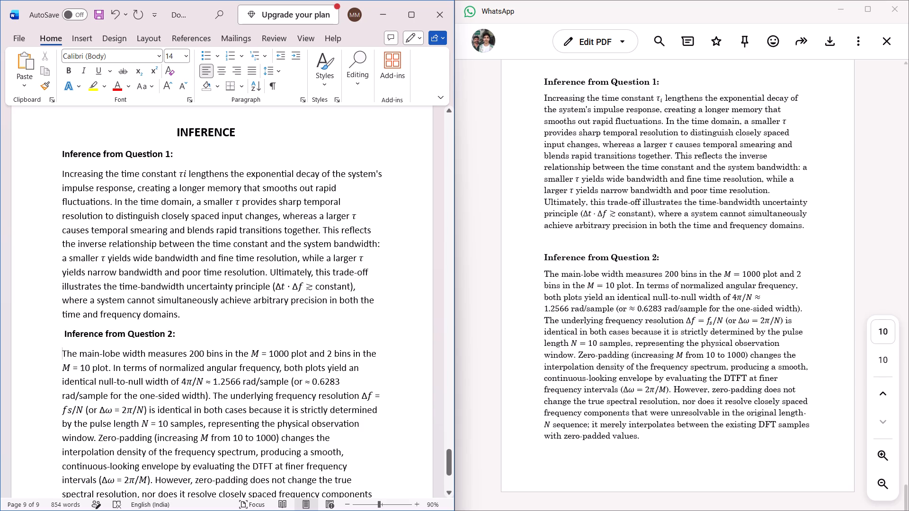
Insert a paragraph break before "Δf = fs/N" in the Question 2 inference text.
scroll(335, 284, down, 1)
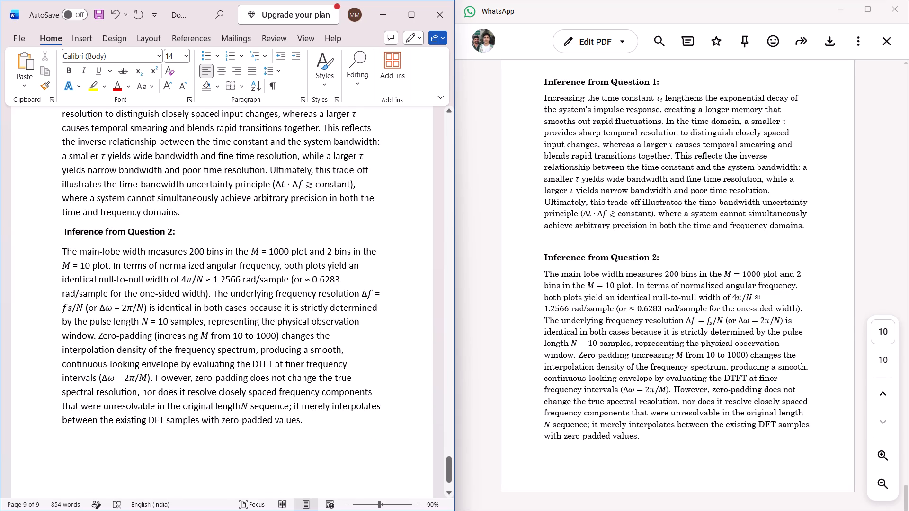
click(359, 292)
key(Return)
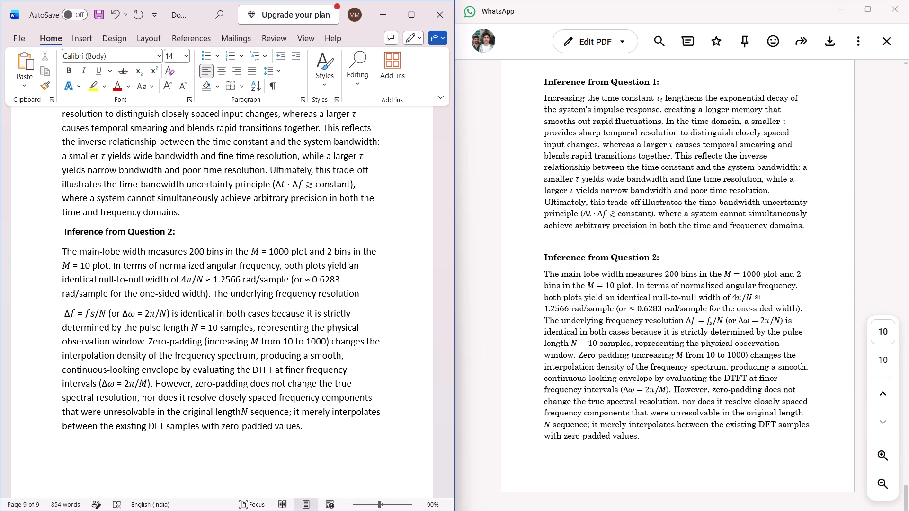
Review the Question 2 observations and the INFERENCE section in the report's last pages.
scroll(386, 249, down, 3)
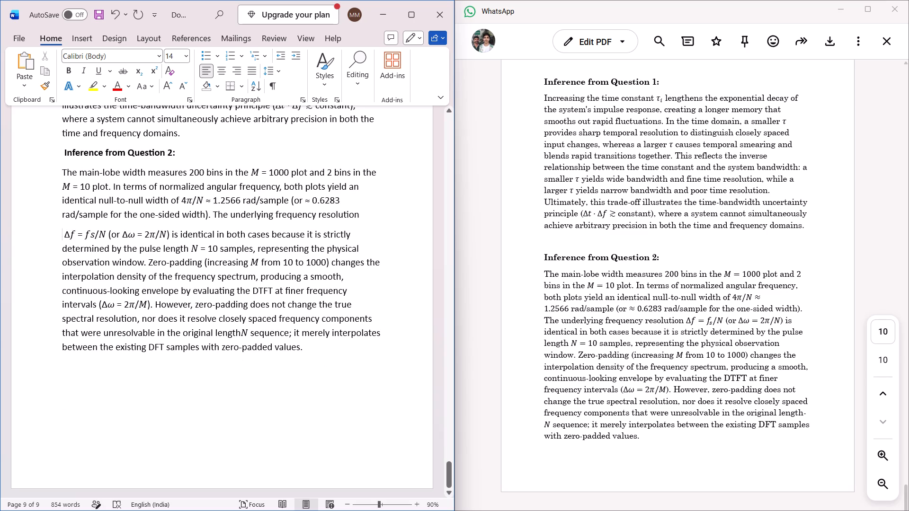
scroll(383, 256, down, 1)
scroll(378, 269, up, 10)
scroll(378, 271, down, 1)
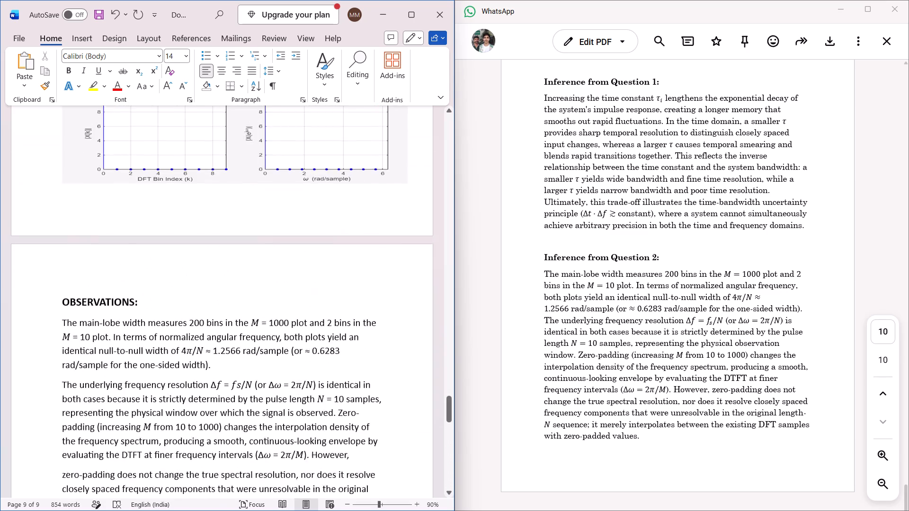
scroll(378, 271, down, 1)
scroll(682, 297, down, 2)
scroll(270, 302, down, 3)
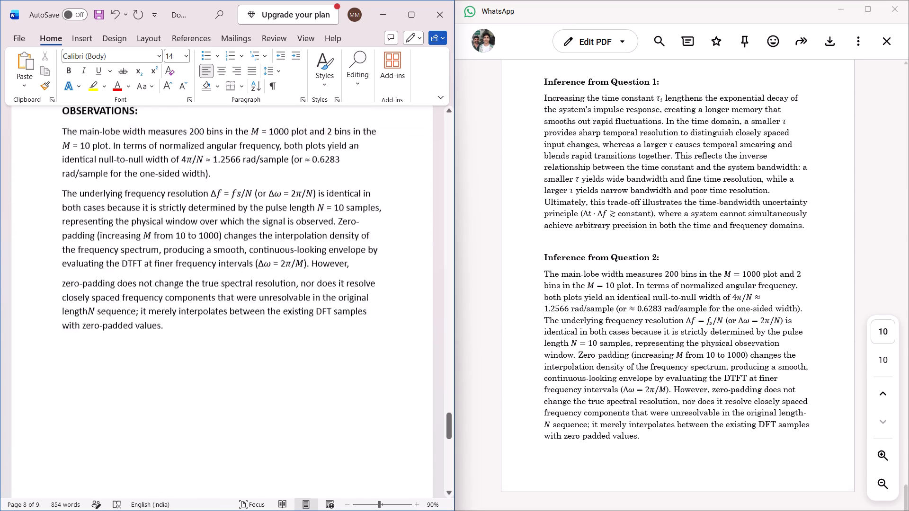
scroll(268, 302, down, 7)
scroll(268, 305, up, 2)
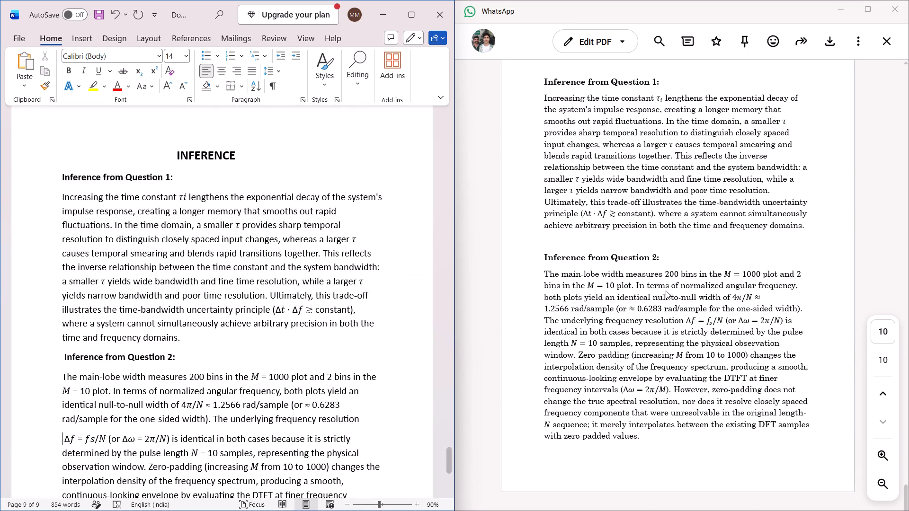
Compare the report's Question 2 observations, output plots, code and problem statement with the reference PDF.
scroll(668, 291, up, 3)
scroll(364, 307, up, 7)
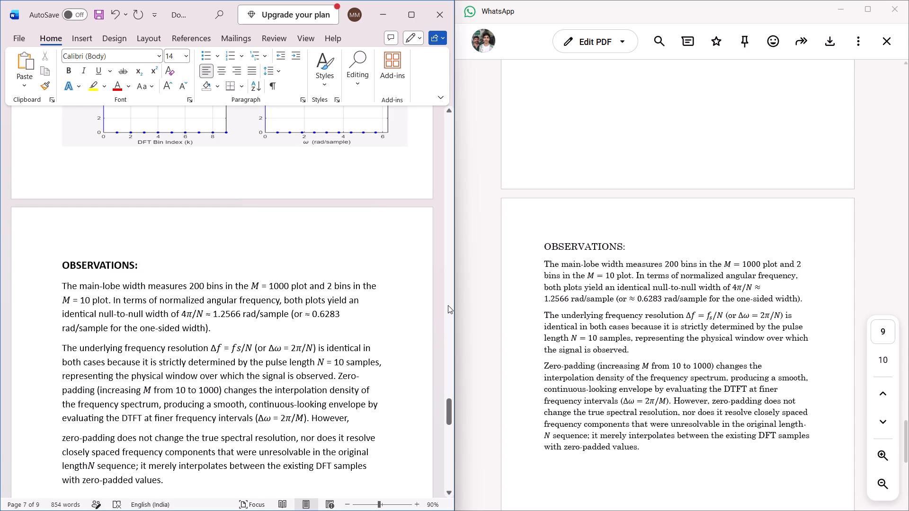
scroll(310, 308, up, 2)
scroll(684, 320, up, 2)
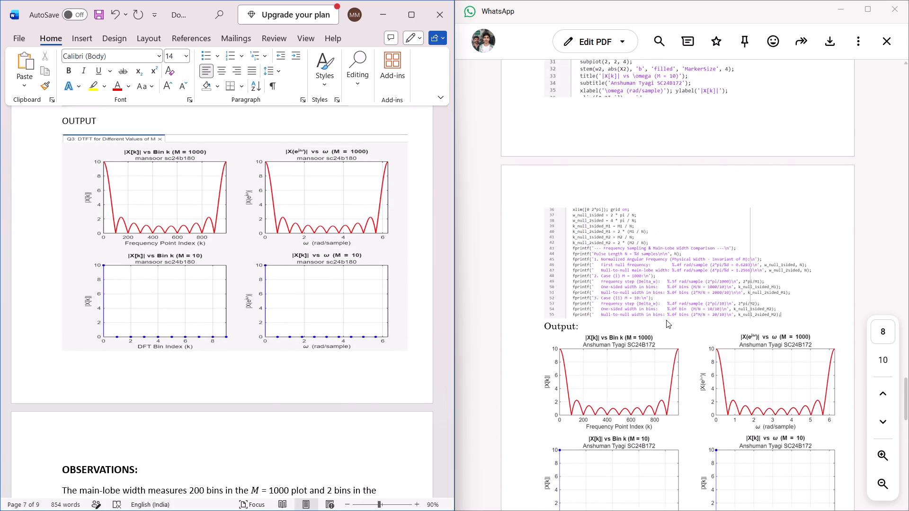
scroll(666, 320, down, 1)
scroll(370, 320, up, 1)
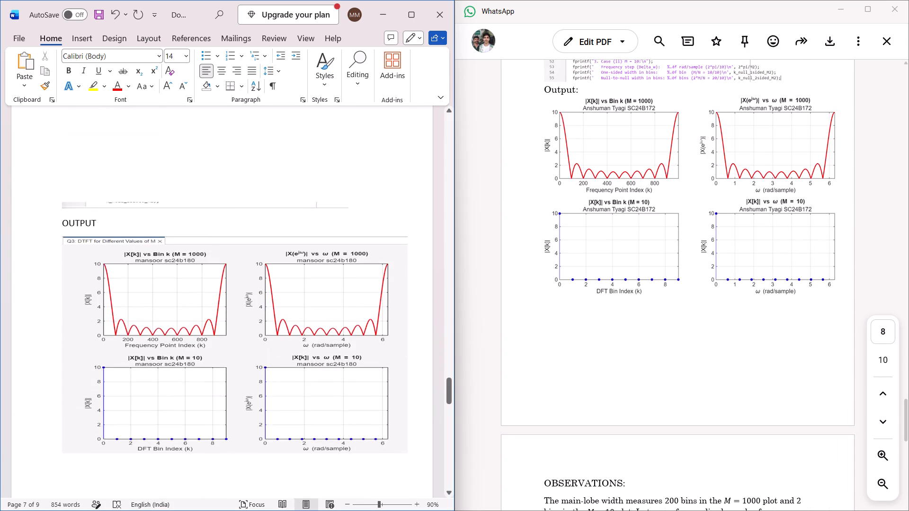
scroll(370, 320, up, 1)
scroll(721, 308, up, 2)
scroll(717, 309, down, 1)
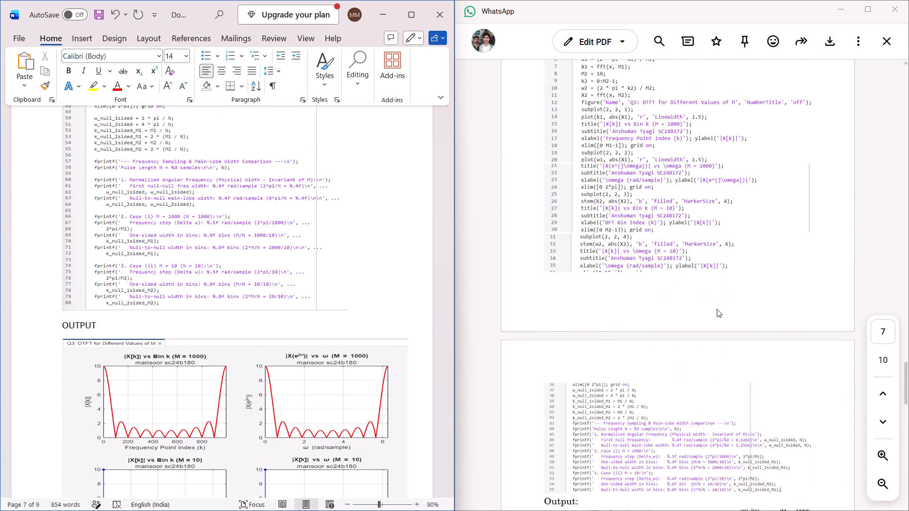
scroll(348, 320, up, 1)
scroll(642, 297, up, 1)
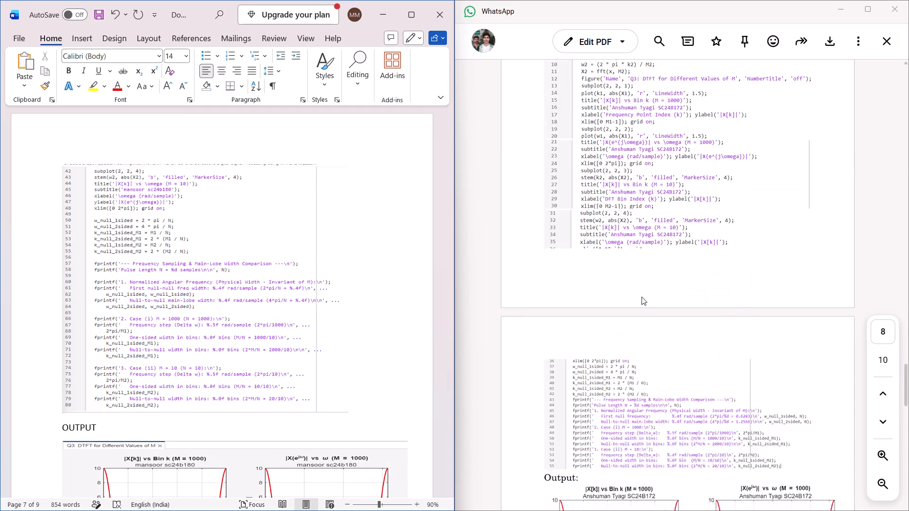
scroll(366, 305, up, 4)
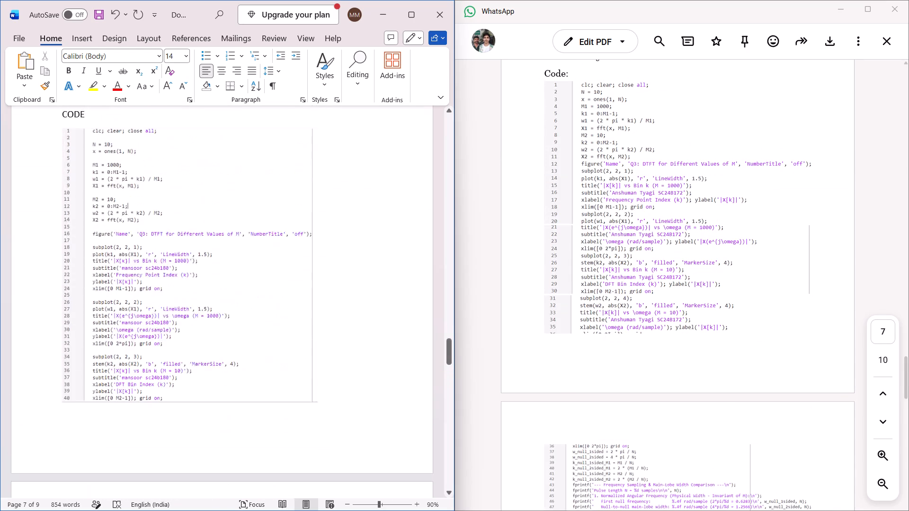
scroll(366, 305, up, 1)
scroll(625, 303, up, 2)
scroll(625, 303, down, 1)
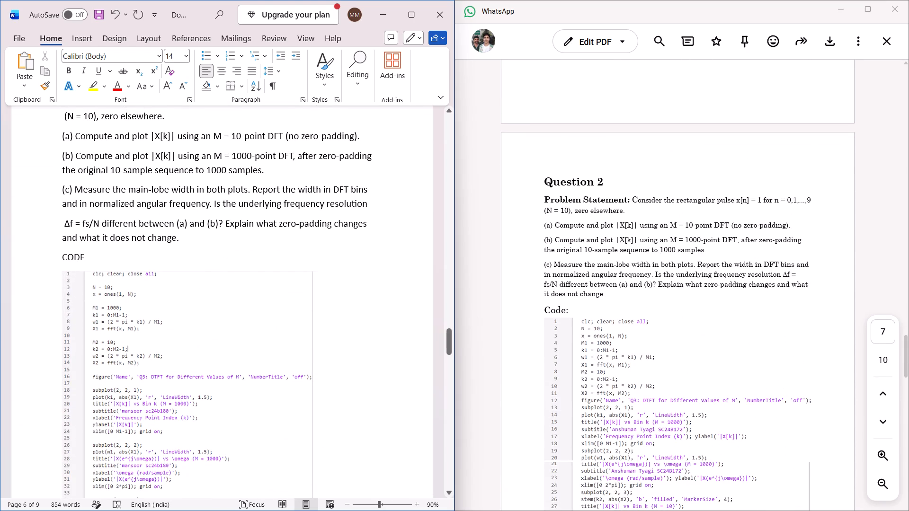
scroll(371, 322, up, 1)
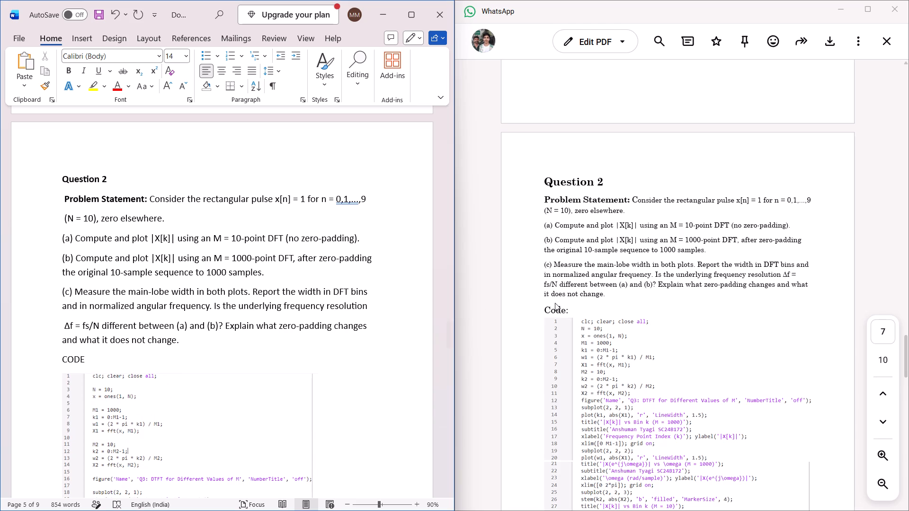
Compare the report's Question 1 observations, convolution and magnitude plots, result tables and impulse response plot with the reference PDF.
scroll(555, 303, up, 1)
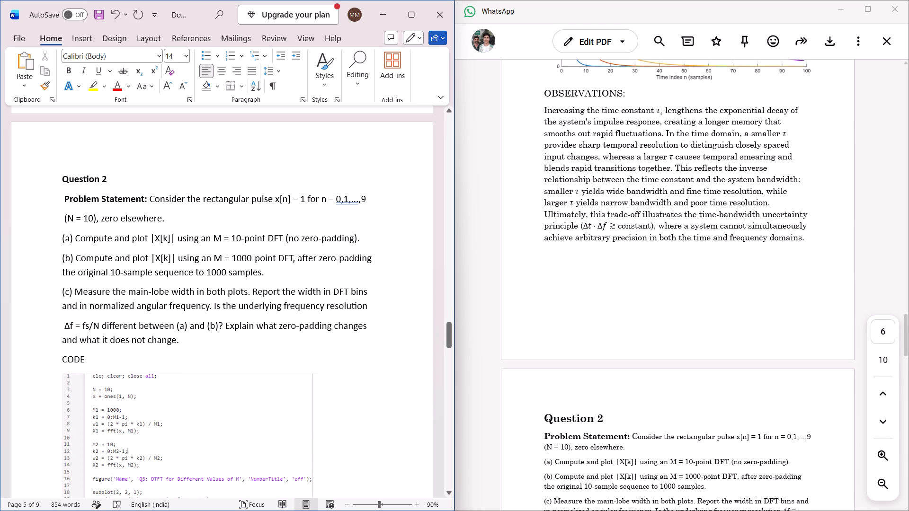
scroll(308, 325, up, 3)
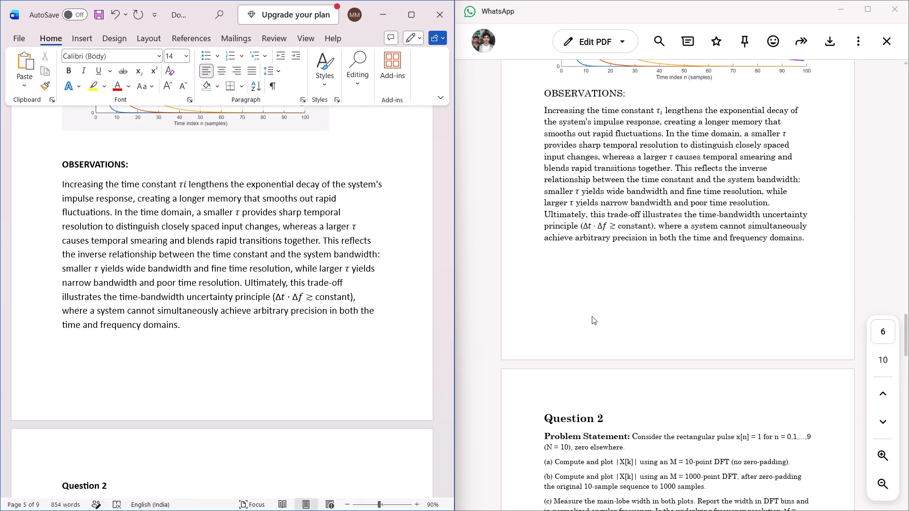
scroll(410, 314, up, 2)
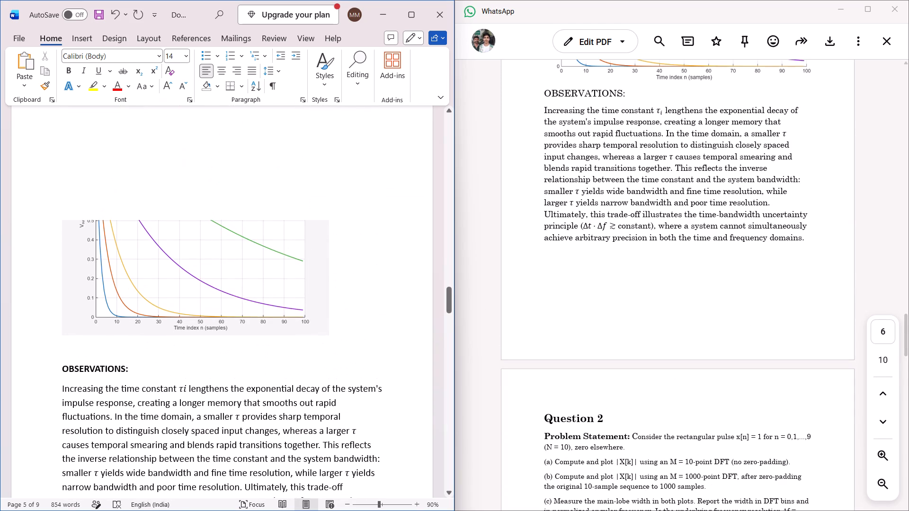
scroll(631, 313, up, 2)
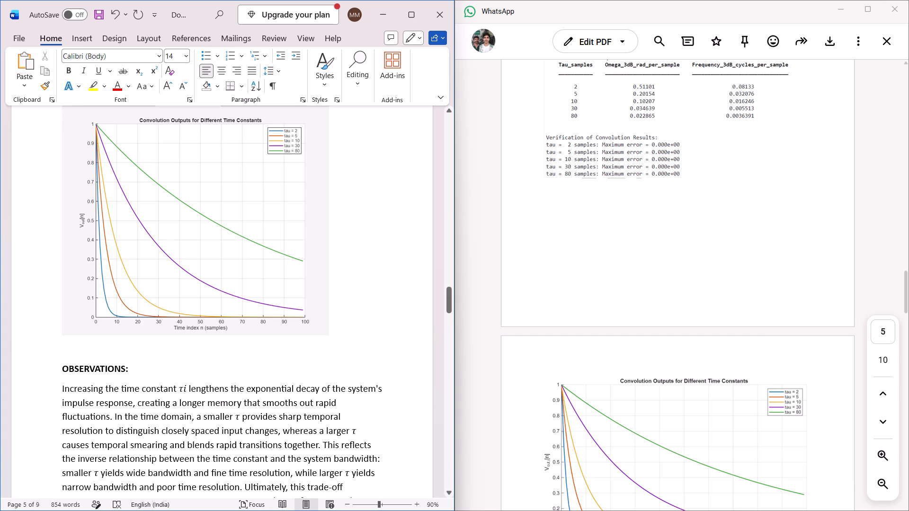
scroll(374, 315, up, 4)
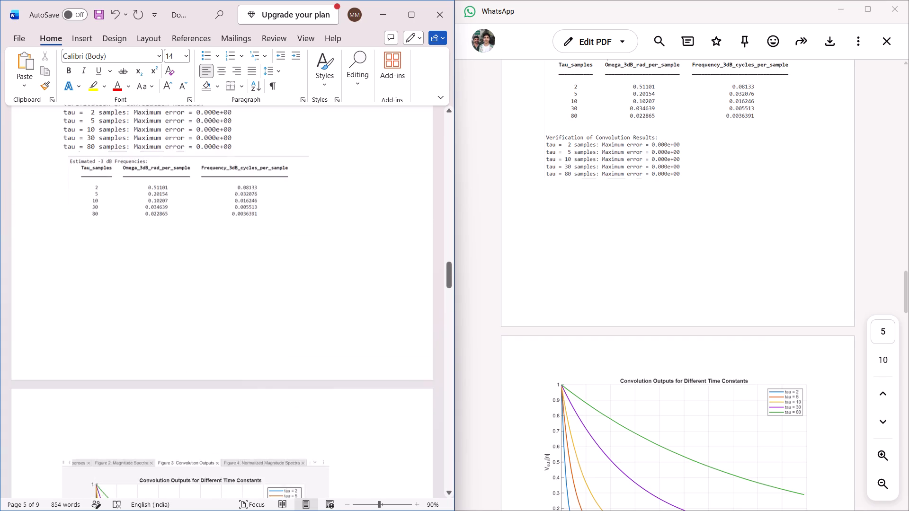
scroll(374, 315, up, 2)
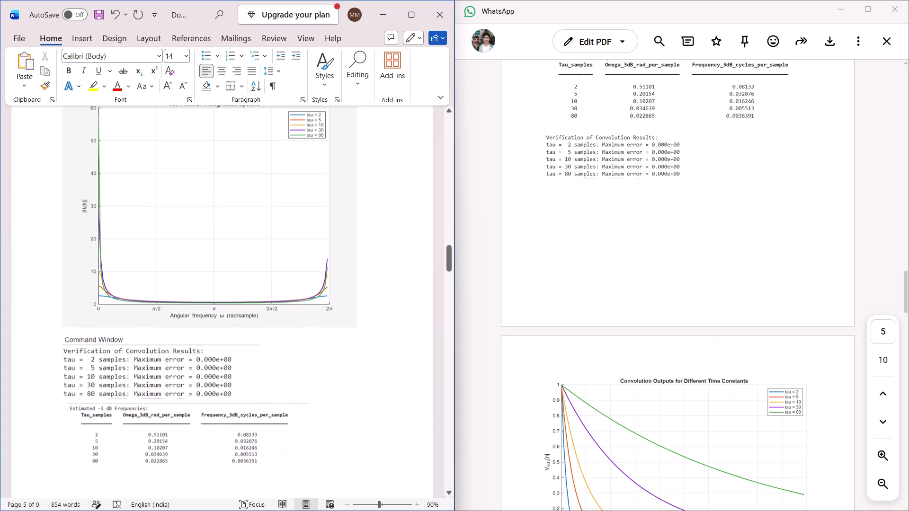
scroll(657, 312, up, 2)
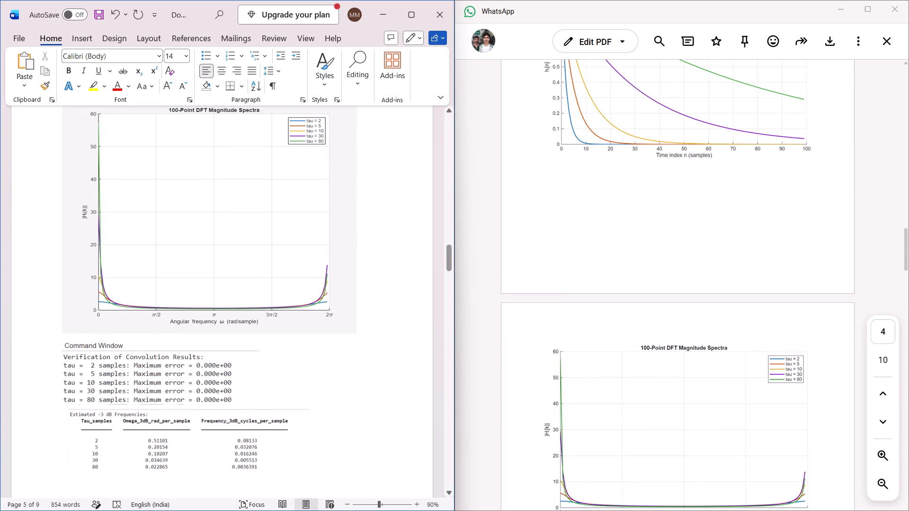
scroll(358, 321, up, 4)
scroll(670, 300, up, 2)
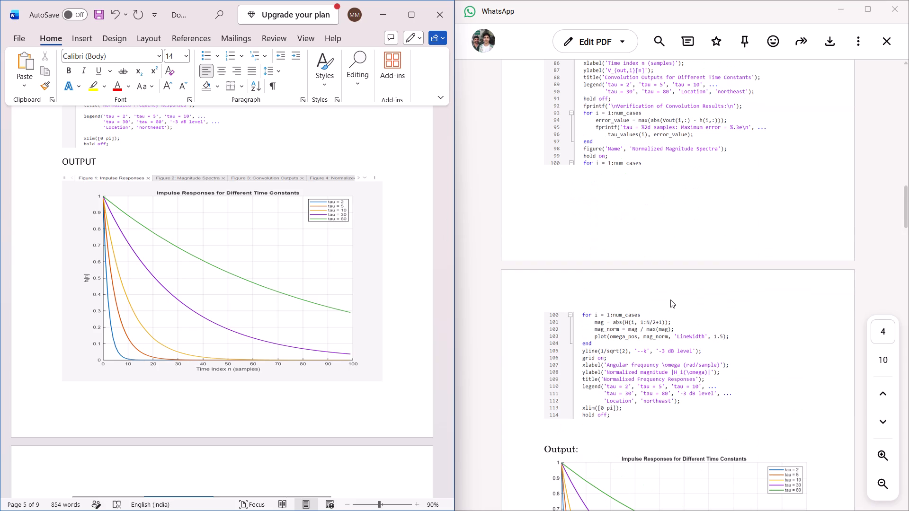
Compare the report's Question 1 code, problem statement and title block with the reference PDF.
scroll(423, 310, up, 2)
scroll(612, 305, up, 1)
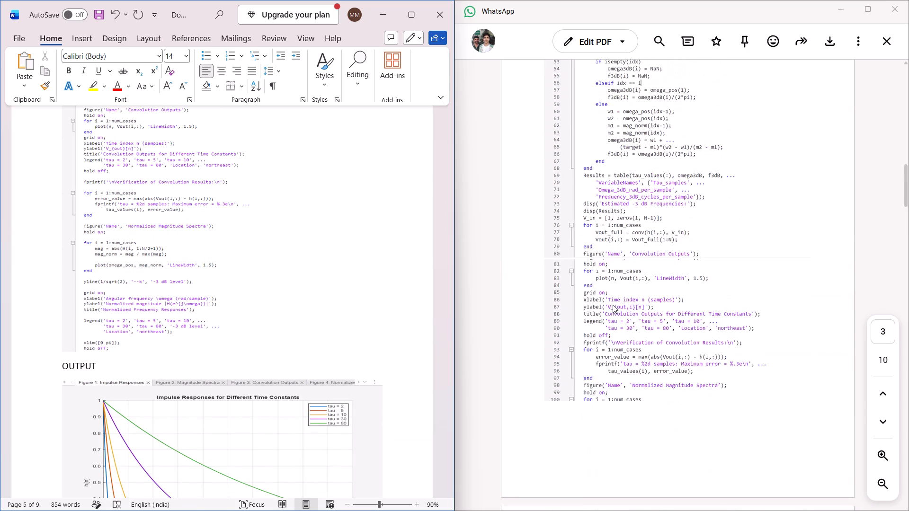
scroll(613, 305, up, 2)
scroll(401, 322, up, 4)
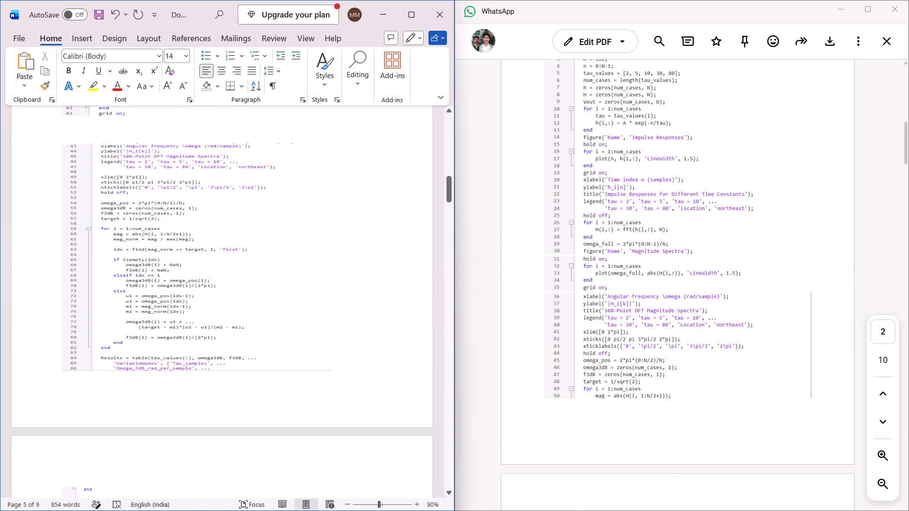
scroll(401, 321, up, 8)
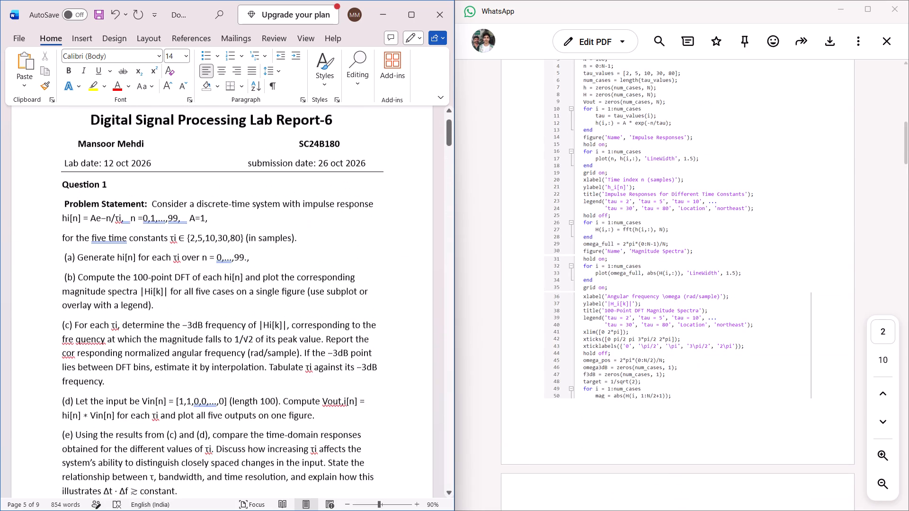
scroll(660, 320, up, 2)
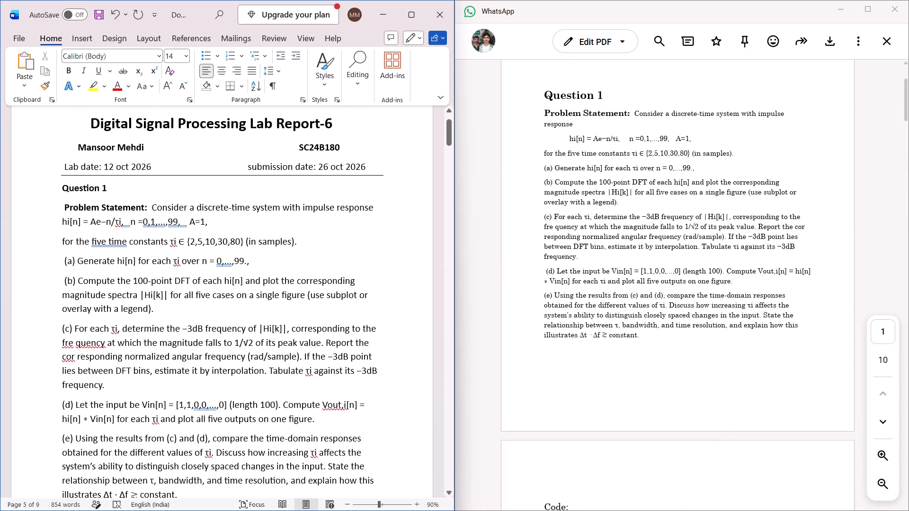
scroll(356, 310, up, 1)
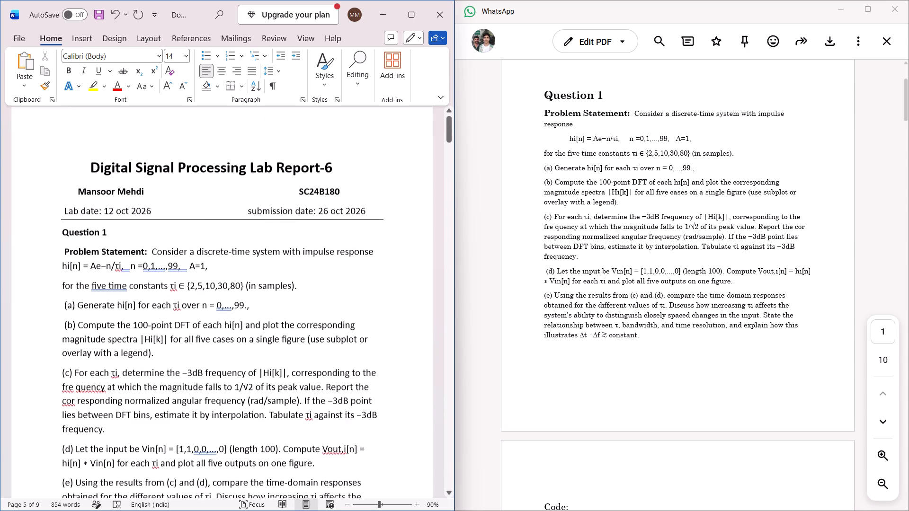
scroll(356, 310, up, 2)
scroll(585, 297, up, 2)
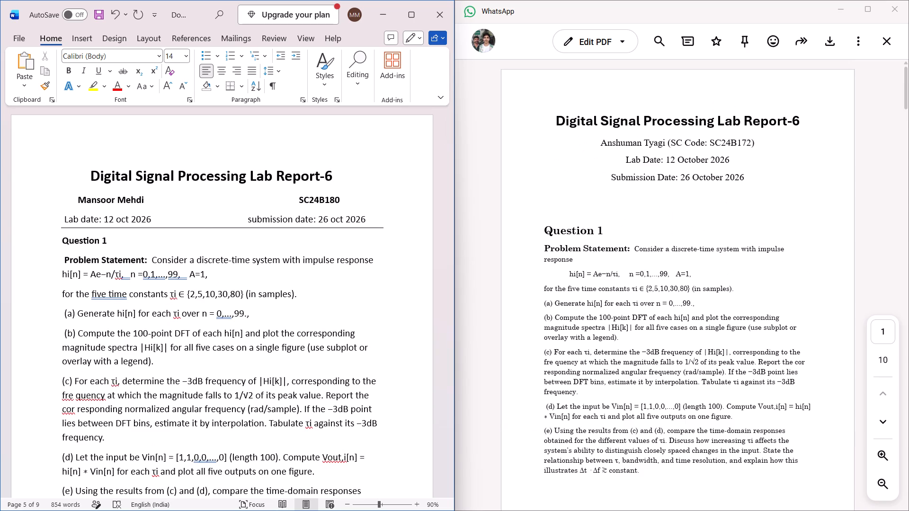
scroll(585, 297, up, 2)
click(414, 18)
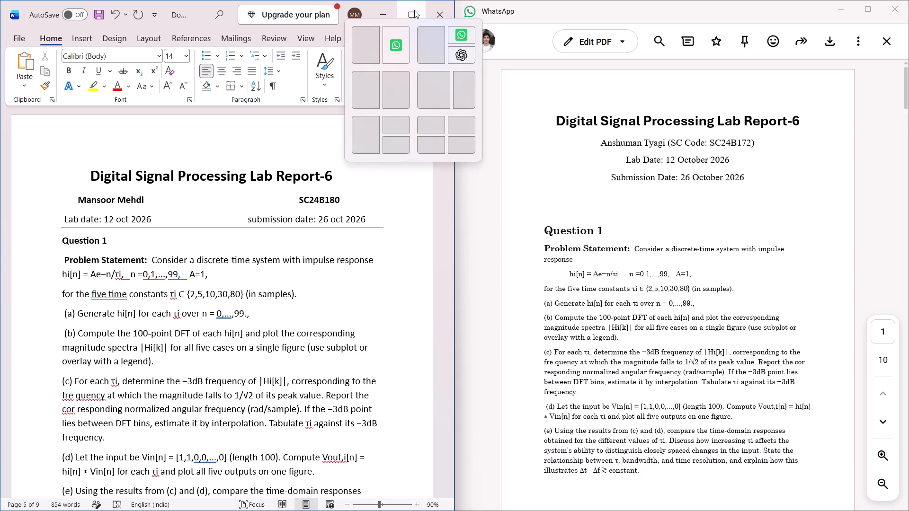
click(414, 10)
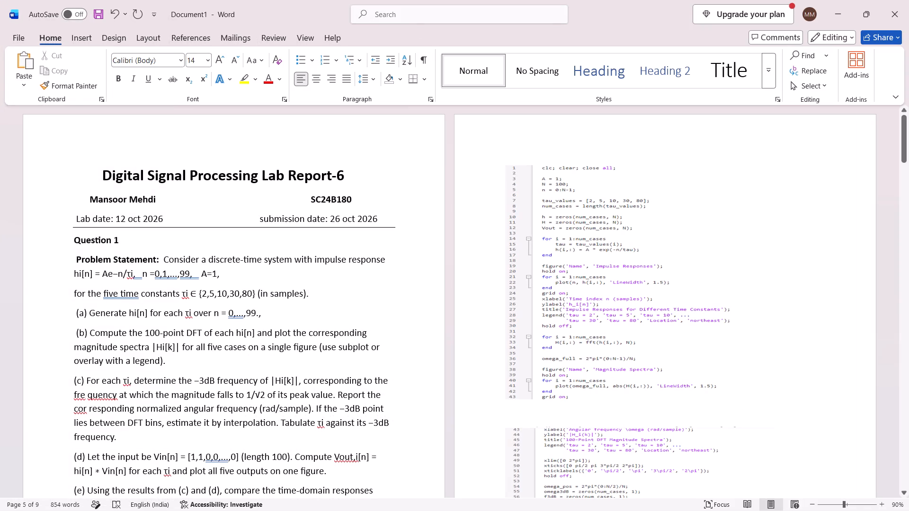
click(24, 38)
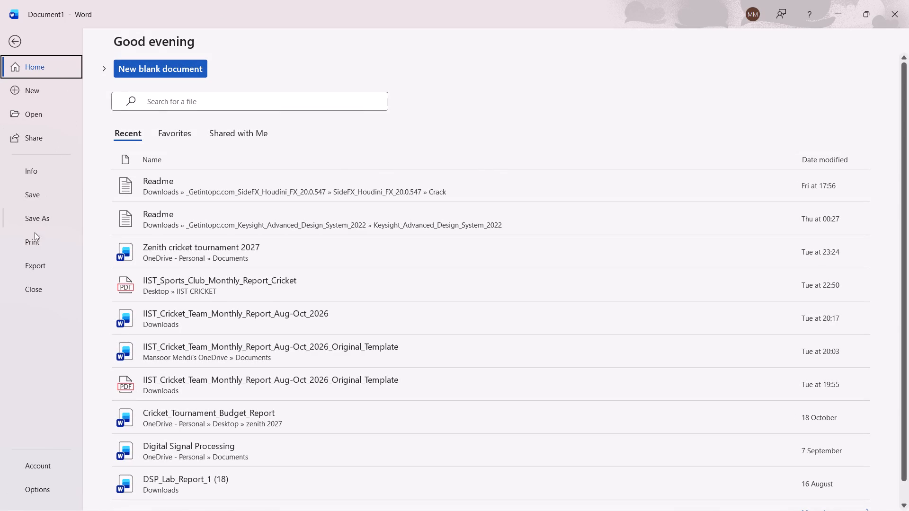
click(41, 263)
click(328, 156)
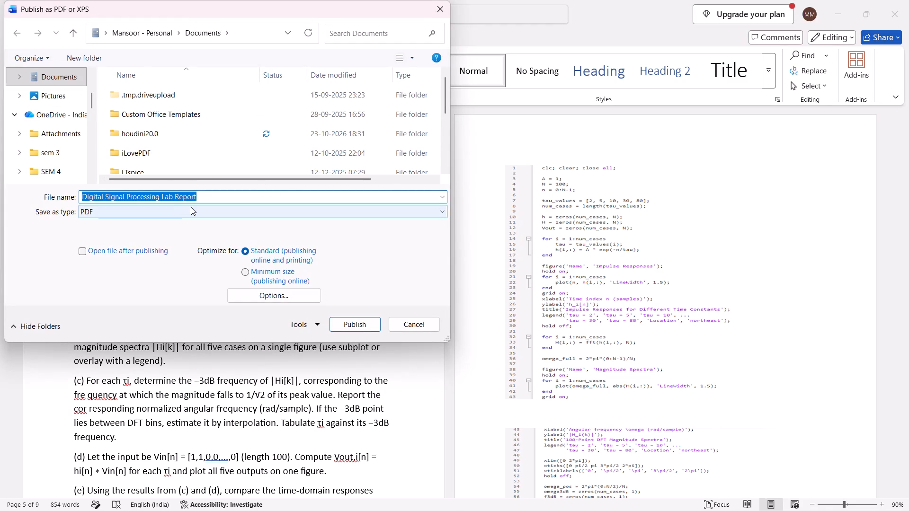
click(196, 197)
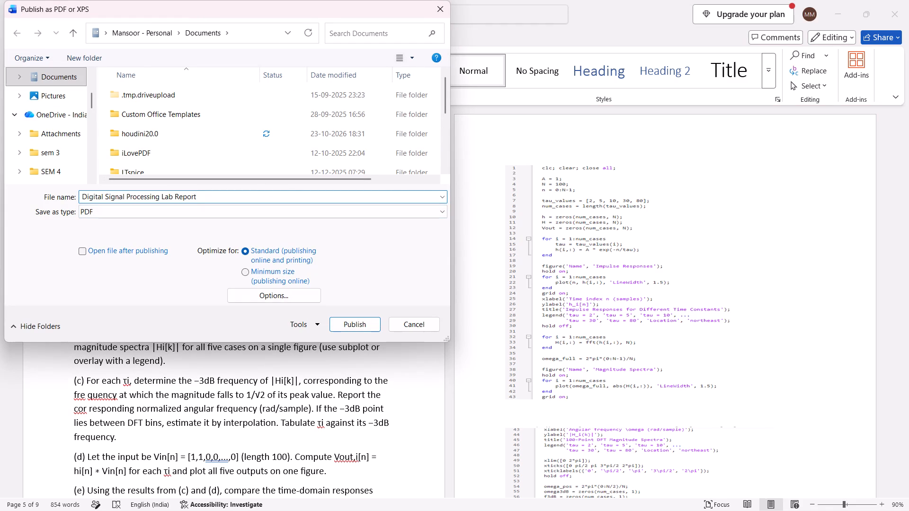
key(6)
key(Left)
key(Left)
key(Left)
key(Left)
key(Left)
key(Left)
key(Left)
key(Left)
key(Left)
key(Left)
key(Left)
key(Left)
key(BackSpace)
key(BackSpace)
key(BackSpace)
key(BackSpace)
key(BackSpace)
key(BackSpace)
key(BackSpace)
key(BackSpace)
key(BackSpace)
key(BackSpace)
key(BackSpace)
key(BackSpace)
key(BackSpace)
key(BackSpace)
key(BackSpace)
key(BackSpace)
key(BackSpace)
key(BackSpace)
key(BackSpace)
key(BackSpace)
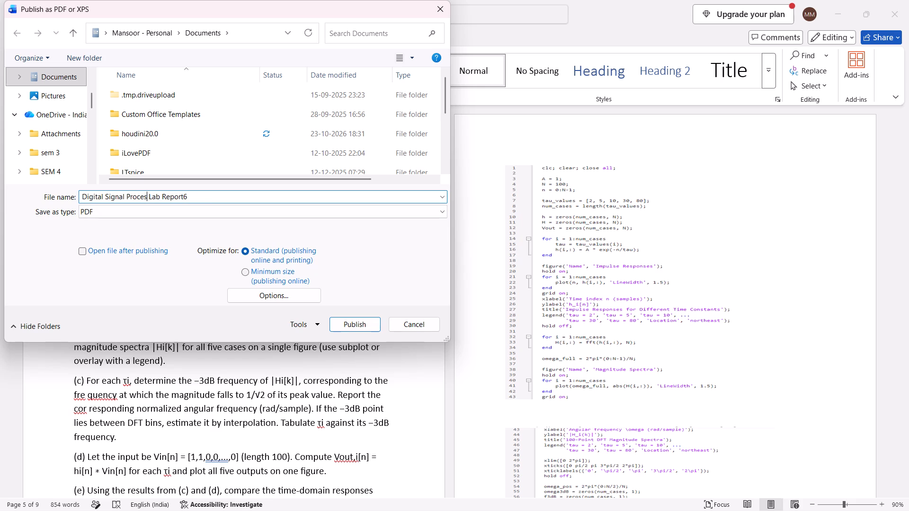
key(BackSpace)
key(BackSpace)
key(BackSpace)
key(BackSpace)
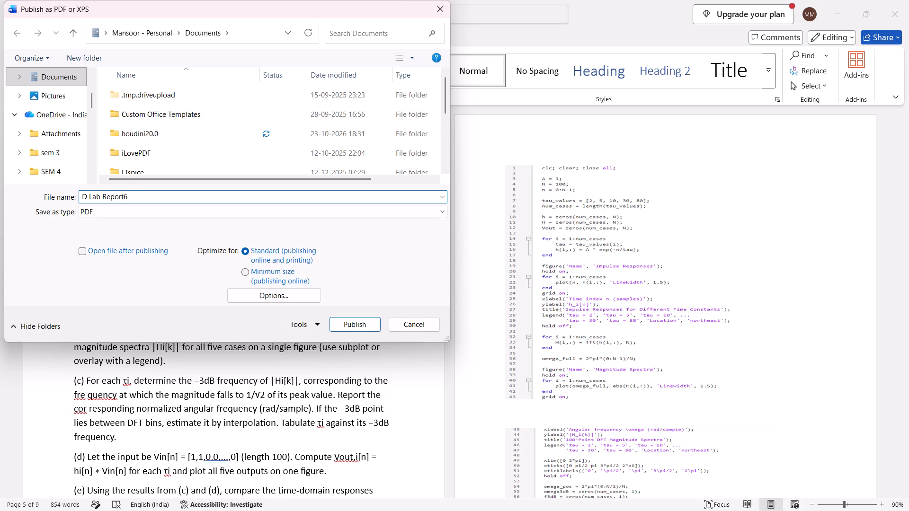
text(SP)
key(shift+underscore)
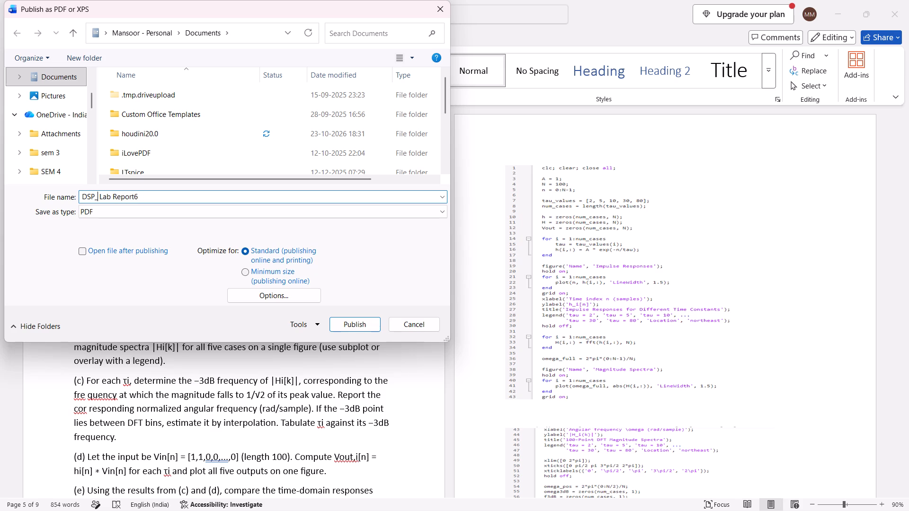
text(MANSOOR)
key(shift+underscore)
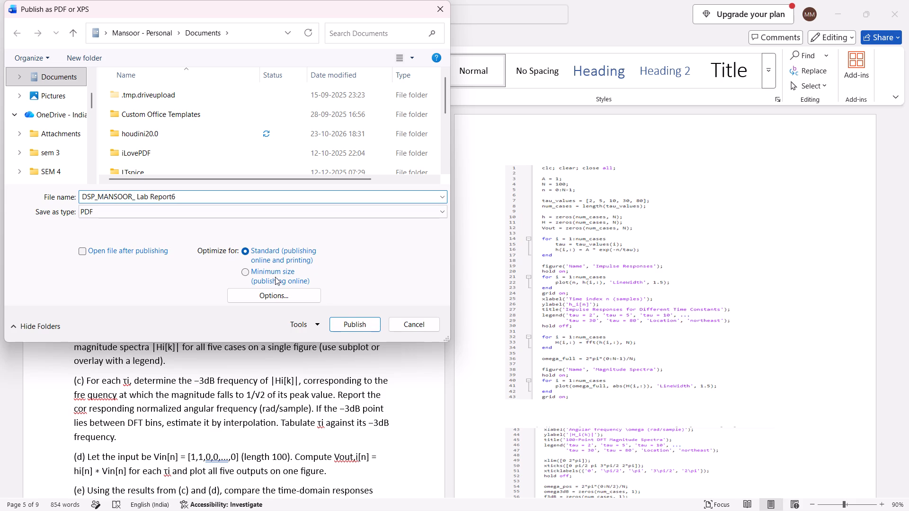
click(370, 320)
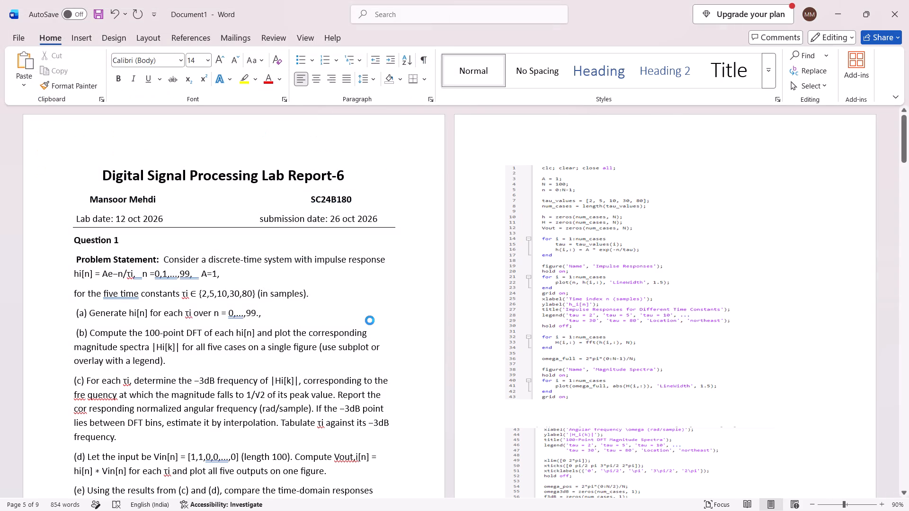
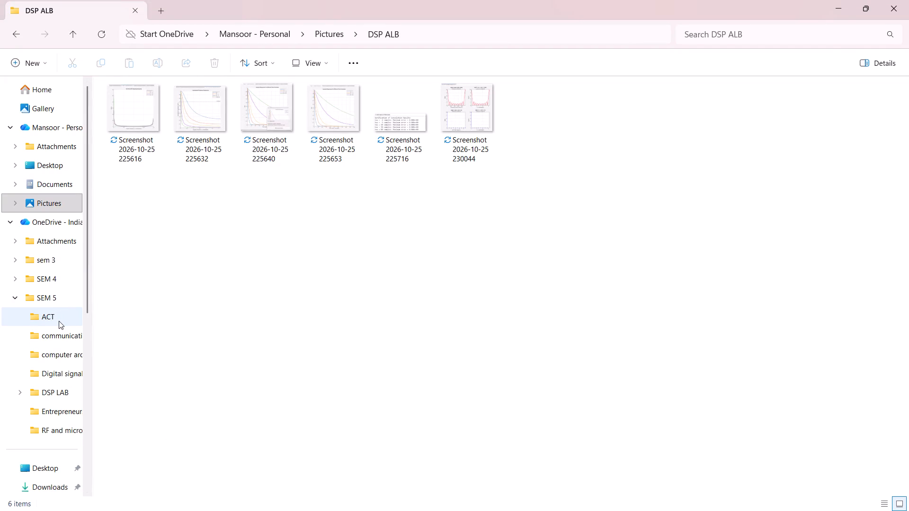
Look for the exported report by searching the DSP ALB folder for "DSP_mansoor" and viewing the Downloads folder.
scroll(57, 313, down, 1)
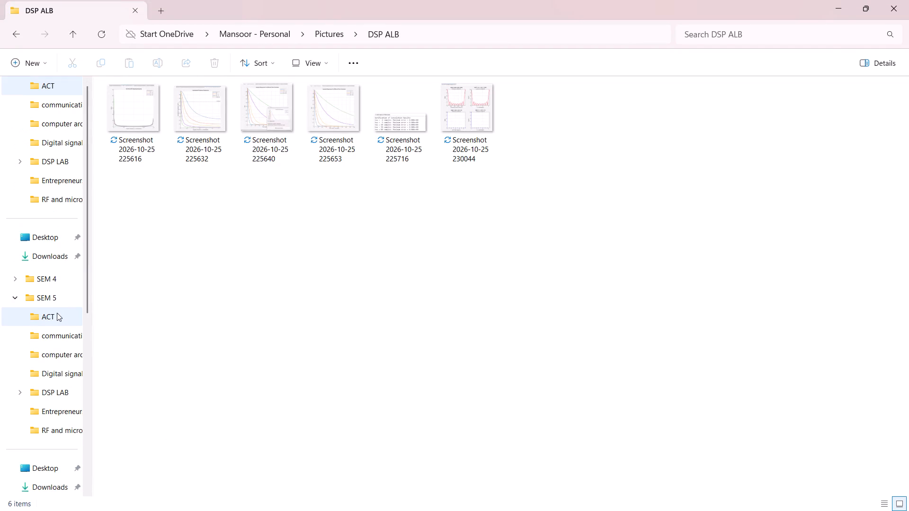
scroll(57, 313, up, 3)
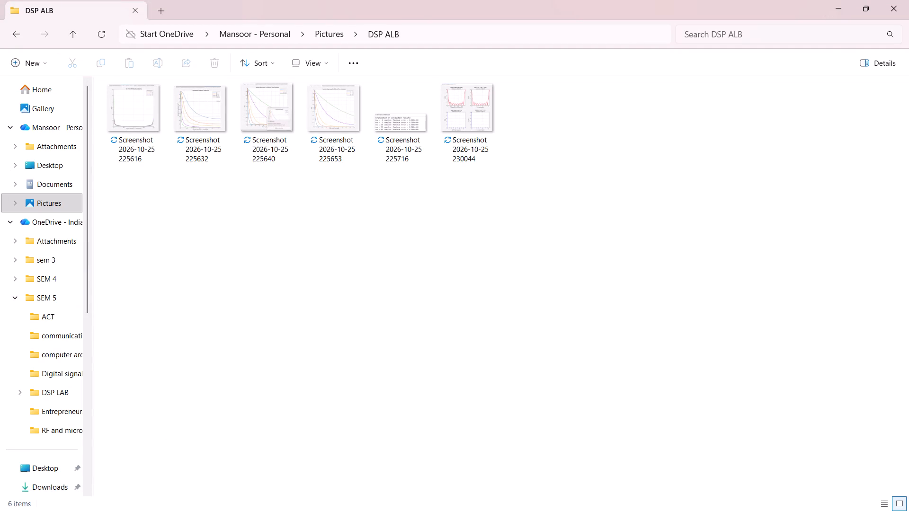
click(762, 31)
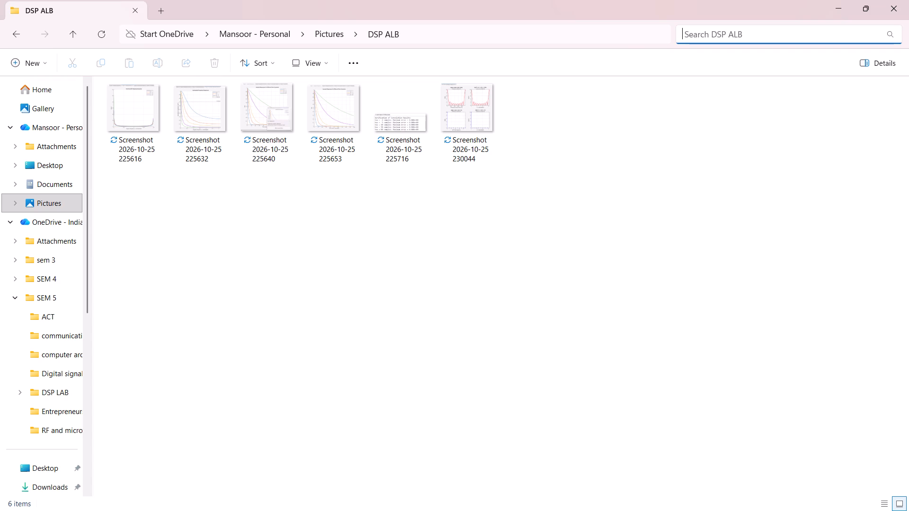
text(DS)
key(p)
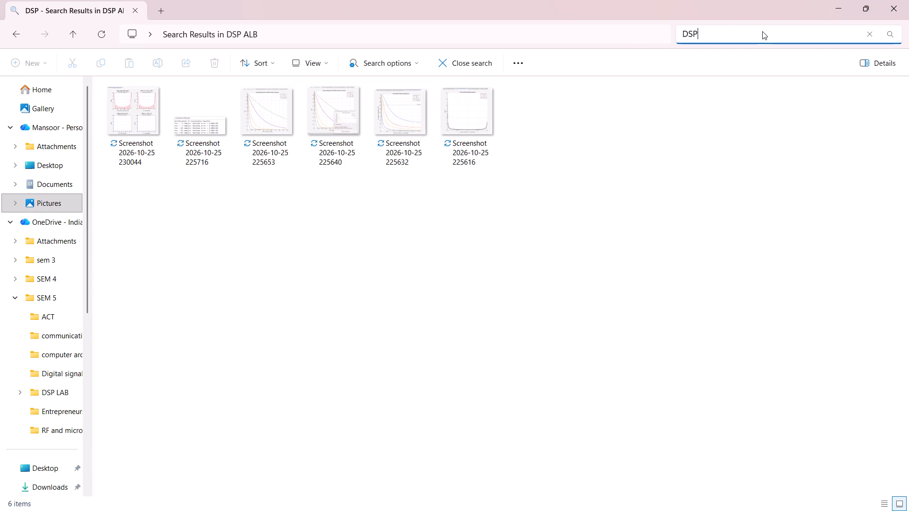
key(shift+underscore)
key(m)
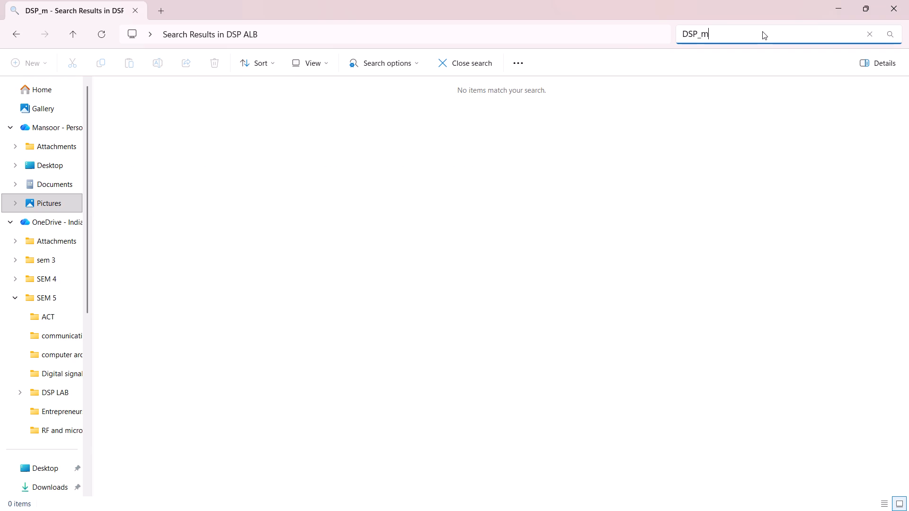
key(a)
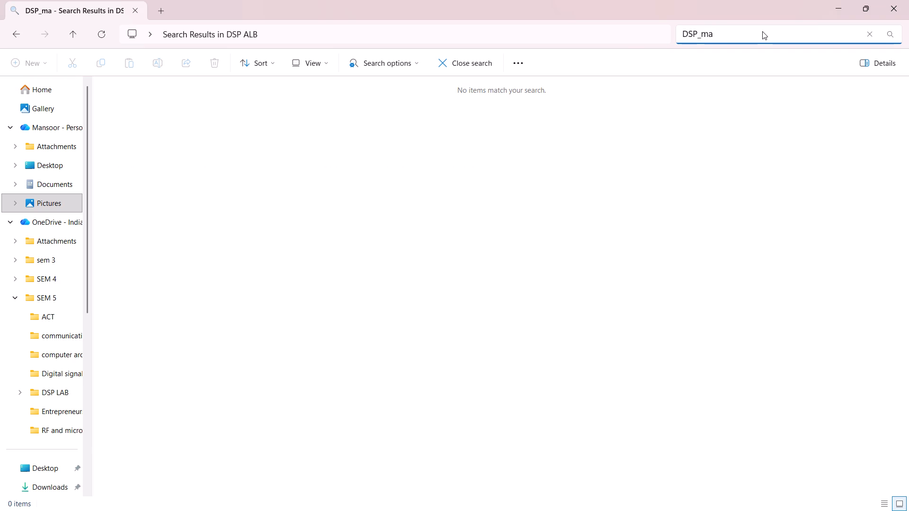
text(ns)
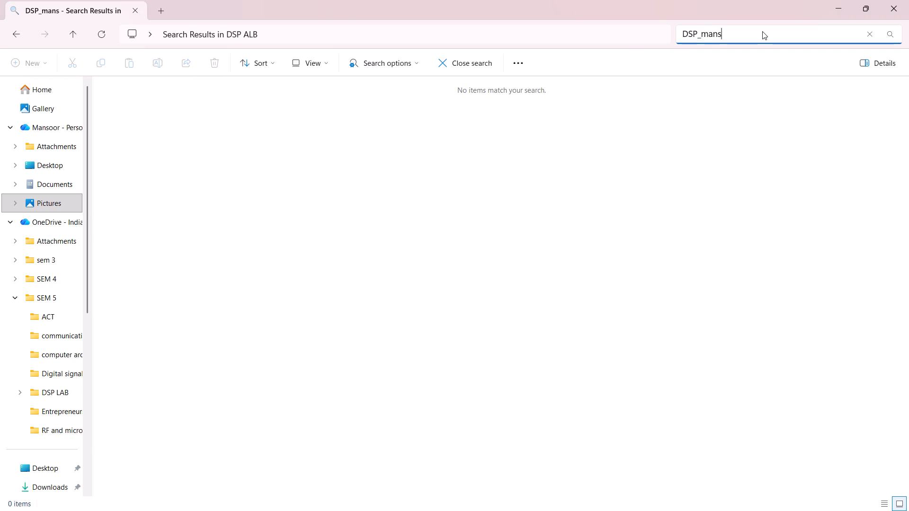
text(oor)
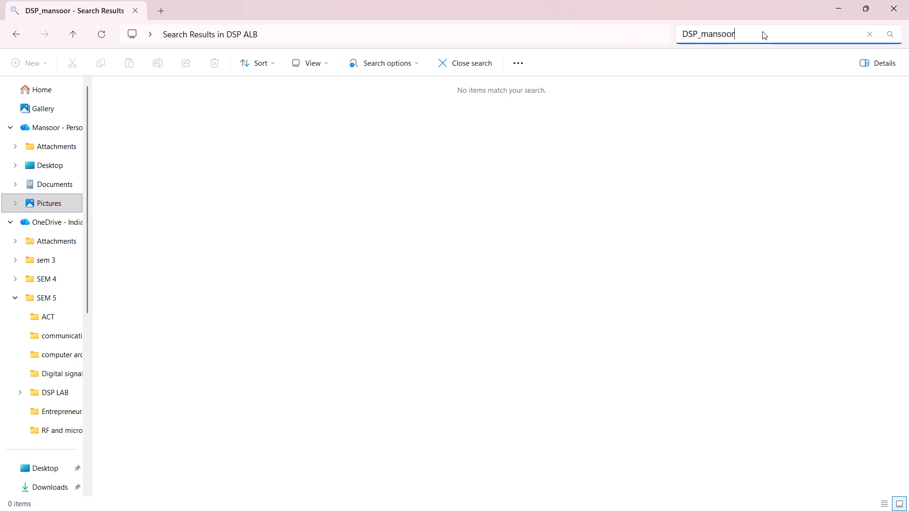
click(71, 7)
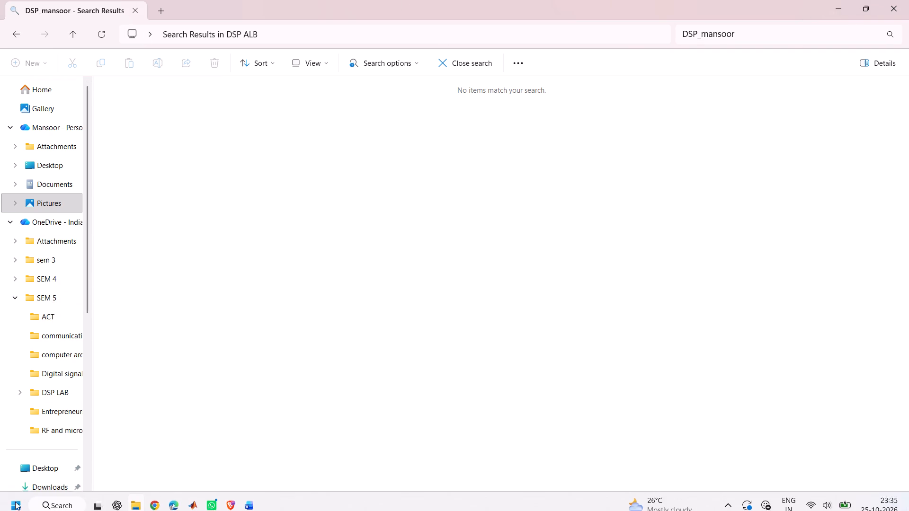
click(48, 480)
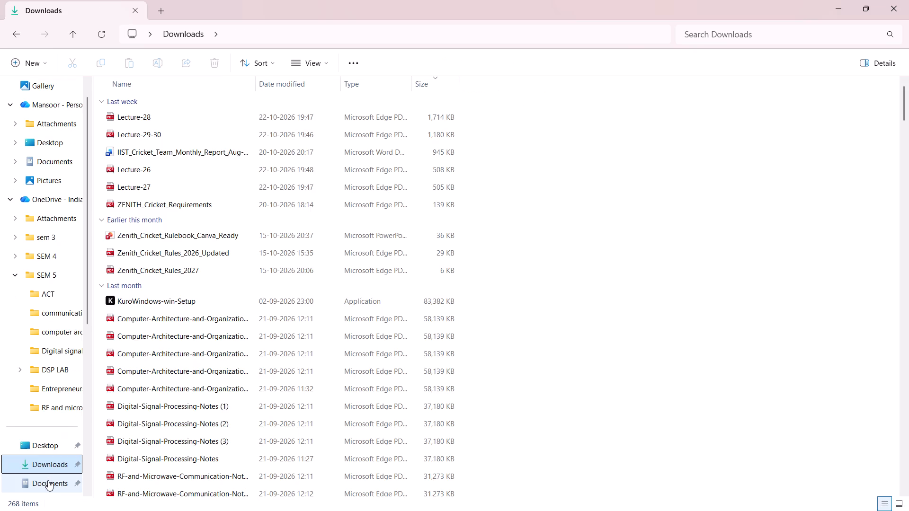
Switch to the Word report and check which folder its PDF export saves to, without publishing again.
click(843, 15)
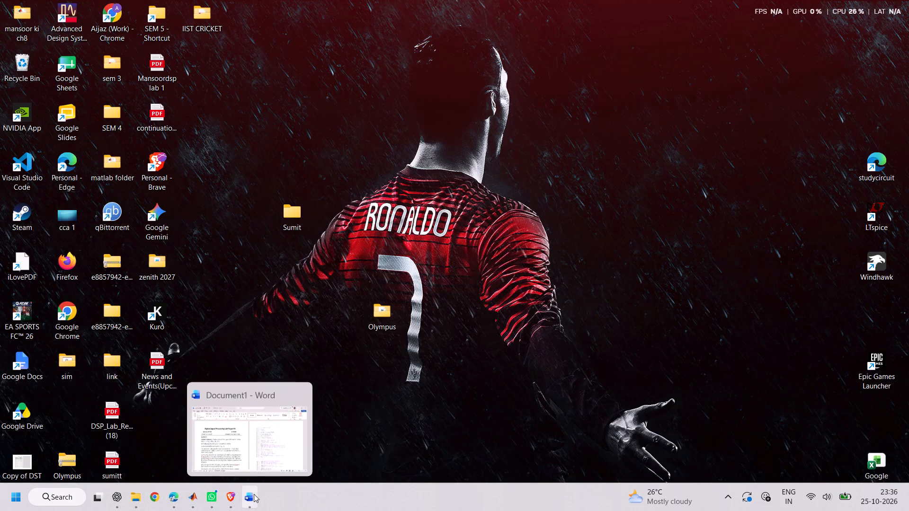
click(257, 460)
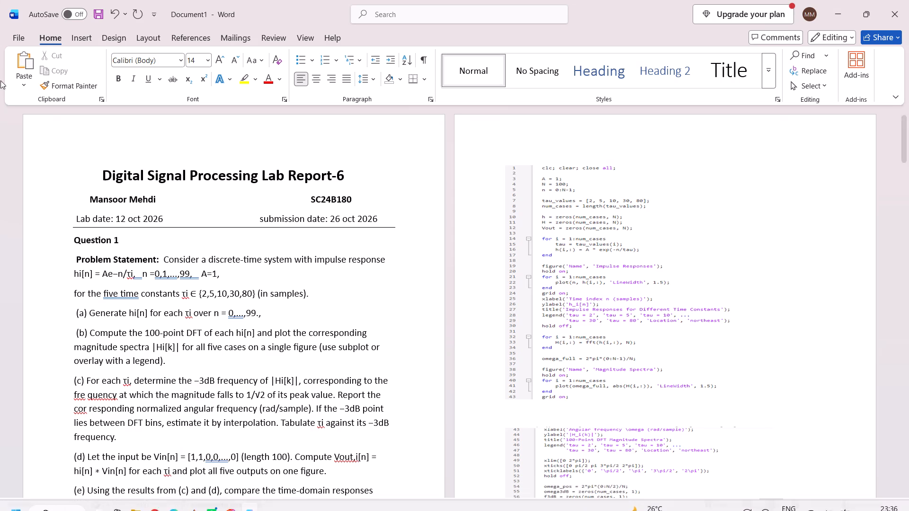
click(18, 39)
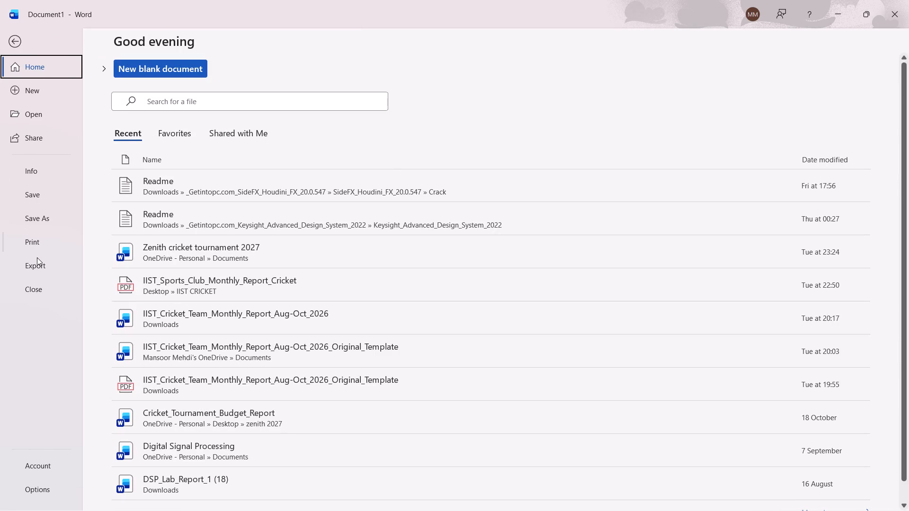
click(37, 261)
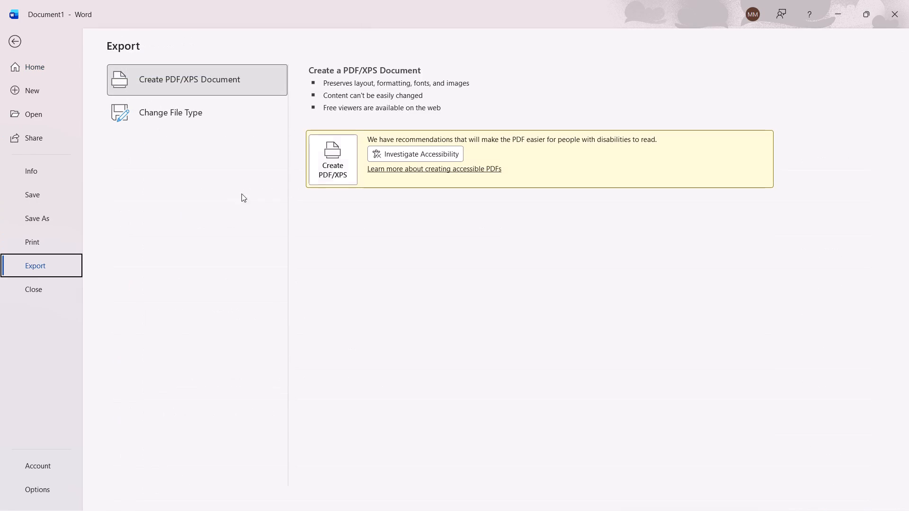
click(344, 161)
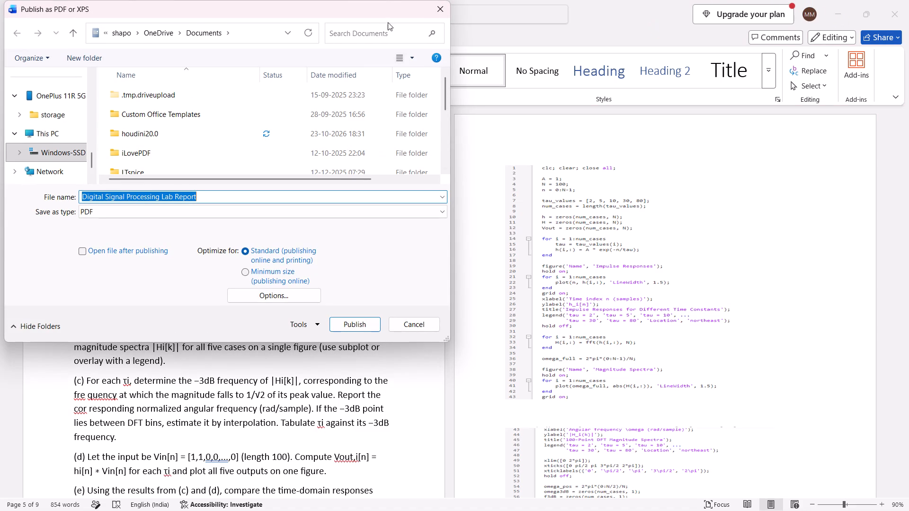
click(441, 8)
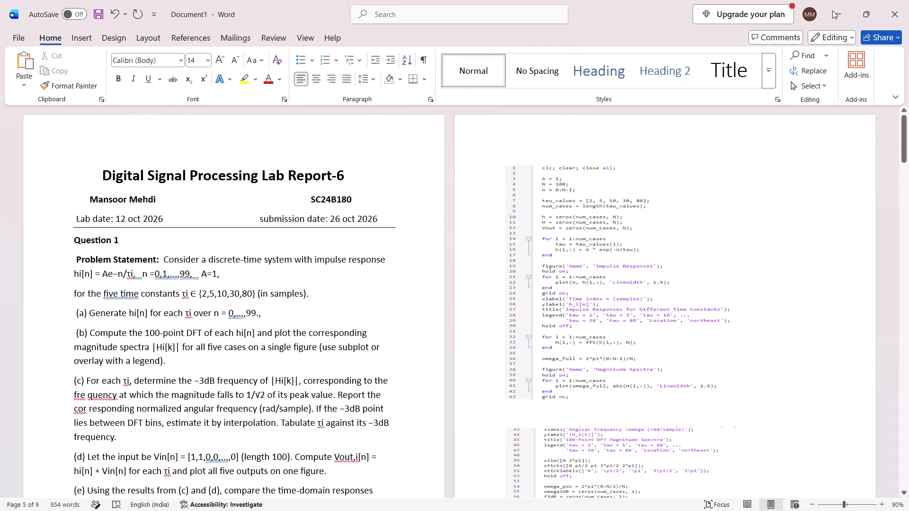
click(840, 10)
In File Explorer, search Documents for "d" and copy the "DSP_MANSOOR_ Lab Report6" PDF into the SEM 5 DSP LAB folder.
click(136, 498)
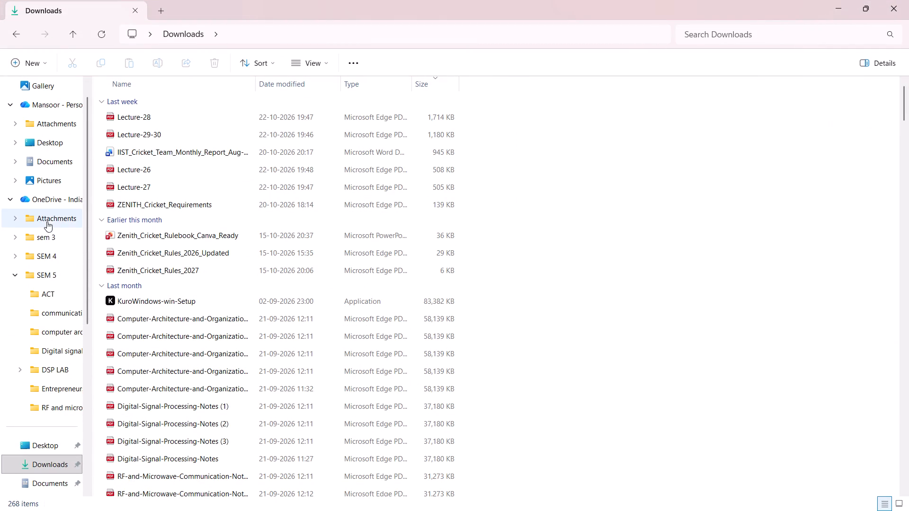
click(49, 166)
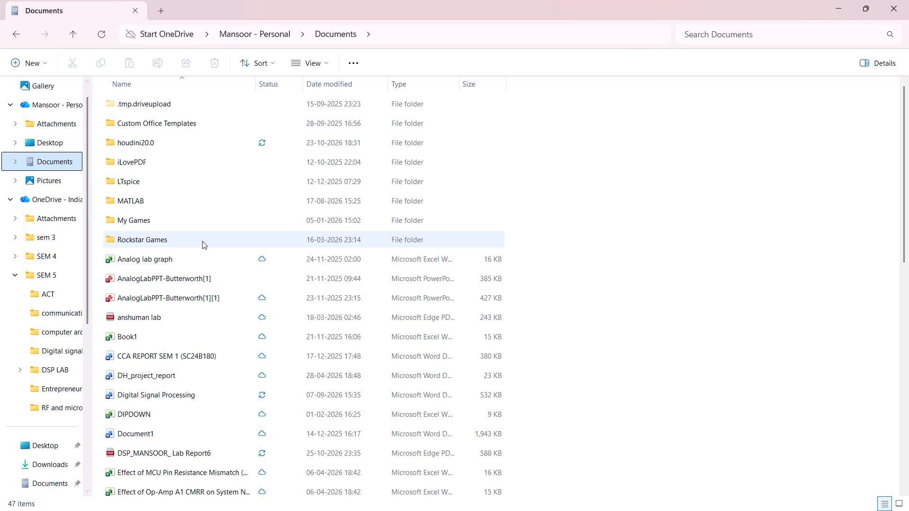
scroll(183, 247, up, 2)
scroll(183, 247, down, 2)
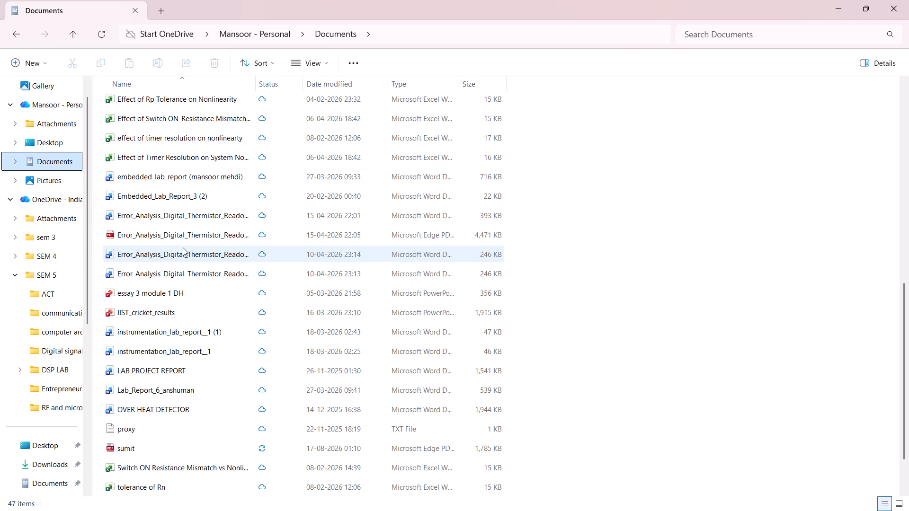
scroll(183, 247, up, 3)
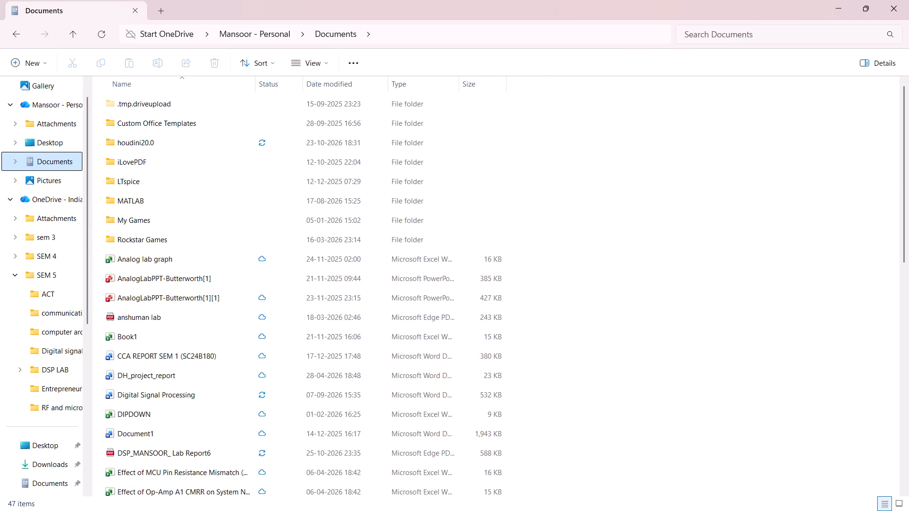
click(757, 34)
key(d)
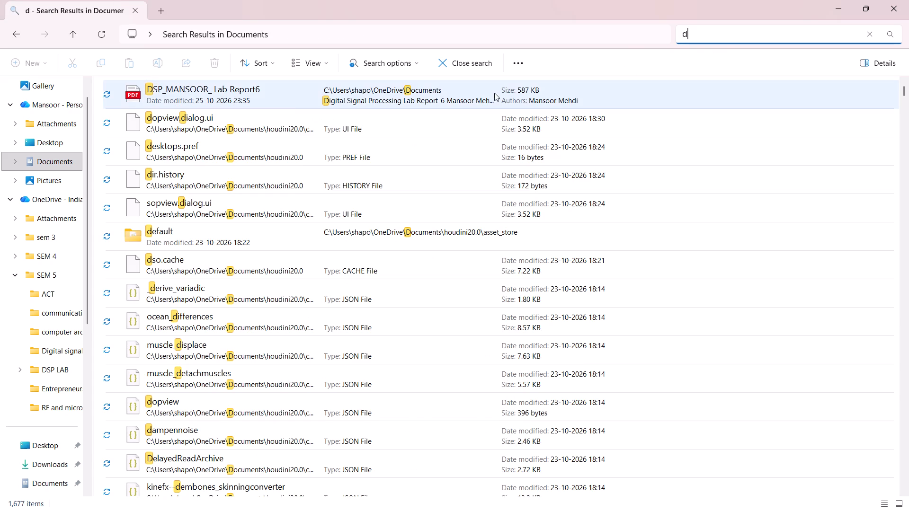
click(289, 98)
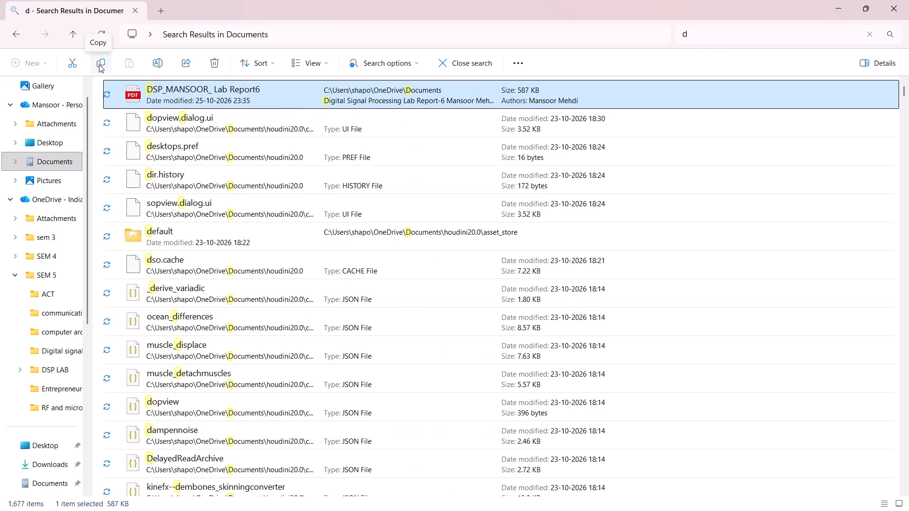
click(99, 64)
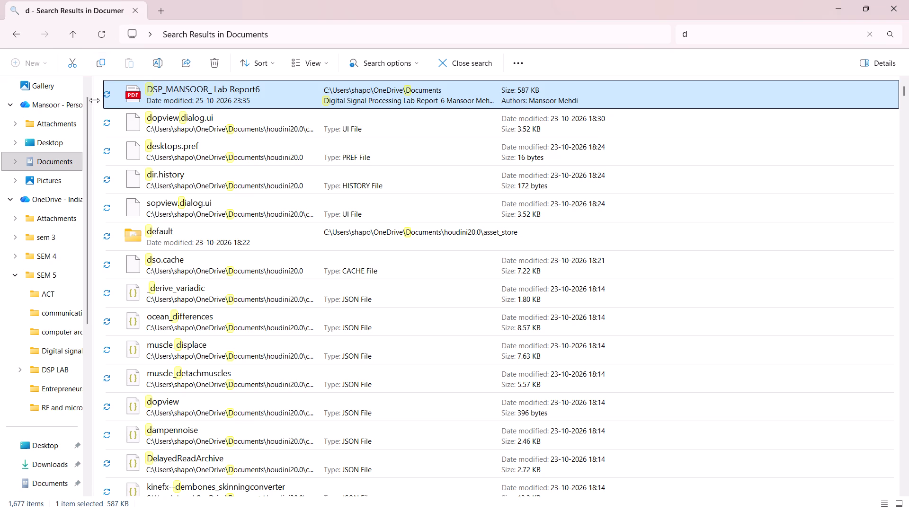
click(52, 368)
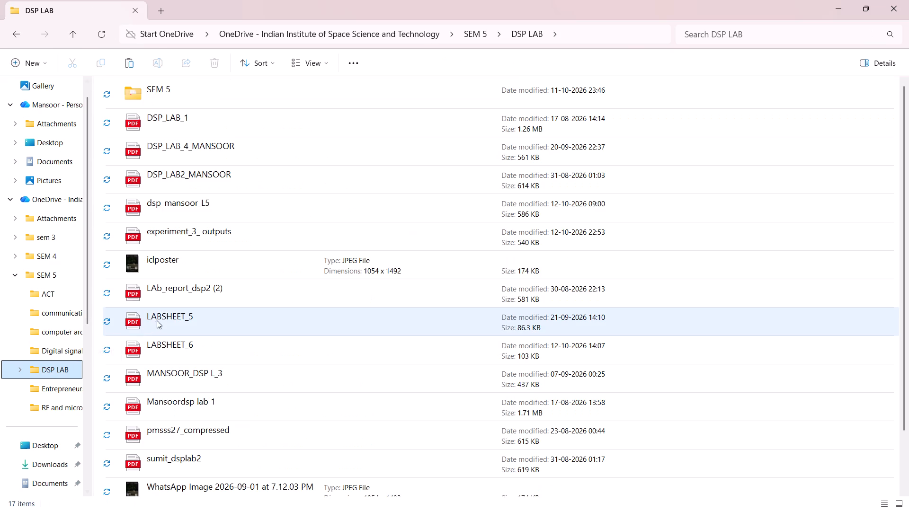
key(ctrl+v)
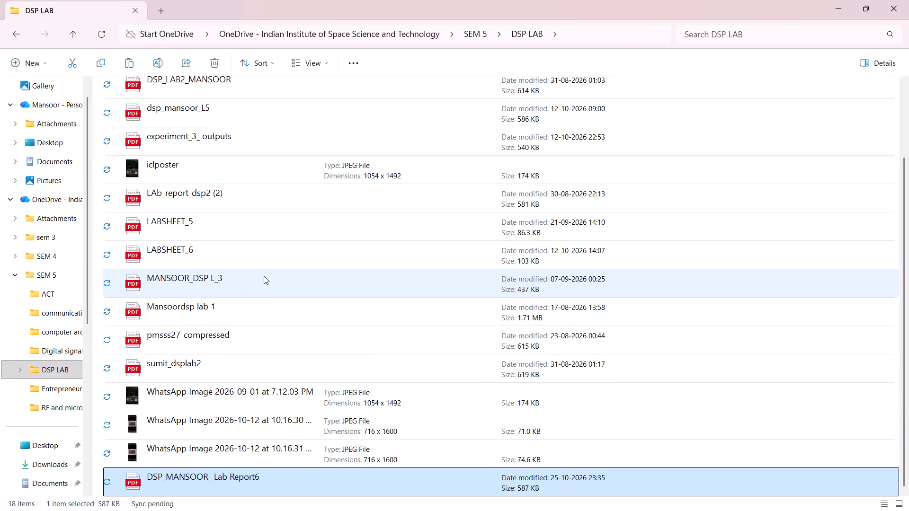
Open the "DSP_MANSOOR_ Lab Report6" PDF from the DSP LAB folder.
scroll(267, 175, up, 1)
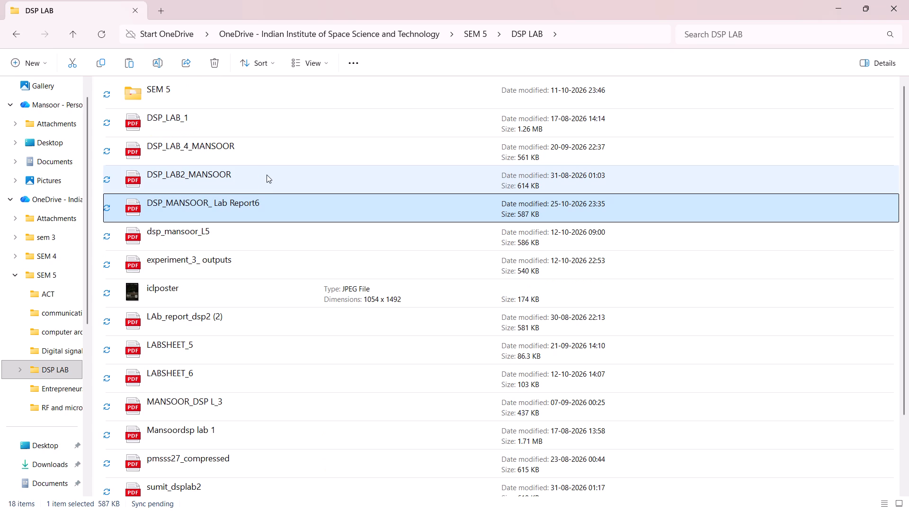
scroll(267, 175, up, 1)
click(251, 206)
double_click(250, 206)
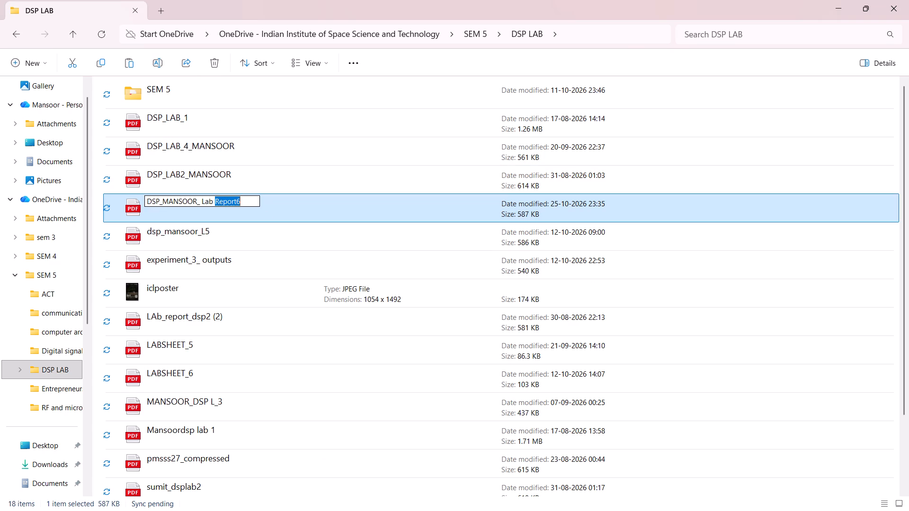
click(301, 209)
right_click(301, 209)
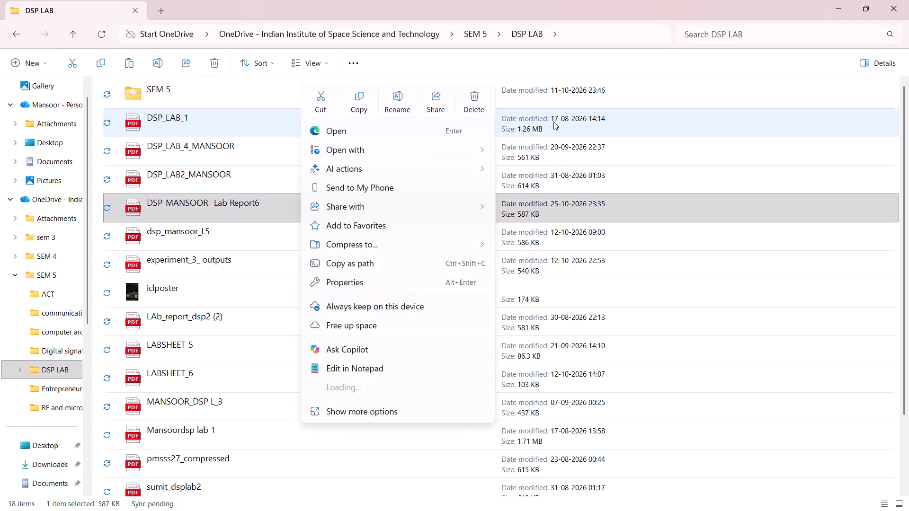
double_click(273, 206)
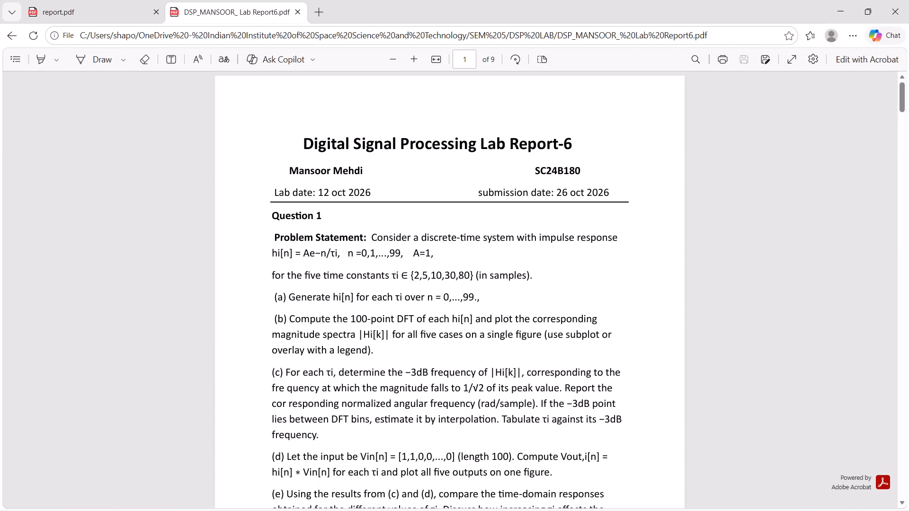
Review the Question 1 section of the exported report PDF, including its problem statement, code, output plots, tables and observations.
scroll(475, 226, down, 2)
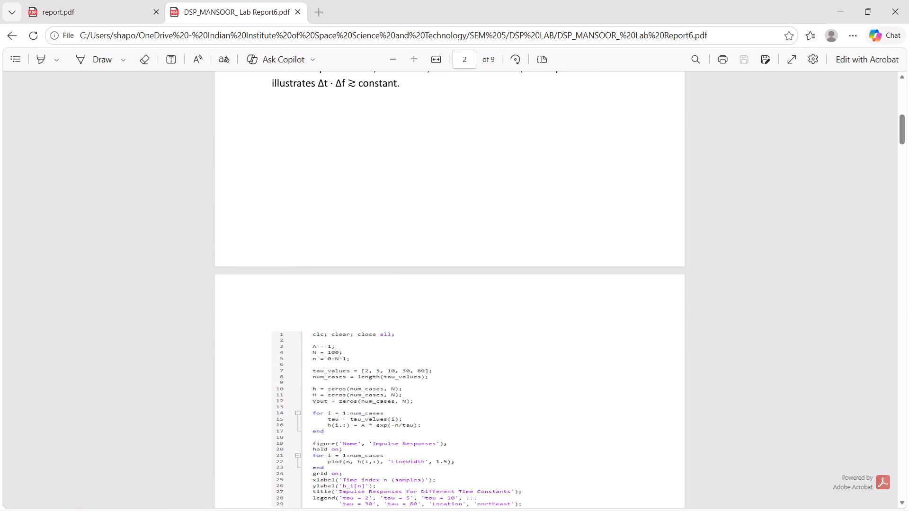
scroll(475, 226, down, 4)
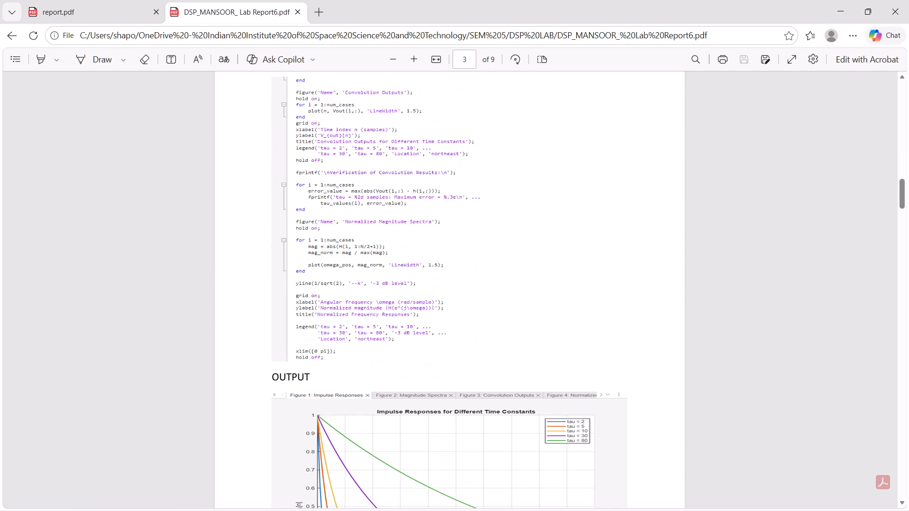
scroll(475, 226, down, 3)
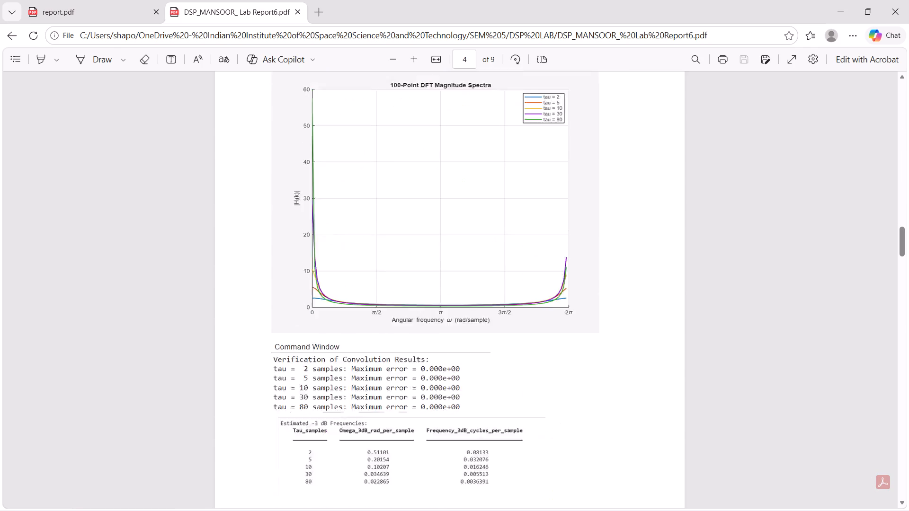
scroll(475, 226, down, 1)
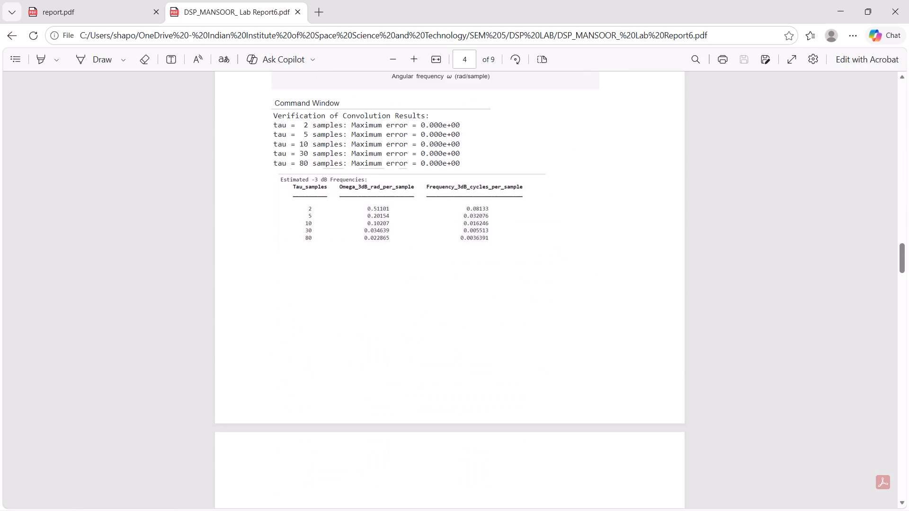
scroll(475, 226, down, 3)
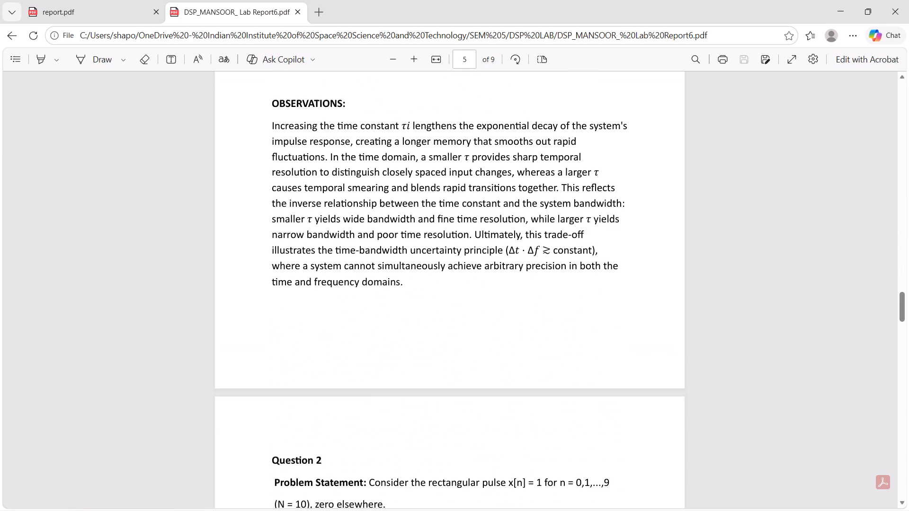
Review the PDF's Question 2 section and closing inferences through the last page, and return to the DSP LAB folder in File Explorer.
scroll(475, 226, down, 2)
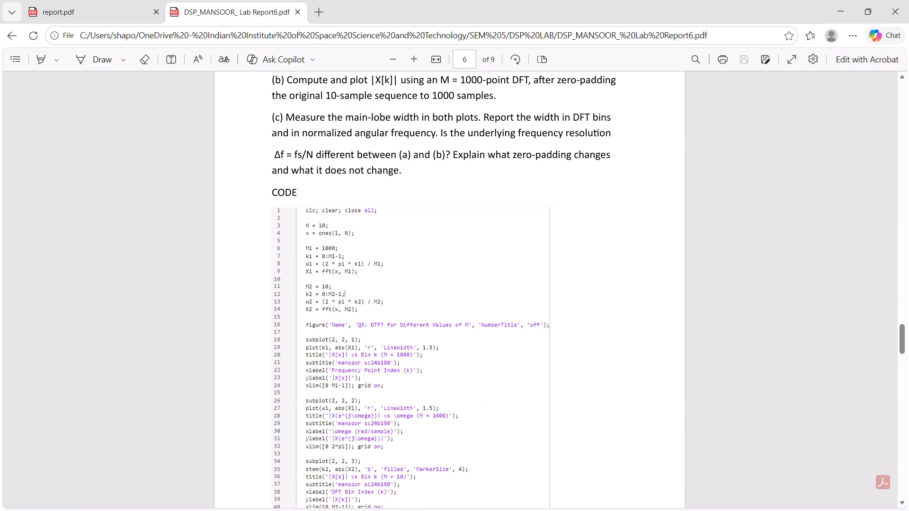
scroll(475, 226, down, 2)
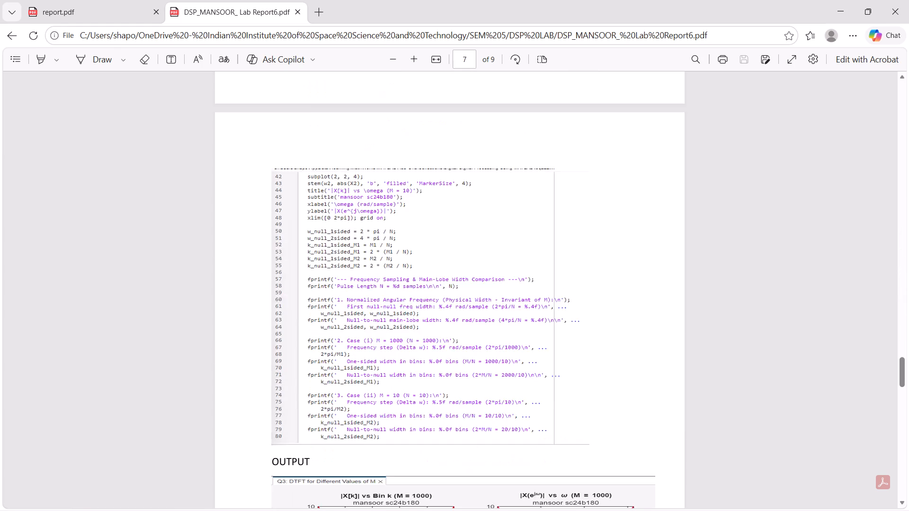
scroll(475, 226, down, 2)
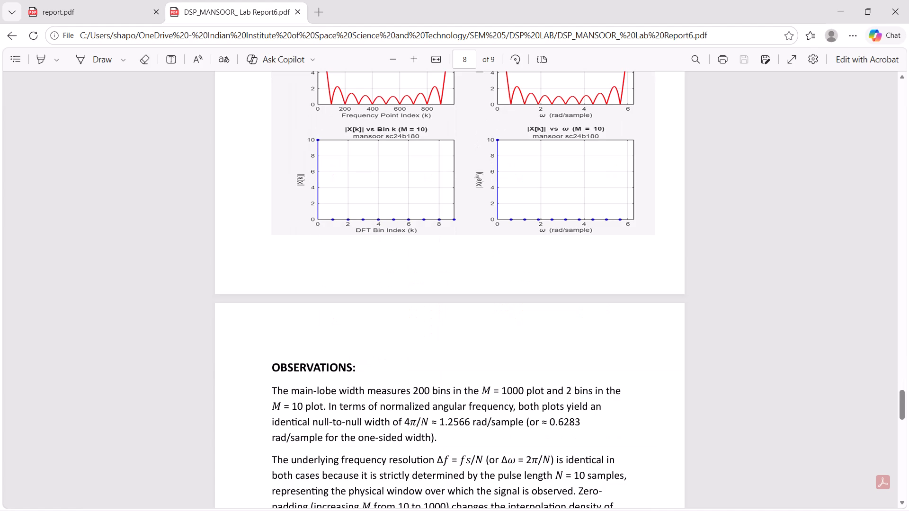
scroll(475, 226, down, 1)
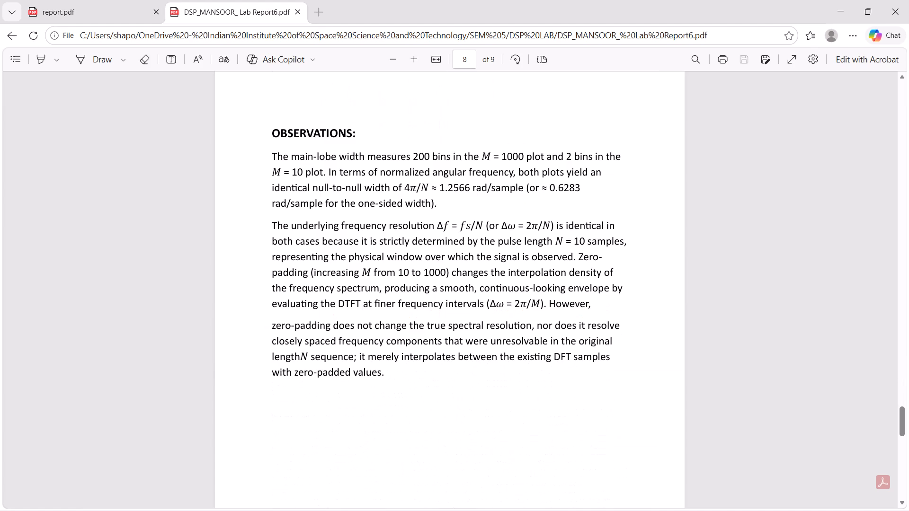
scroll(475, 226, down, 4)
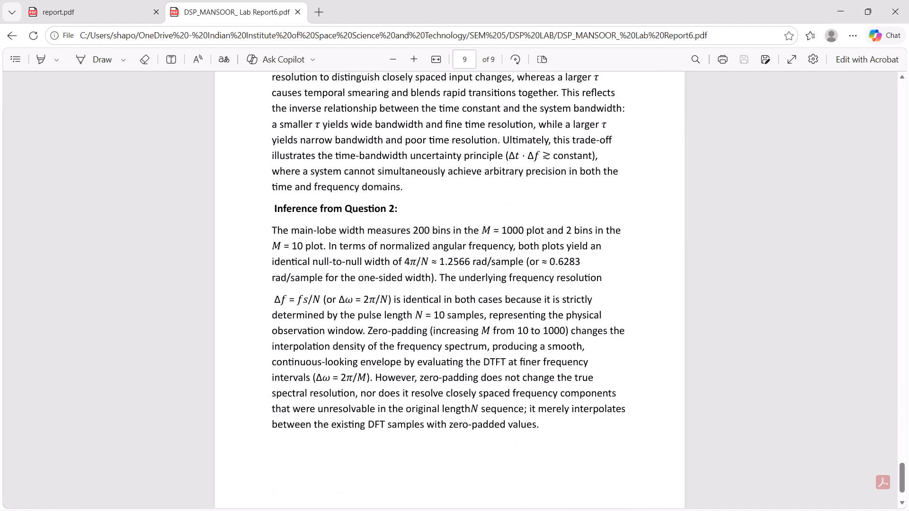
scroll(475, 226, down, 1)
scroll(475, 226, up, 20)
scroll(475, 226, up, 10)
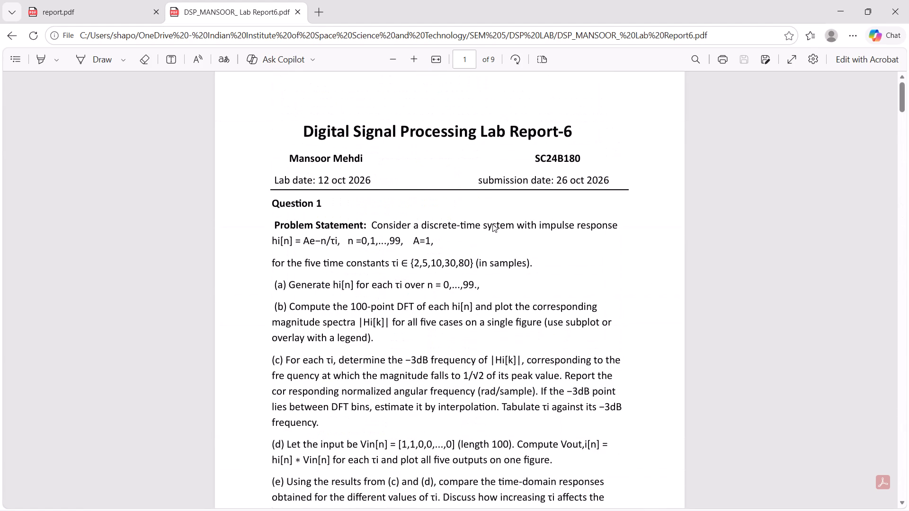
click(837, 14)
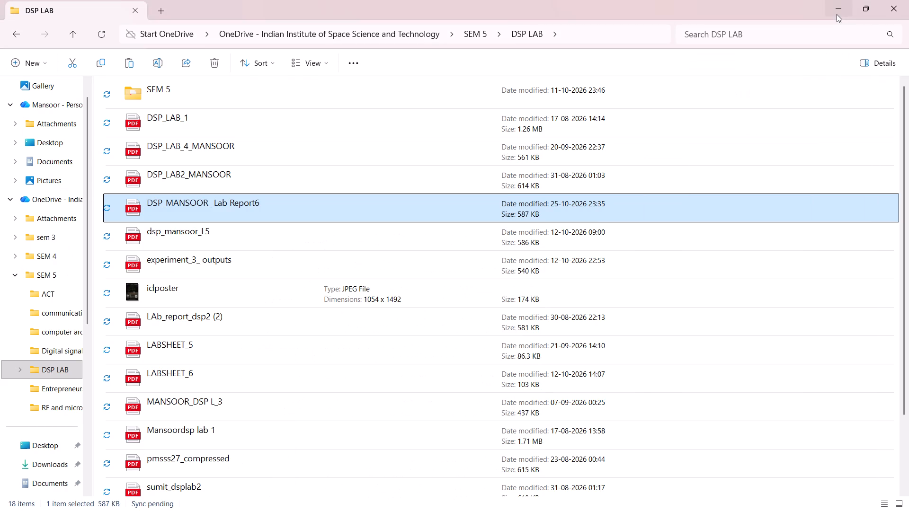